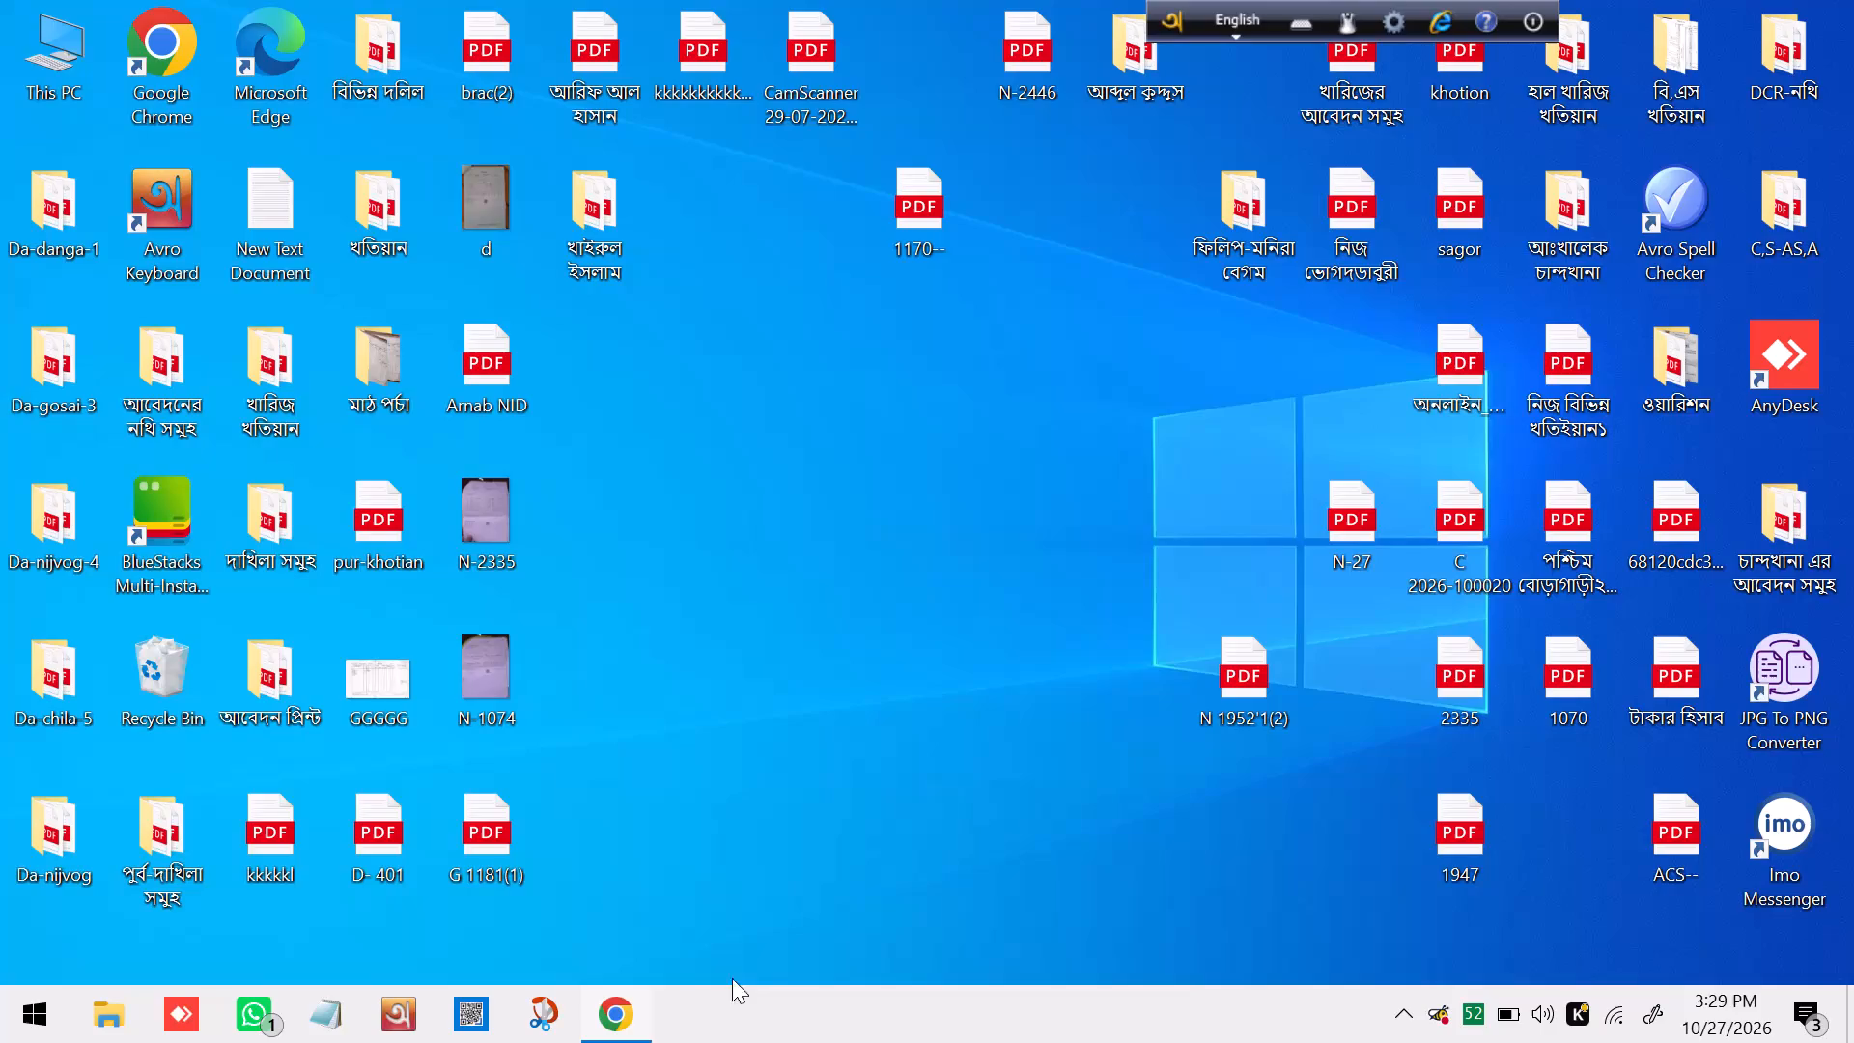
left_click(607, 1009)
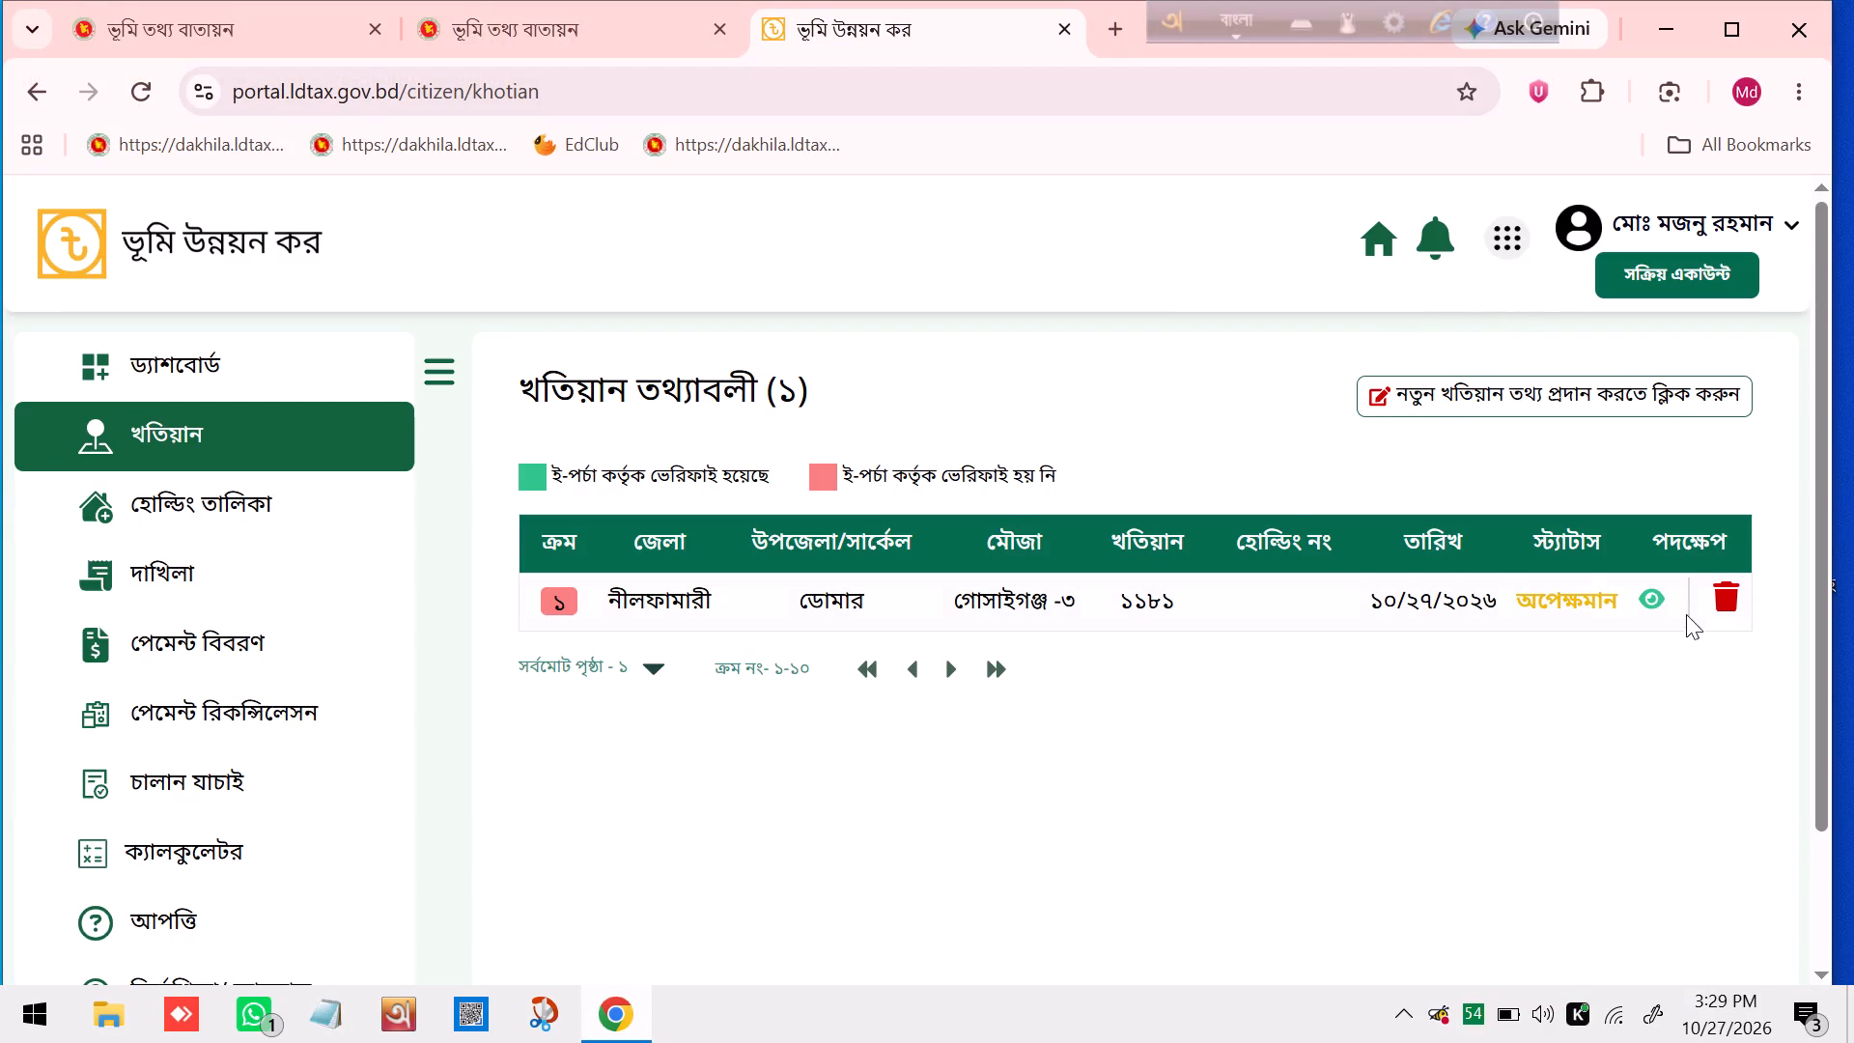
left_click(1732, 599)
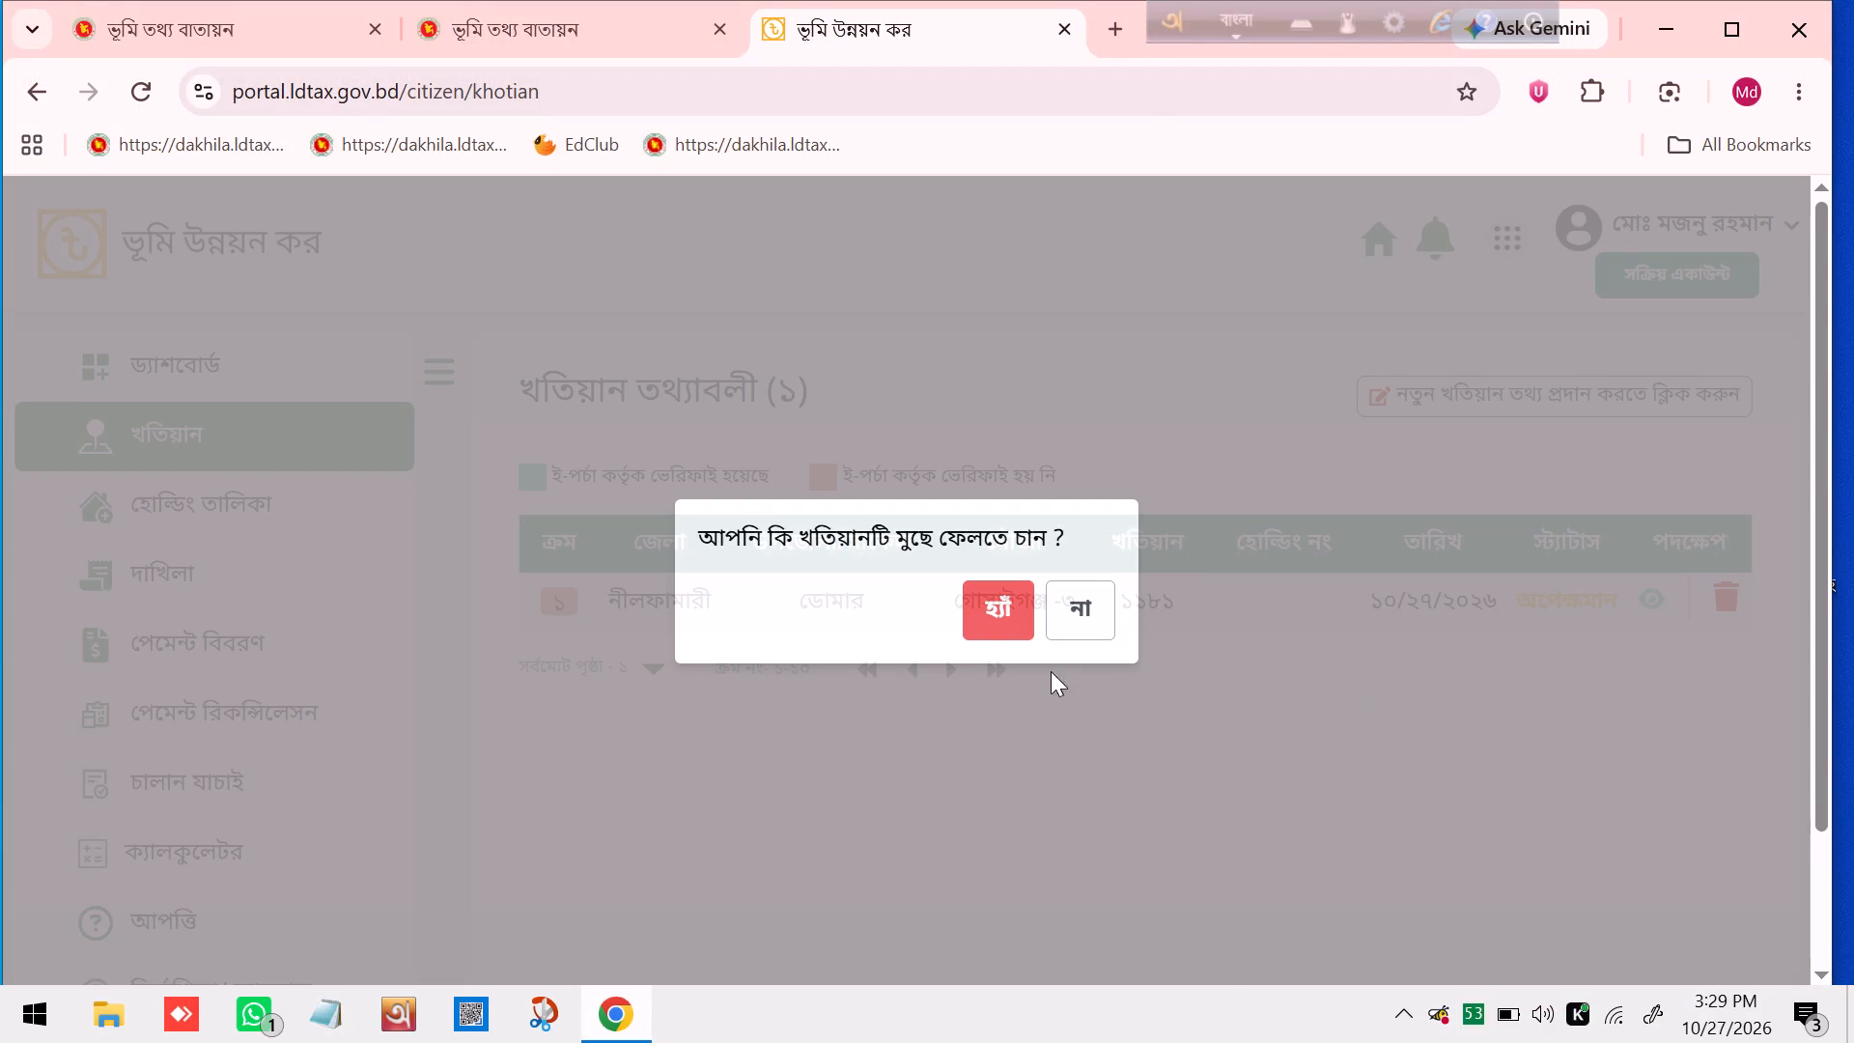
left_click(1003, 620)
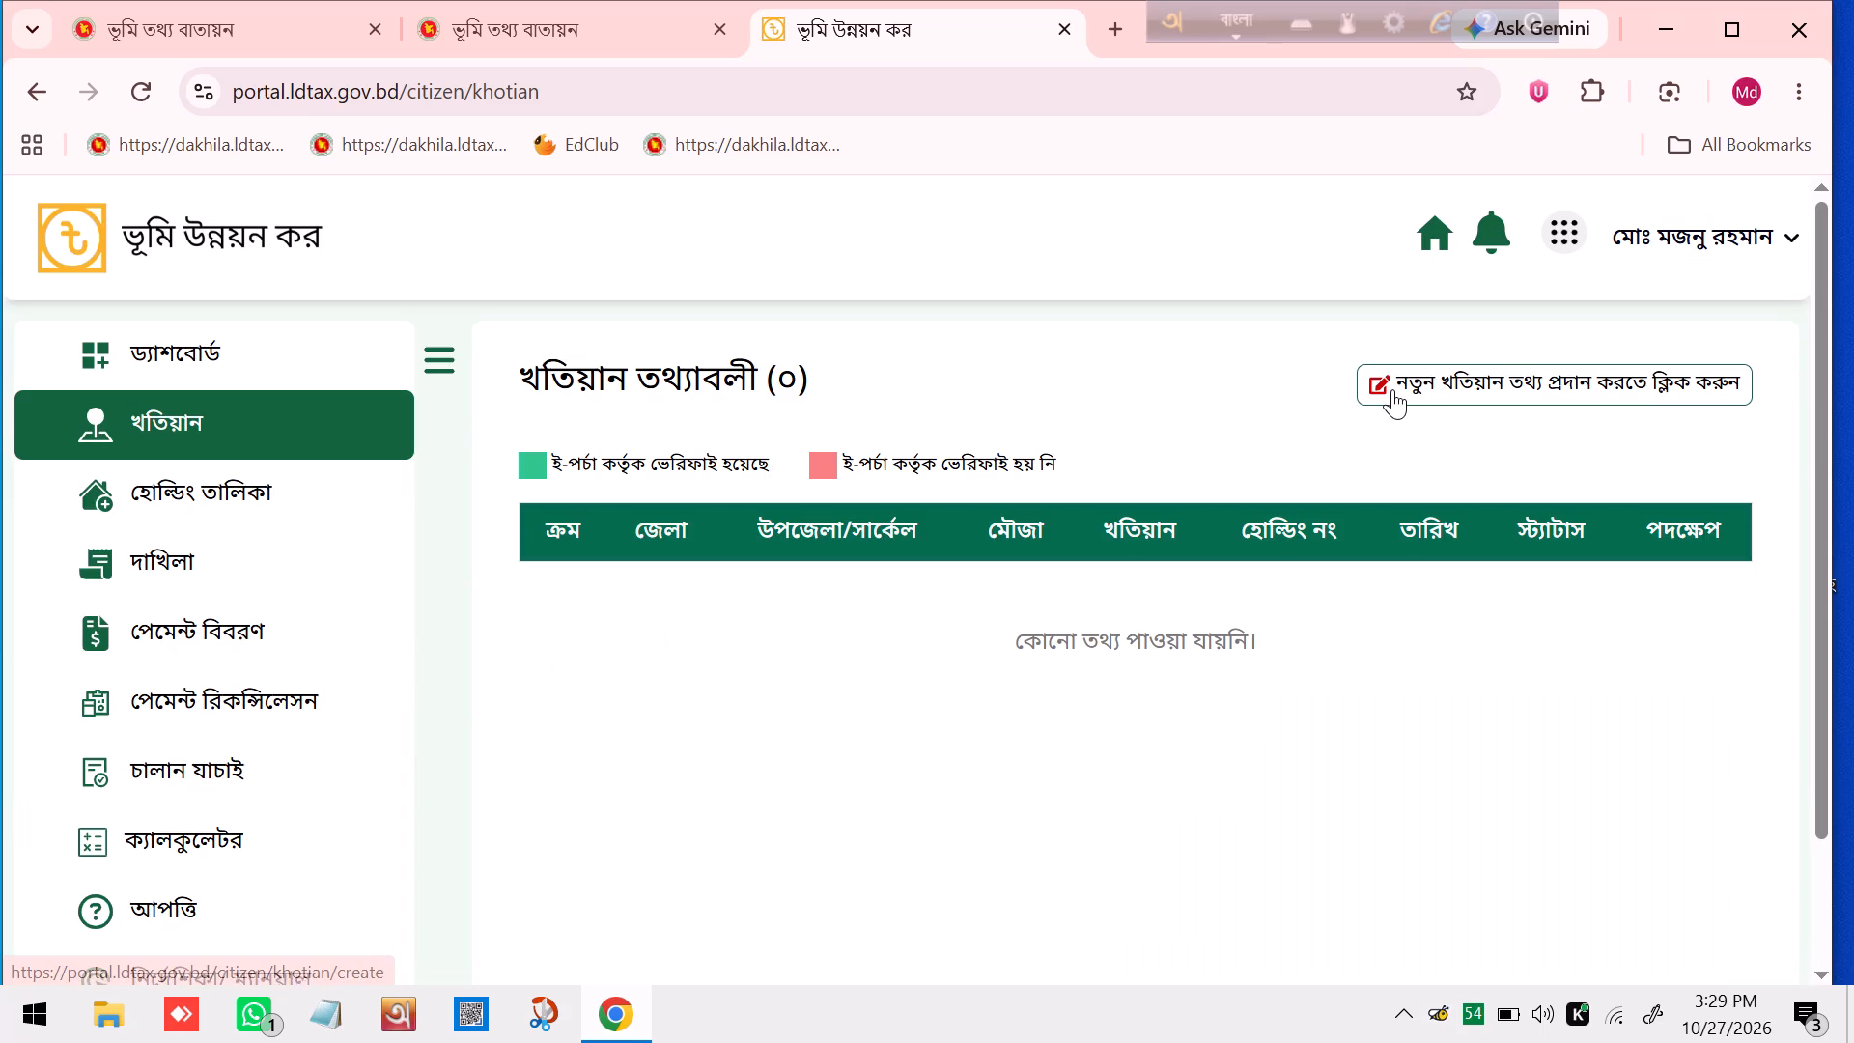
Start a new khotian entry and set its division to রংপুর, district to নীলফামারী and upazila to ডোমার.
left_click(1392, 389)
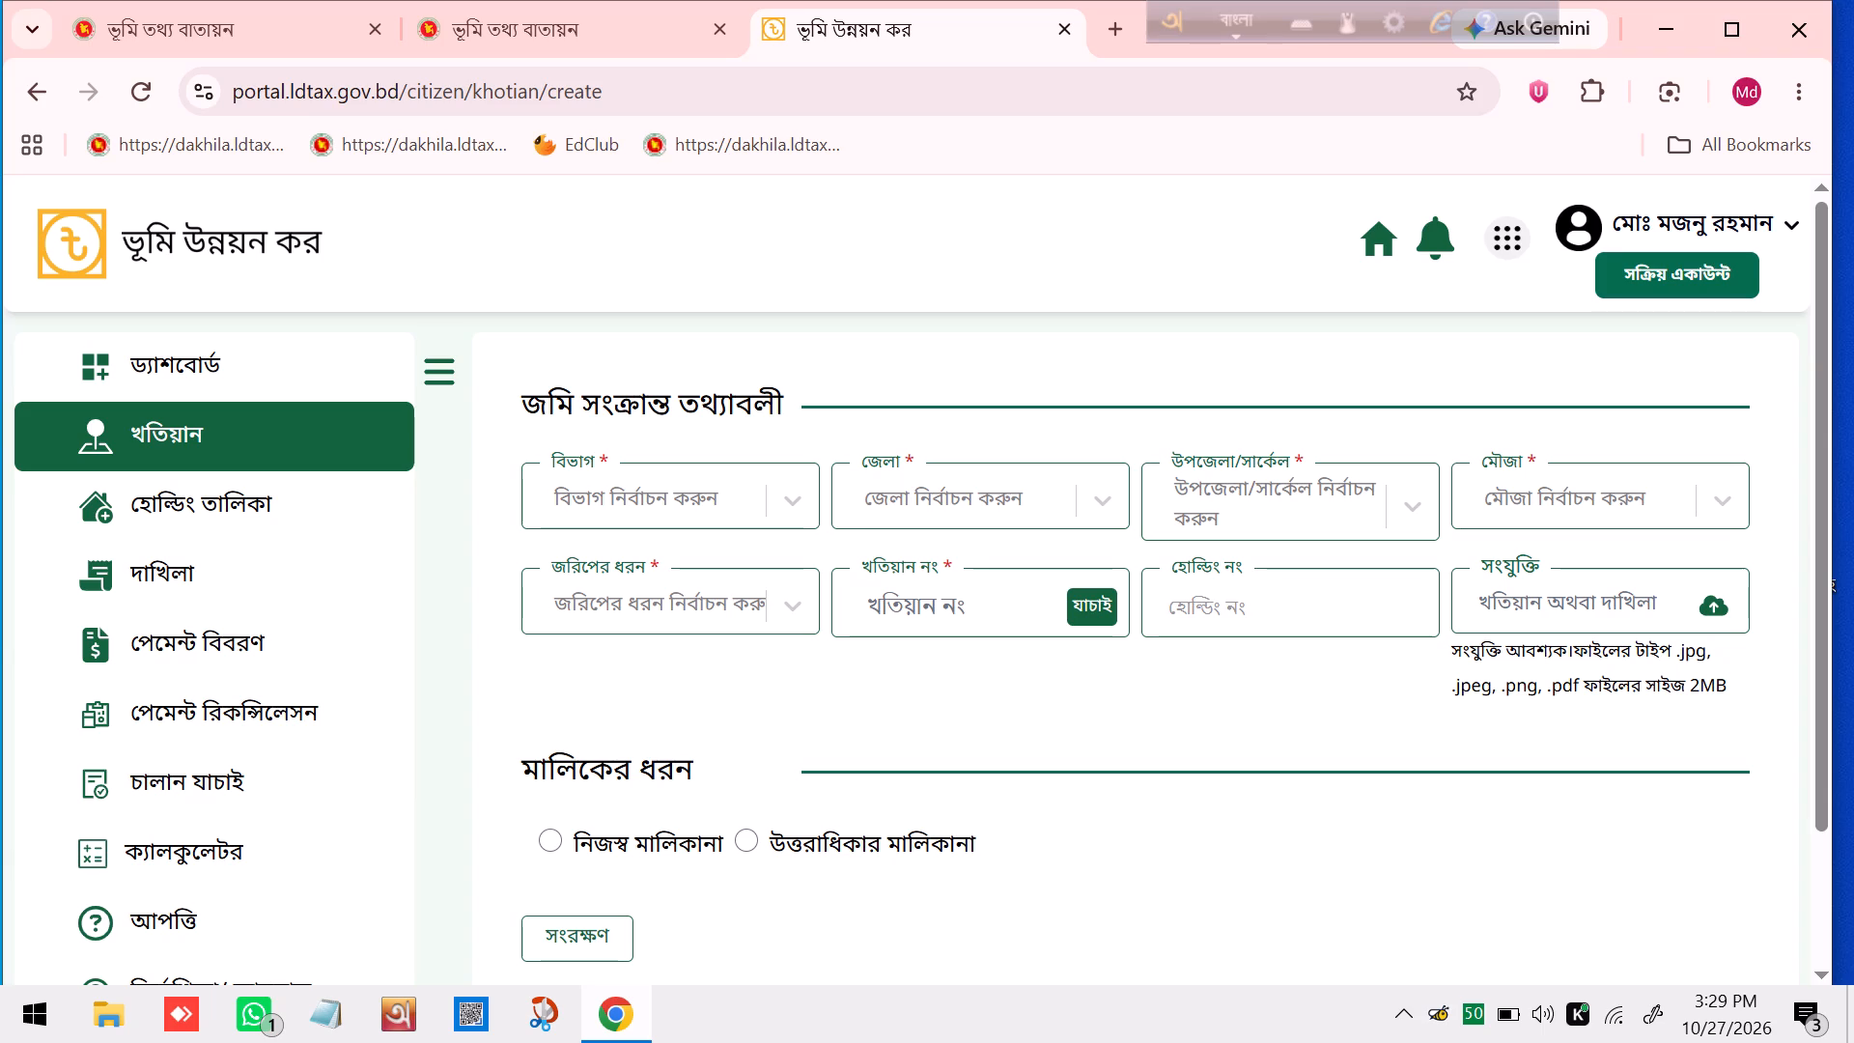
left_click(690, 496)
left_click(588, 860)
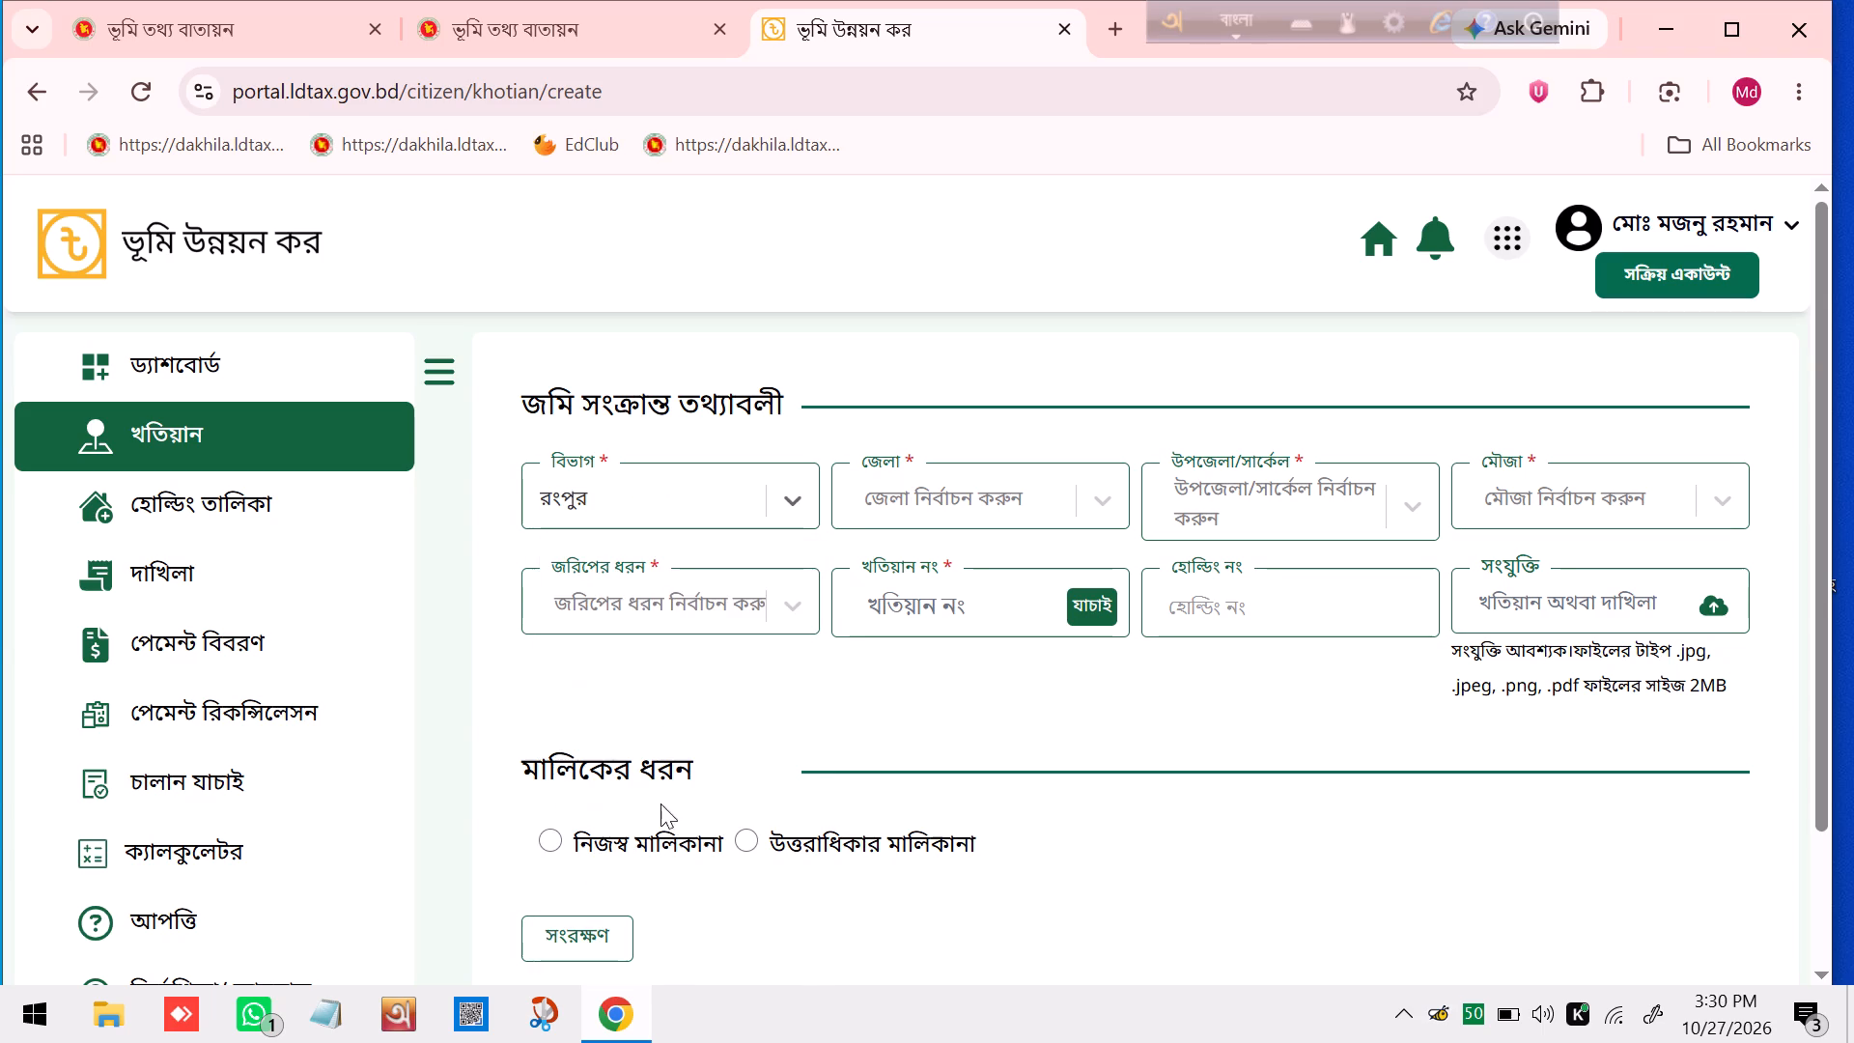
left_click(980, 498)
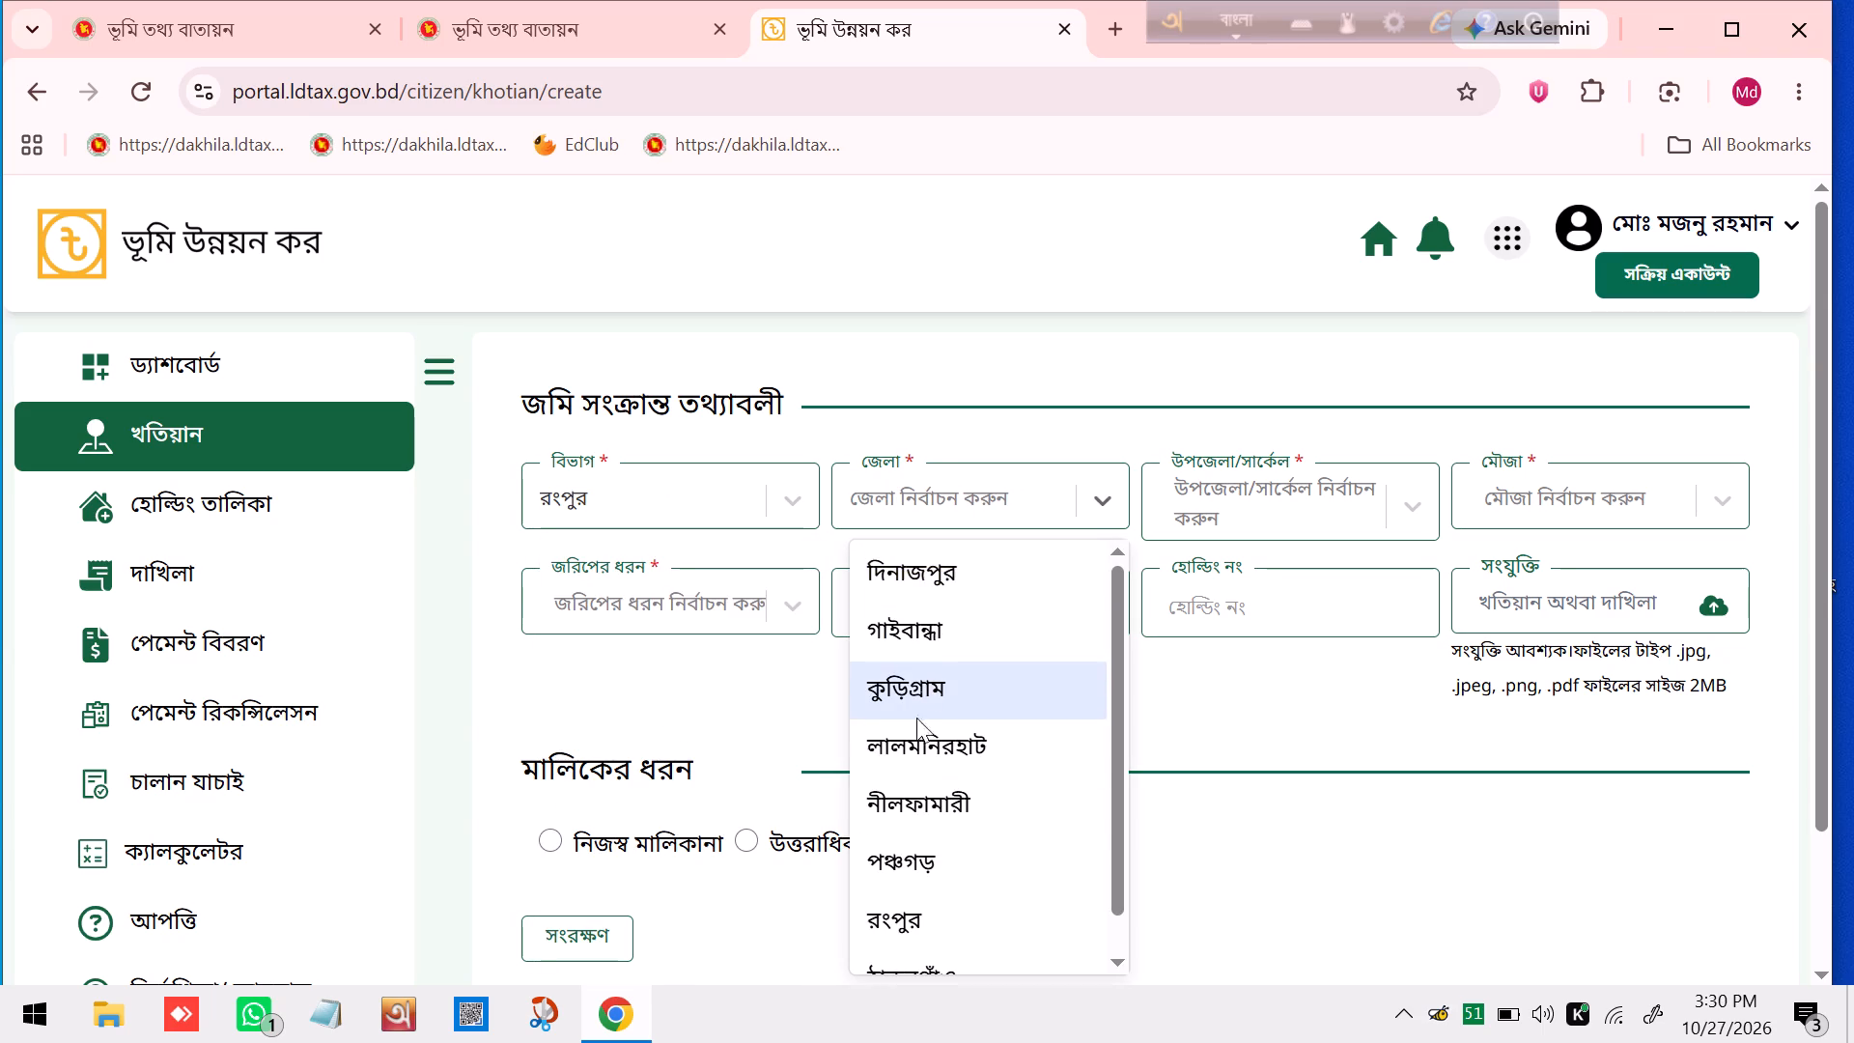
left_click(913, 805)
left_click(1250, 499)
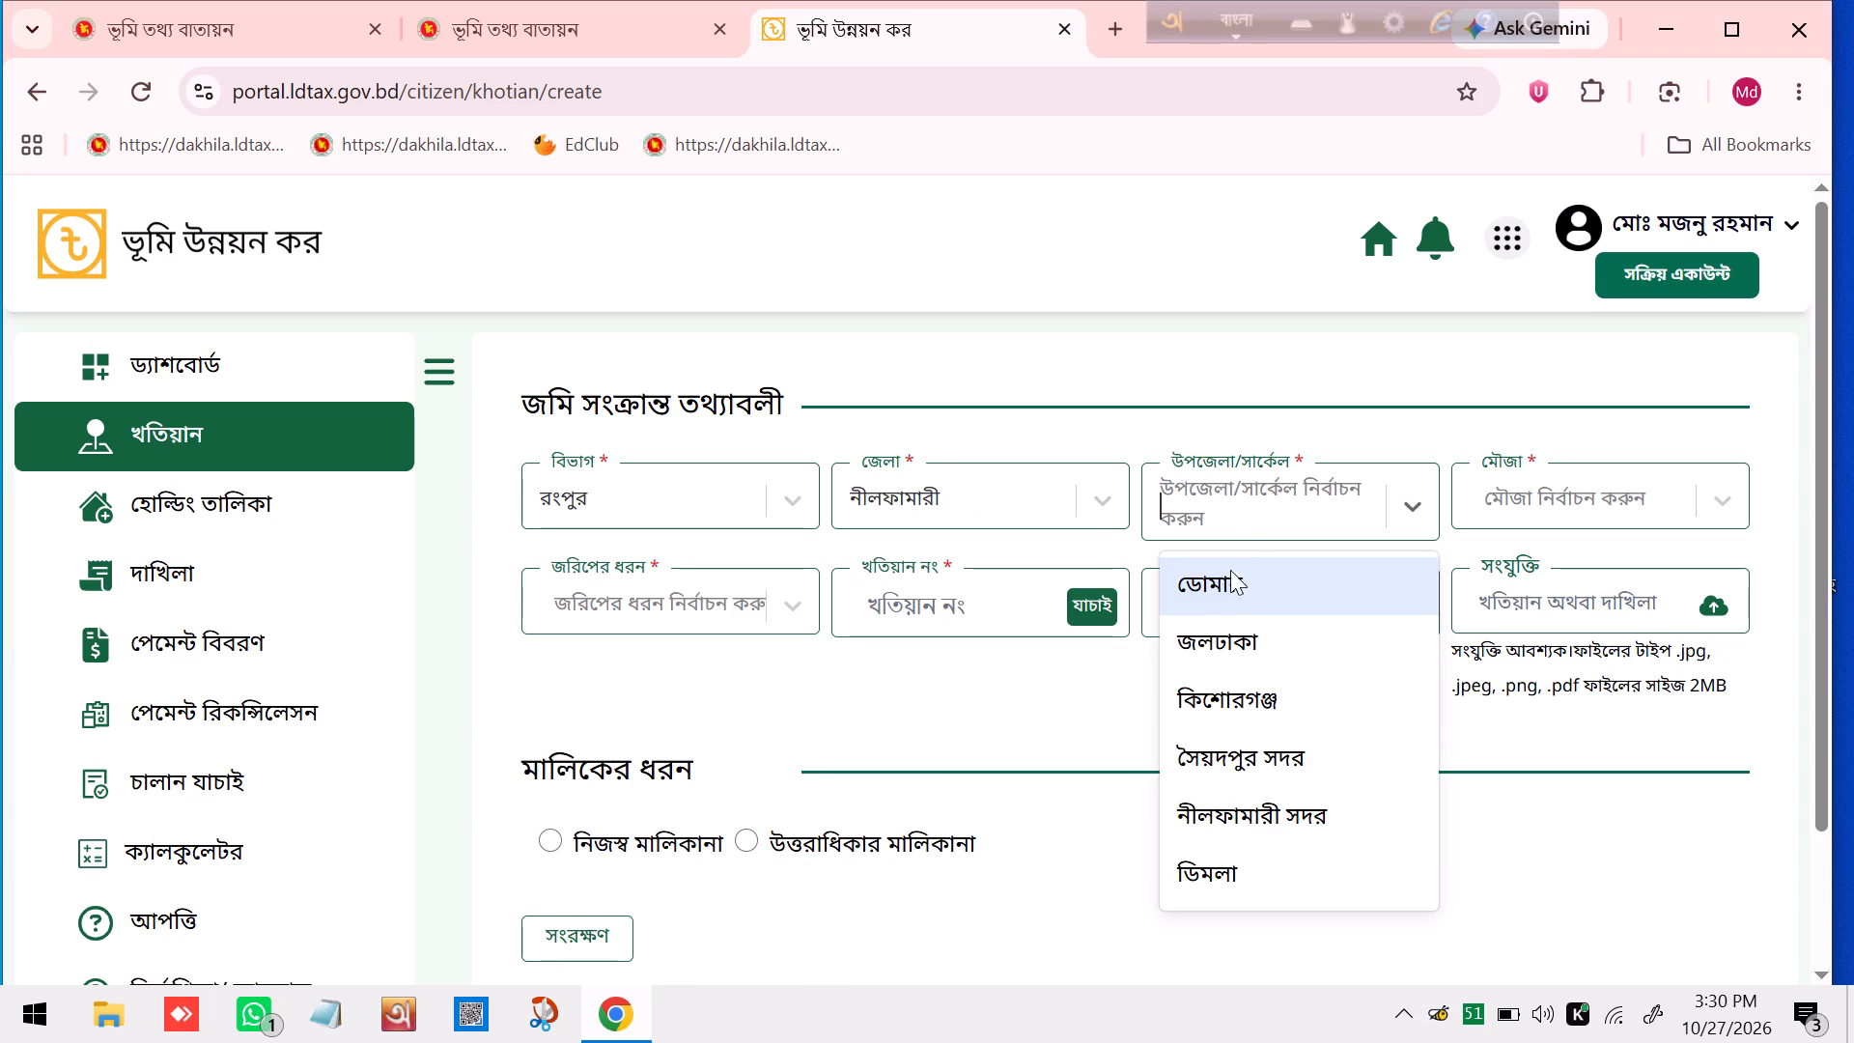
left_click(1219, 587)
Set the mouza of the new khotian entry to গোসাইগঞ্জ-৩.
left_click(1519, 494)
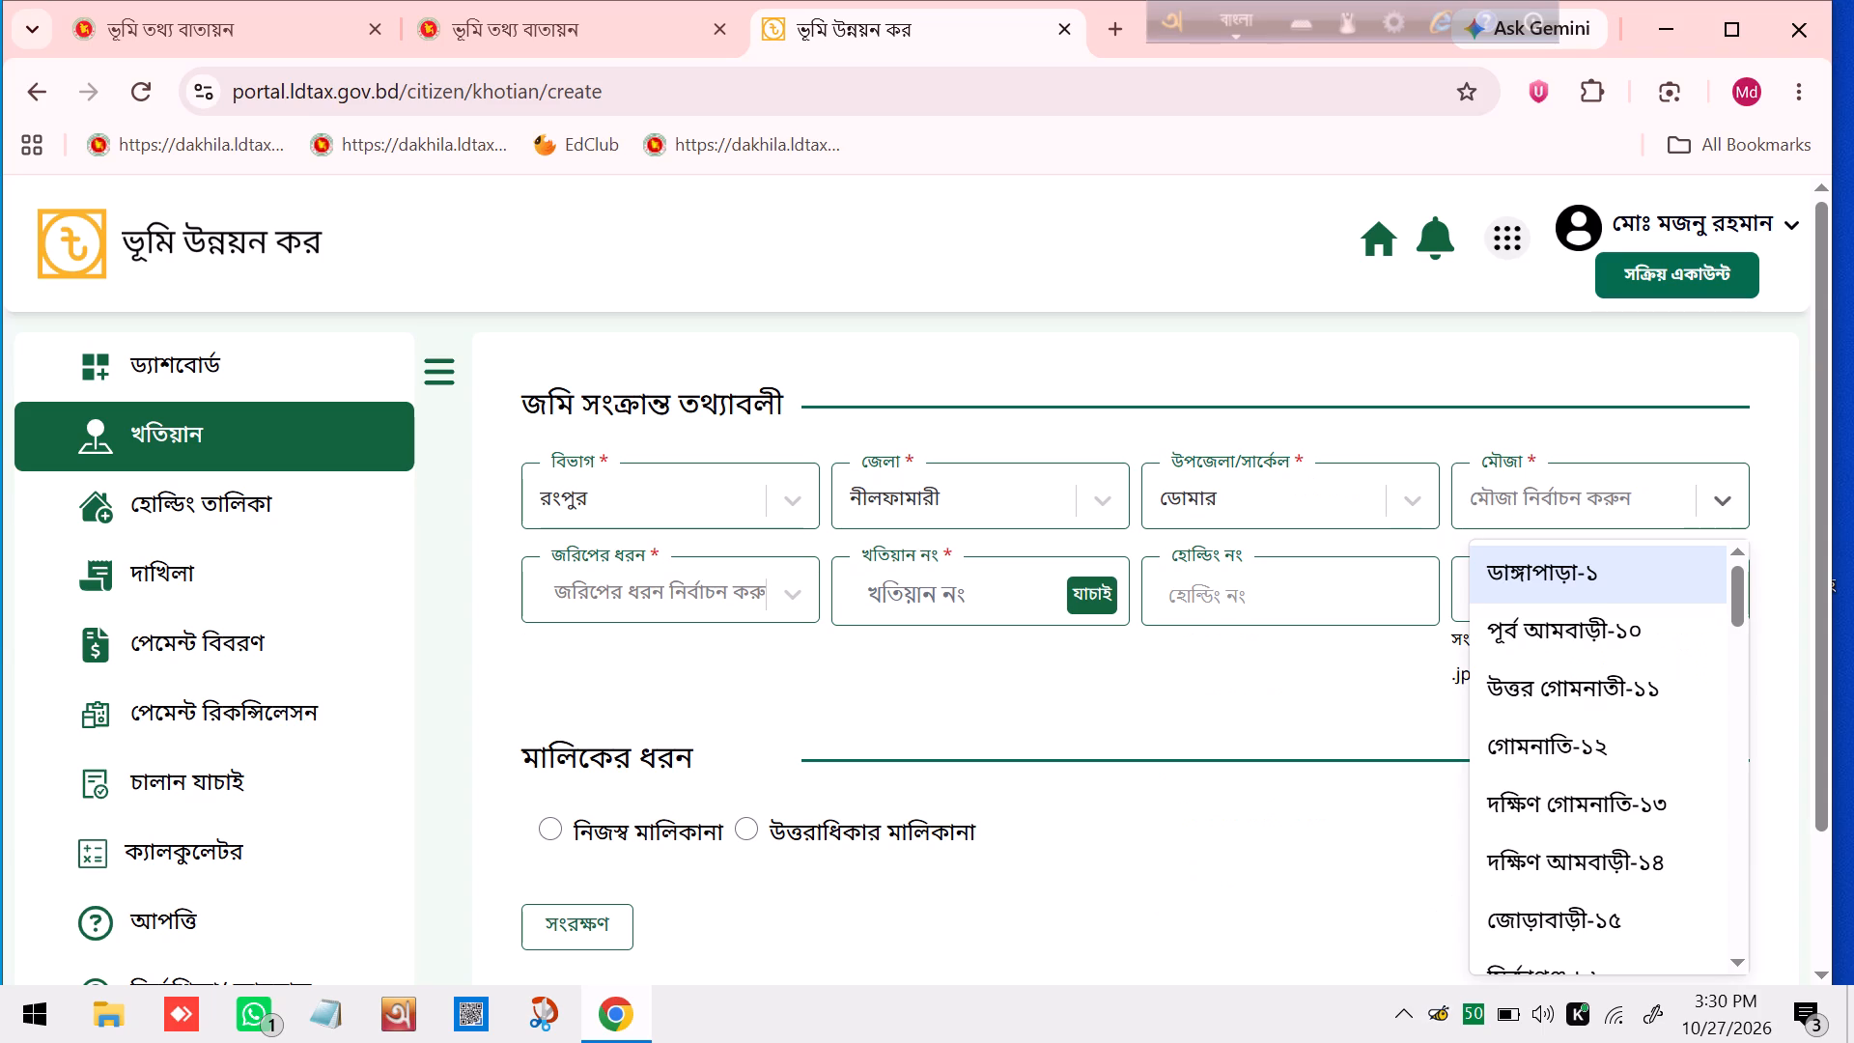
scroll(1596, 662, "down", 2)
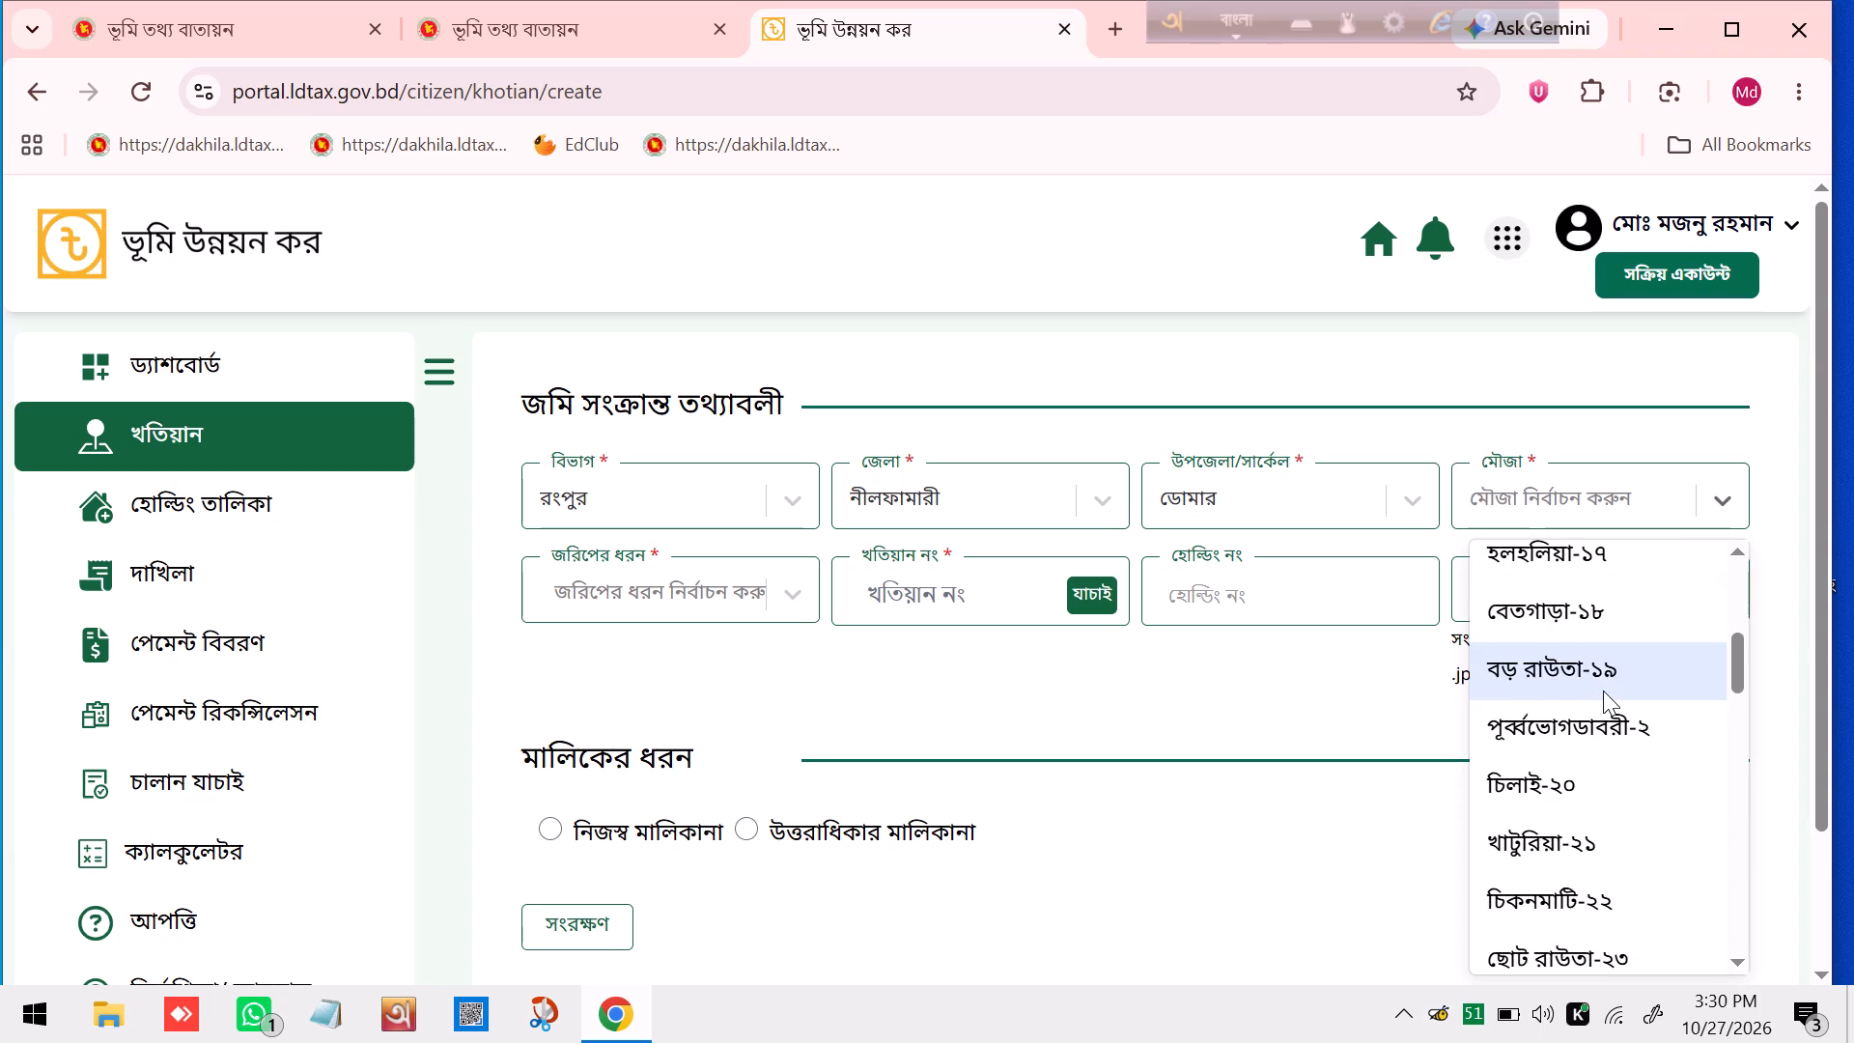
scroll(1603, 691, "down", 3)
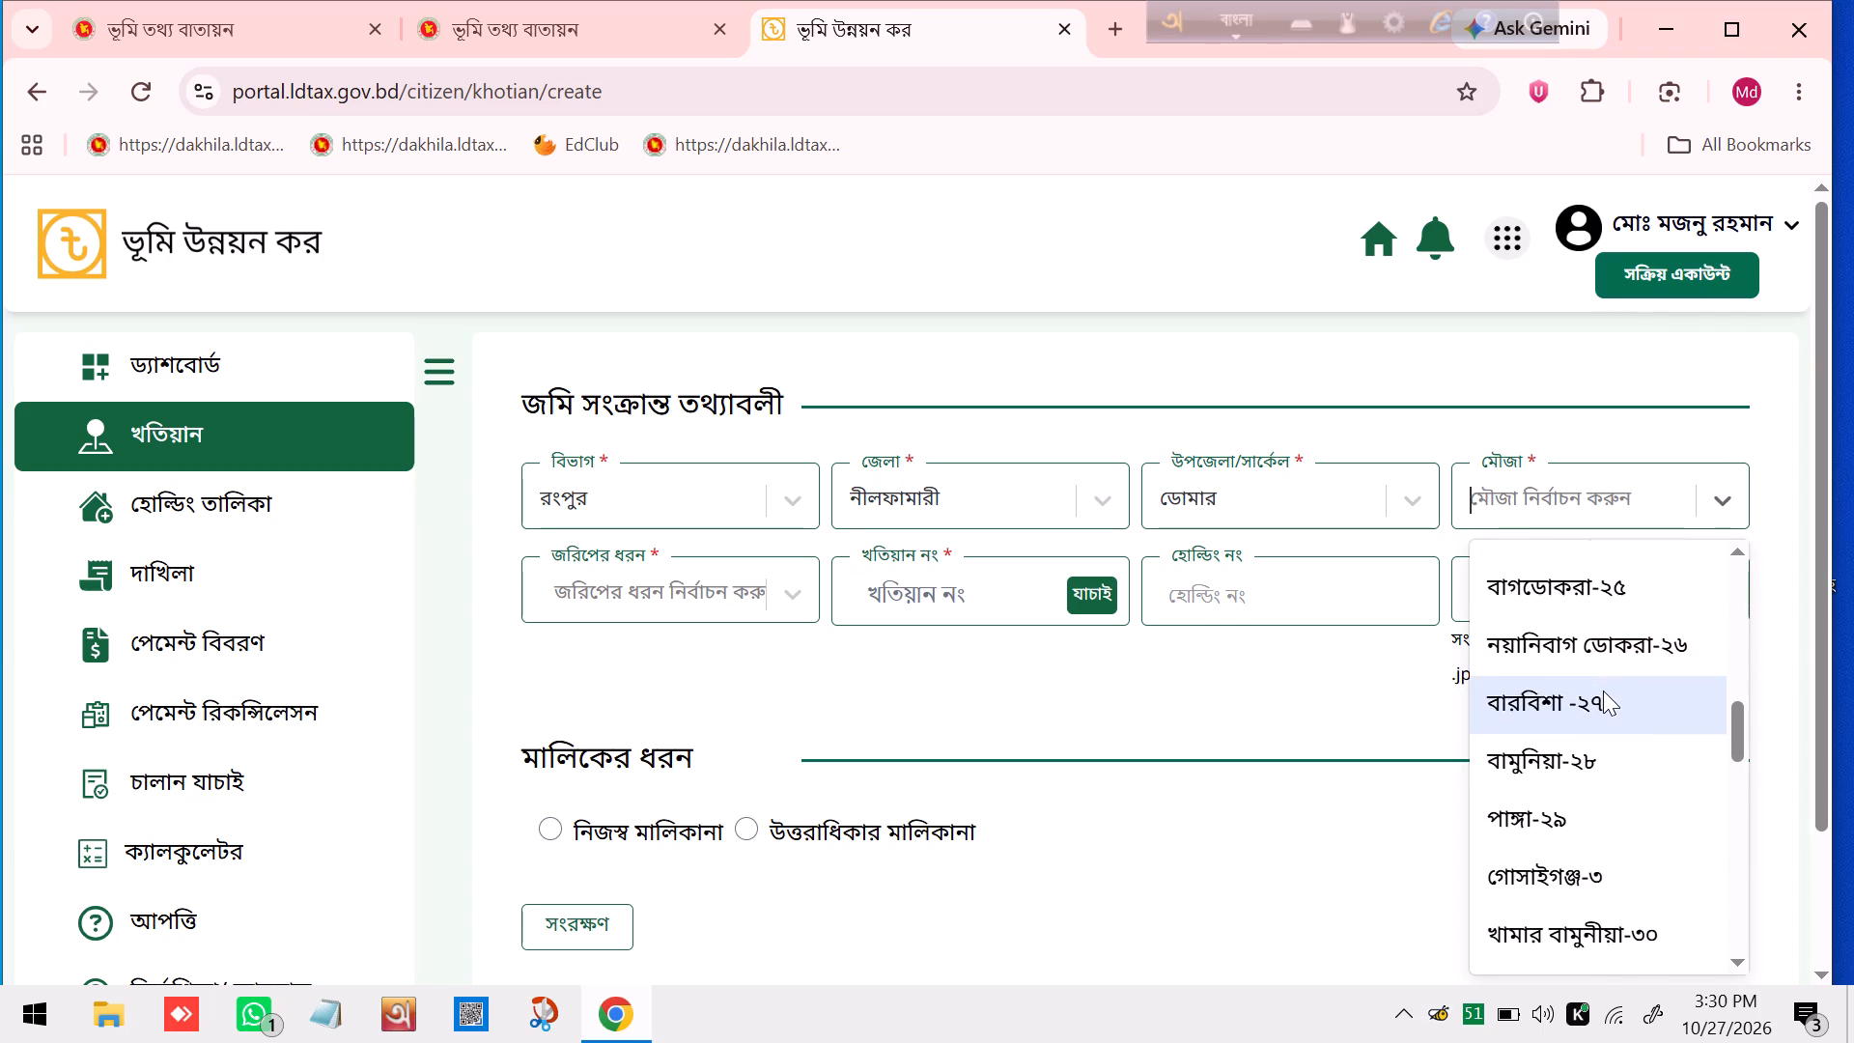
scroll(1603, 691, "down", 2)
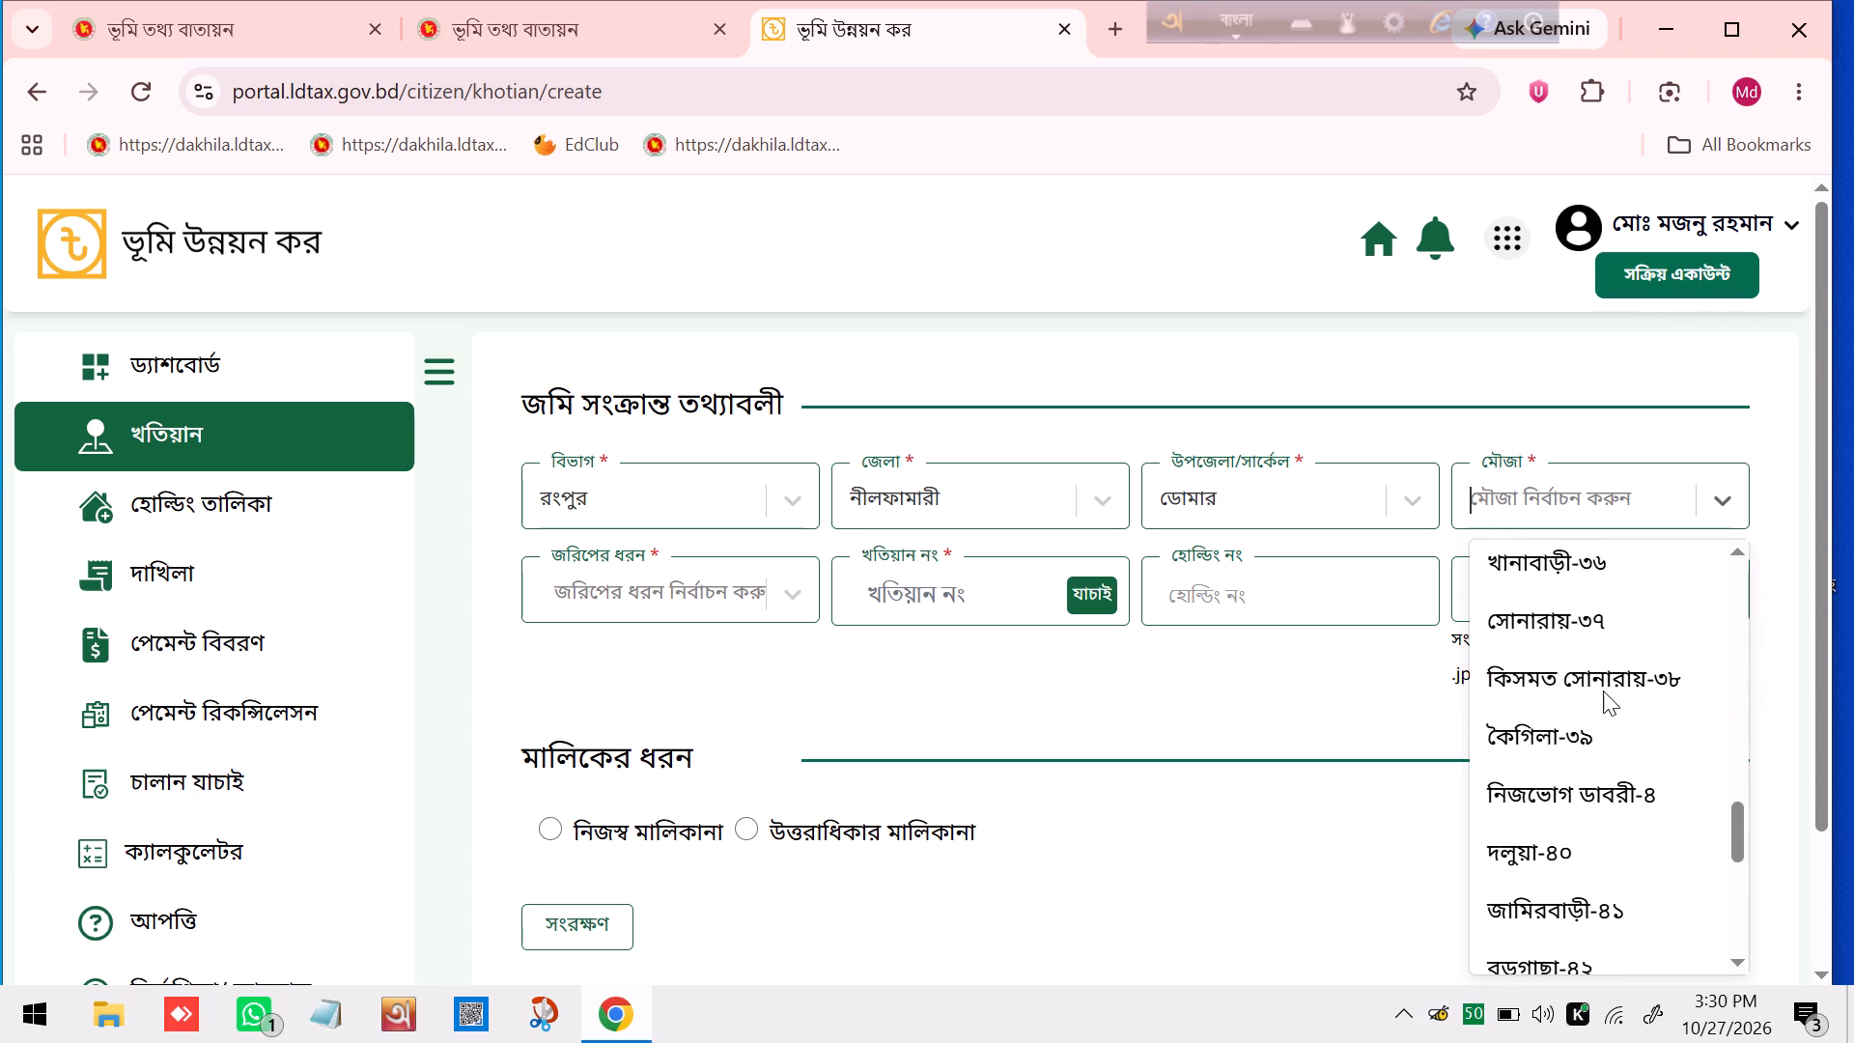
scroll(1603, 691, "down", 2)
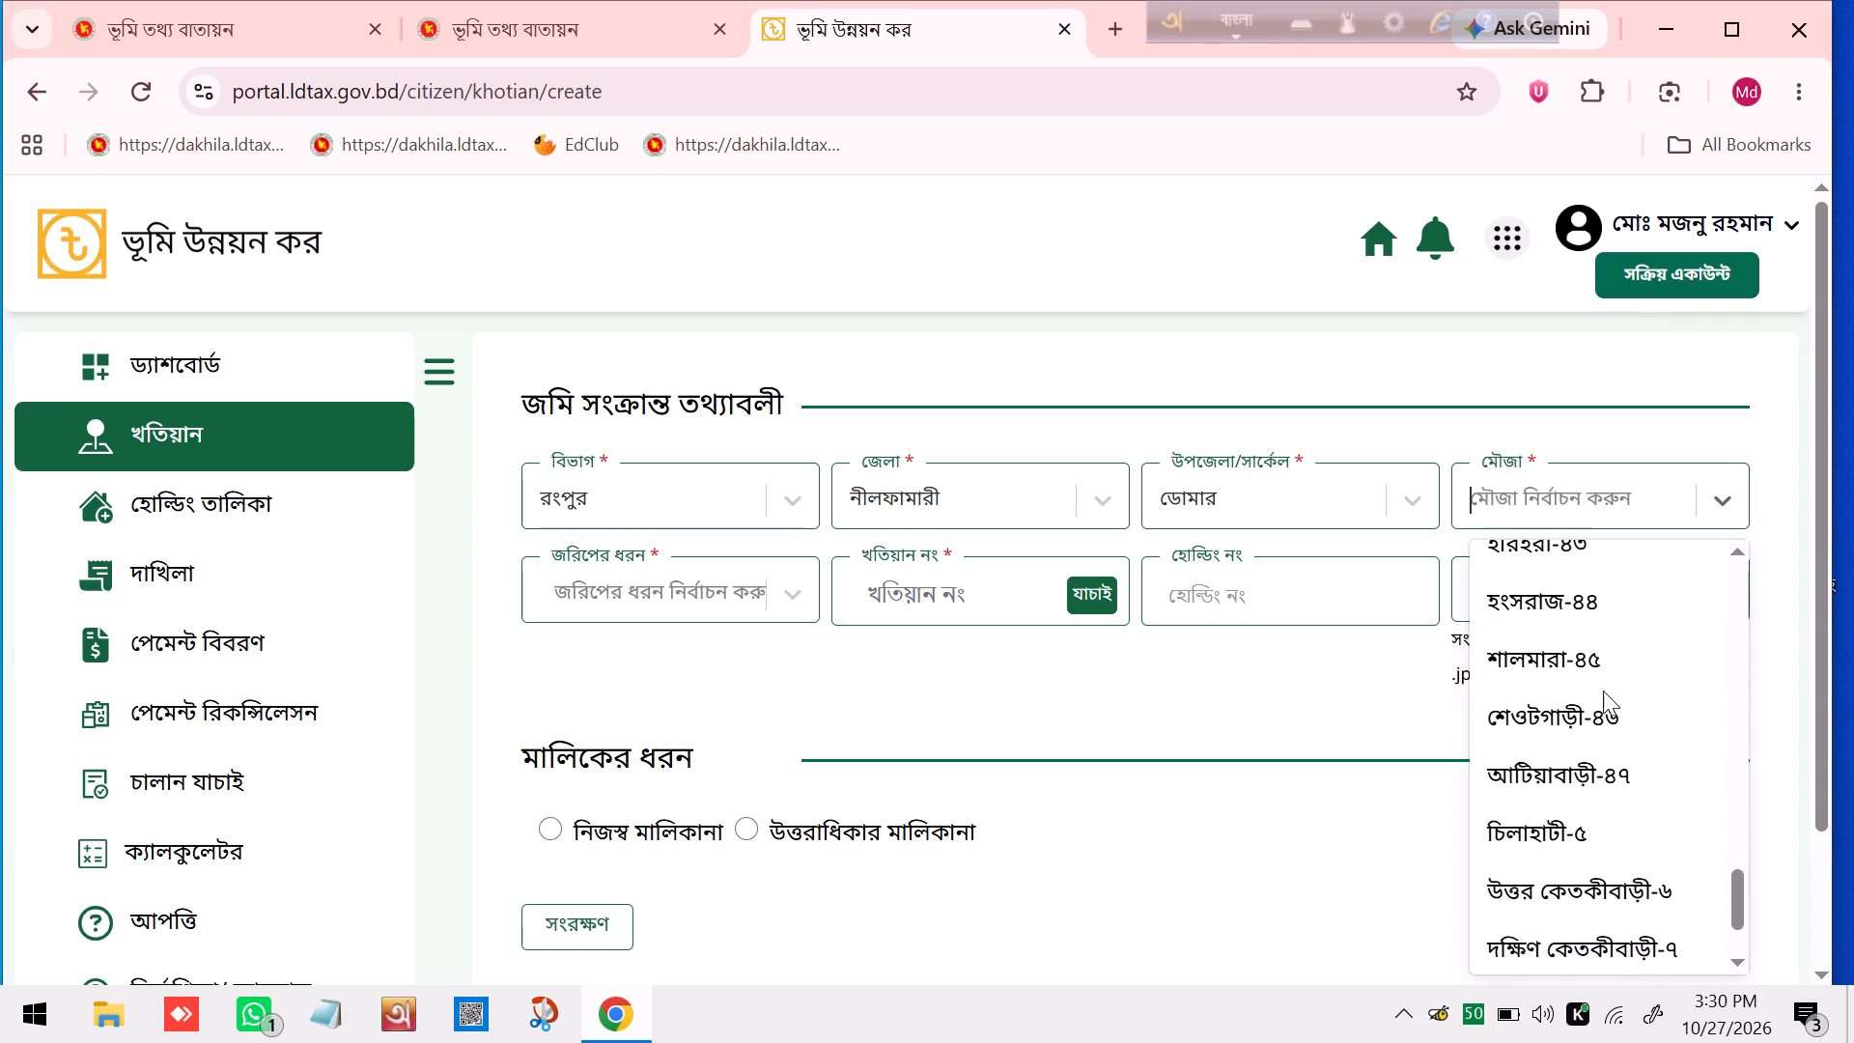
scroll(1603, 691, "down", 3)
scroll(1603, 691, "up", 1)
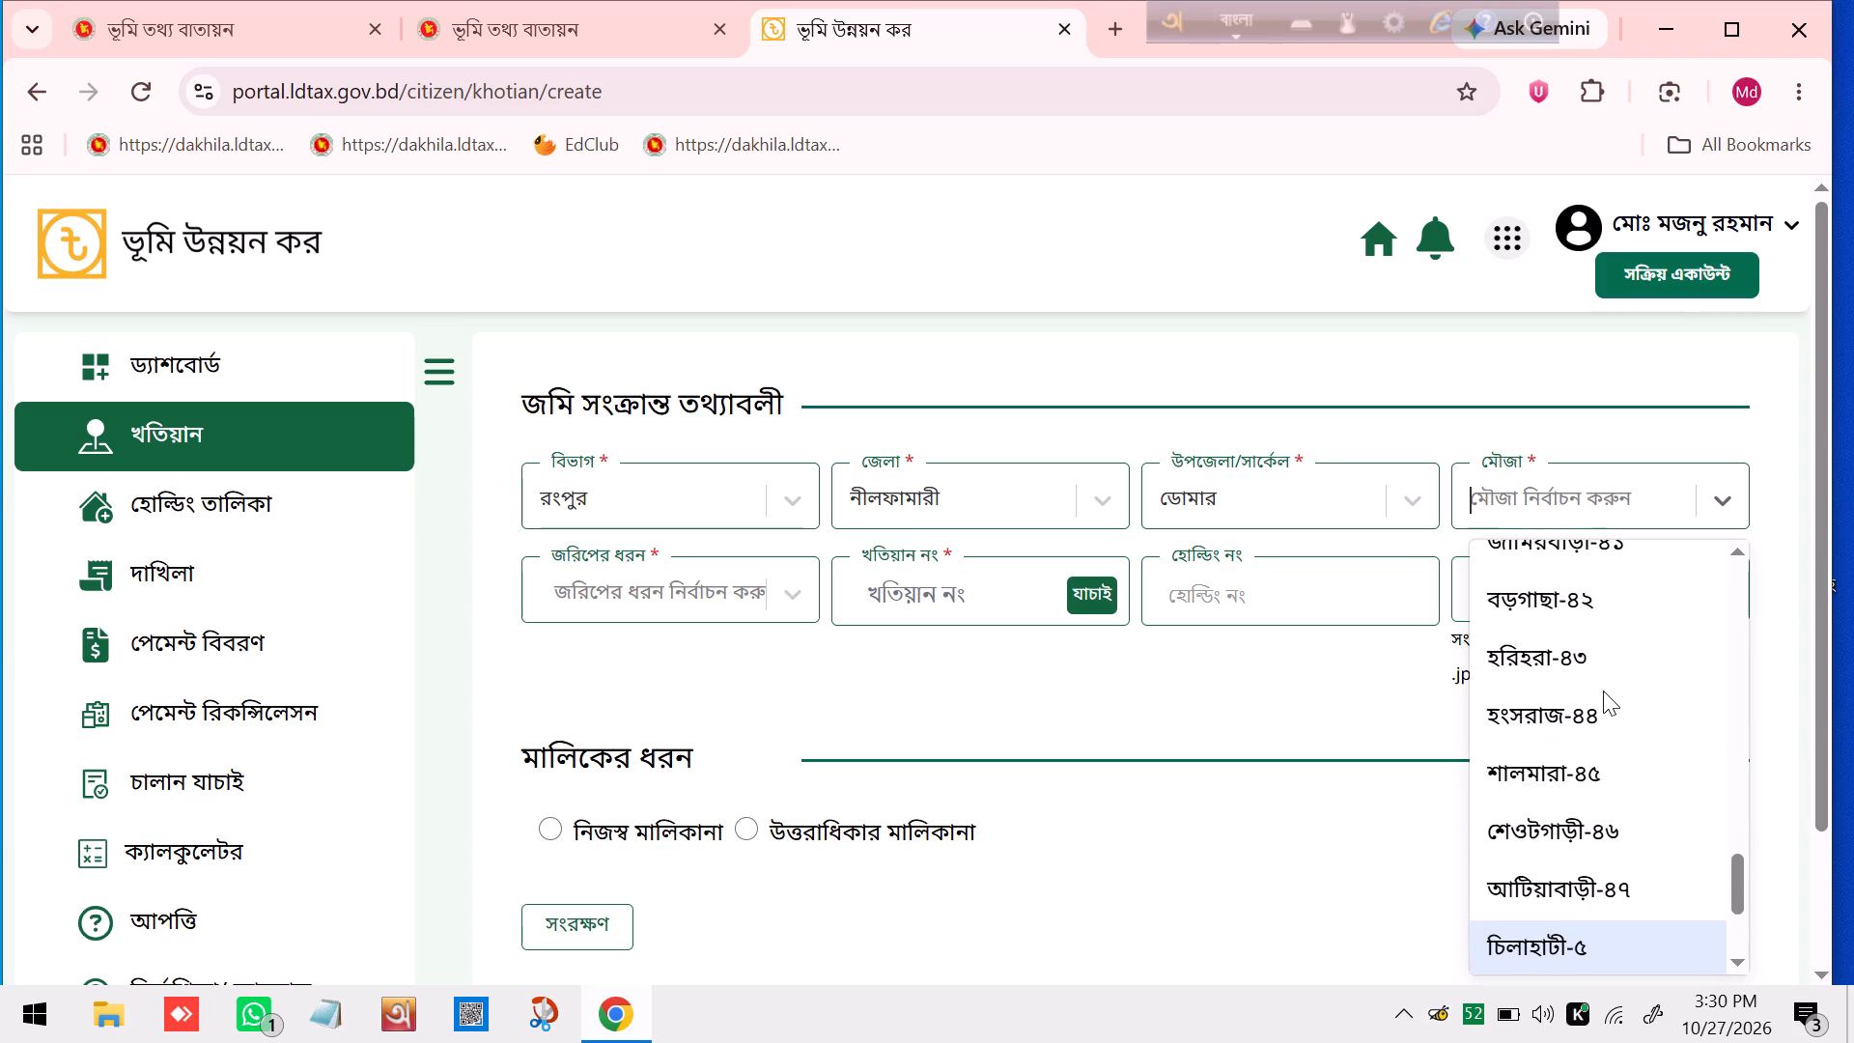
scroll(1603, 691, "up", 2)
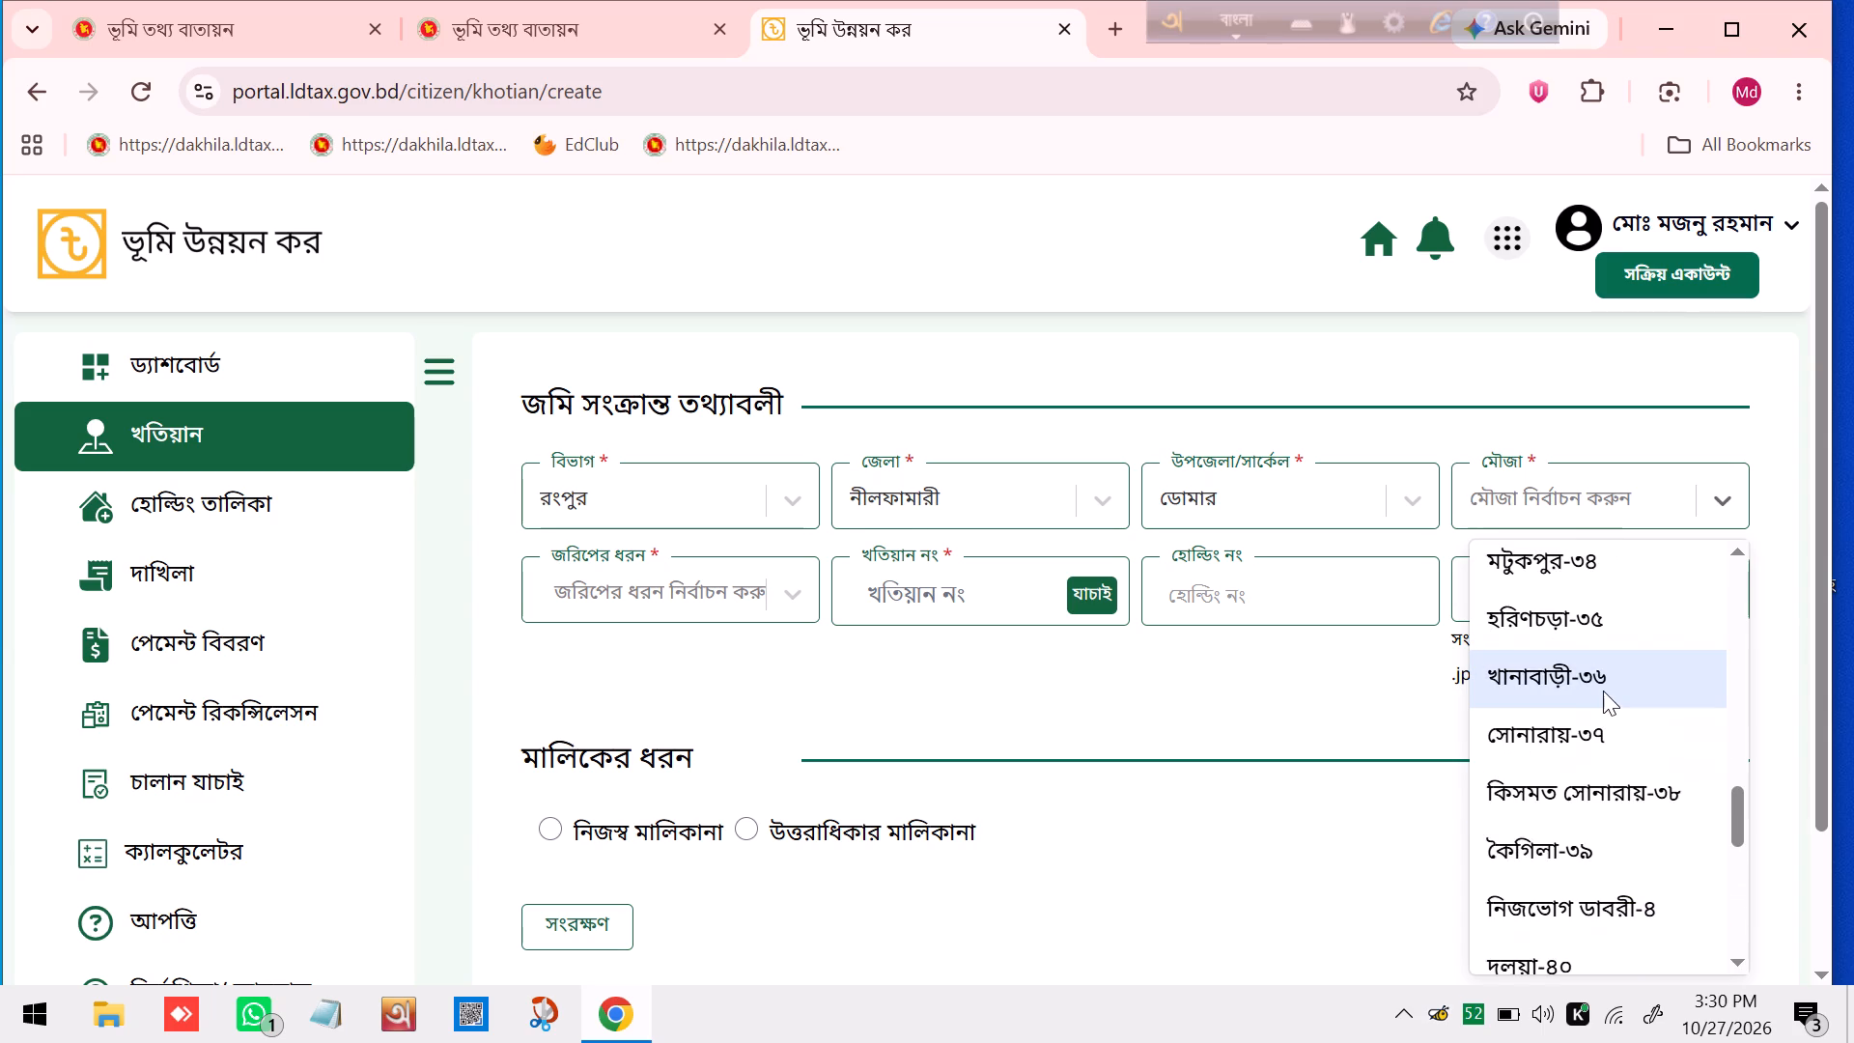
scroll(1603, 691, "up", 1)
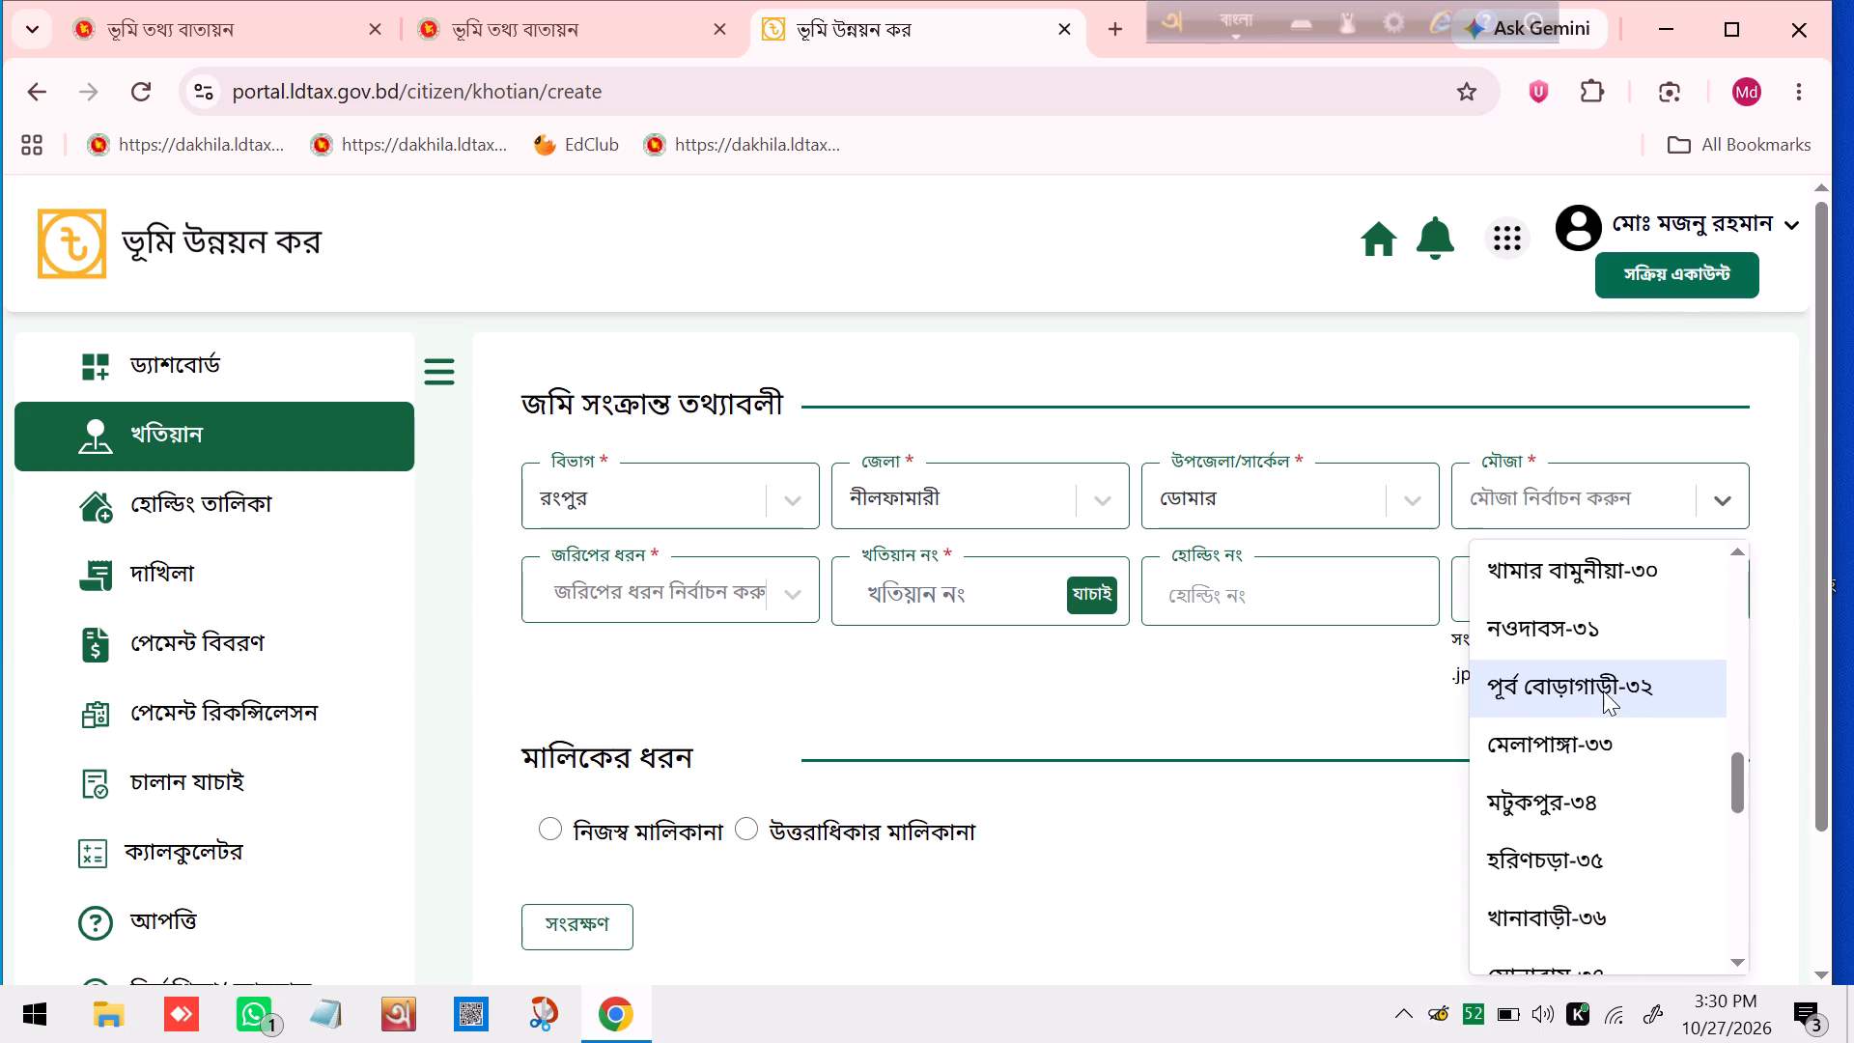
scroll(1603, 691, "up", 1)
left_click(1578, 752)
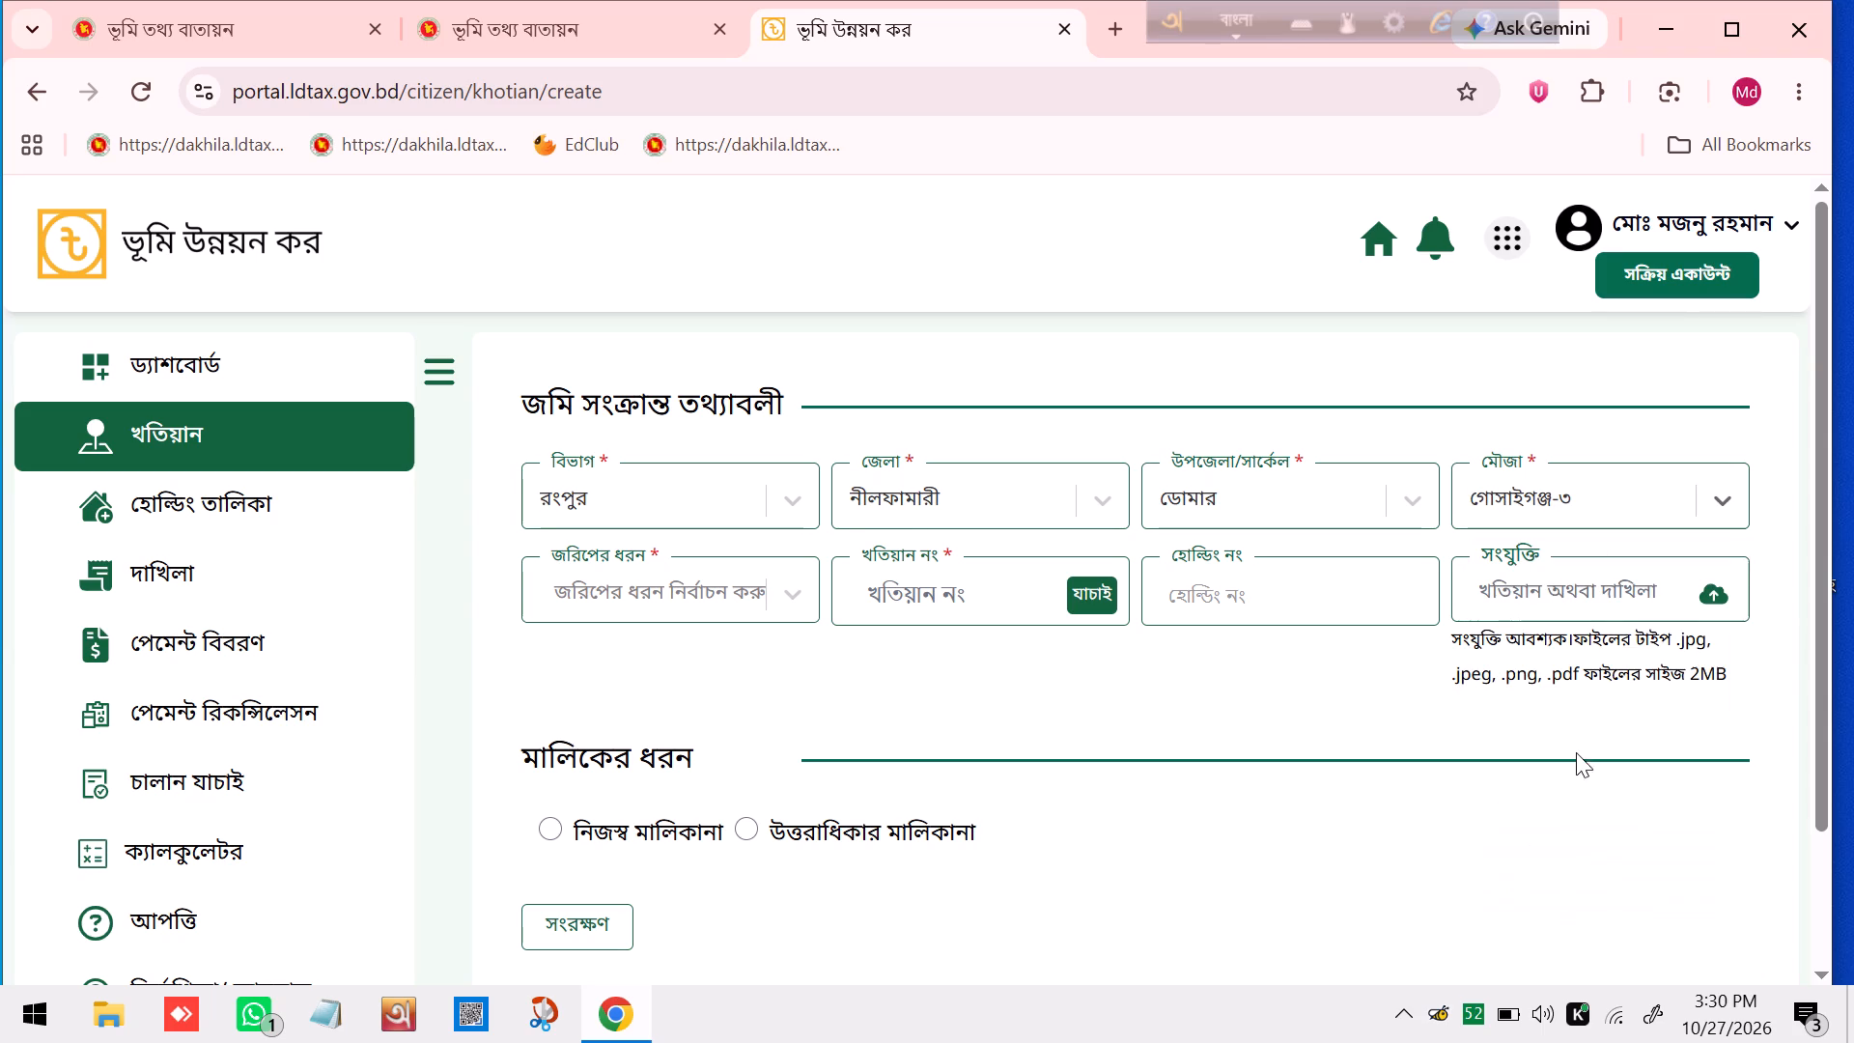
left_click(697, 599)
scroll(603, 858, "down", 3)
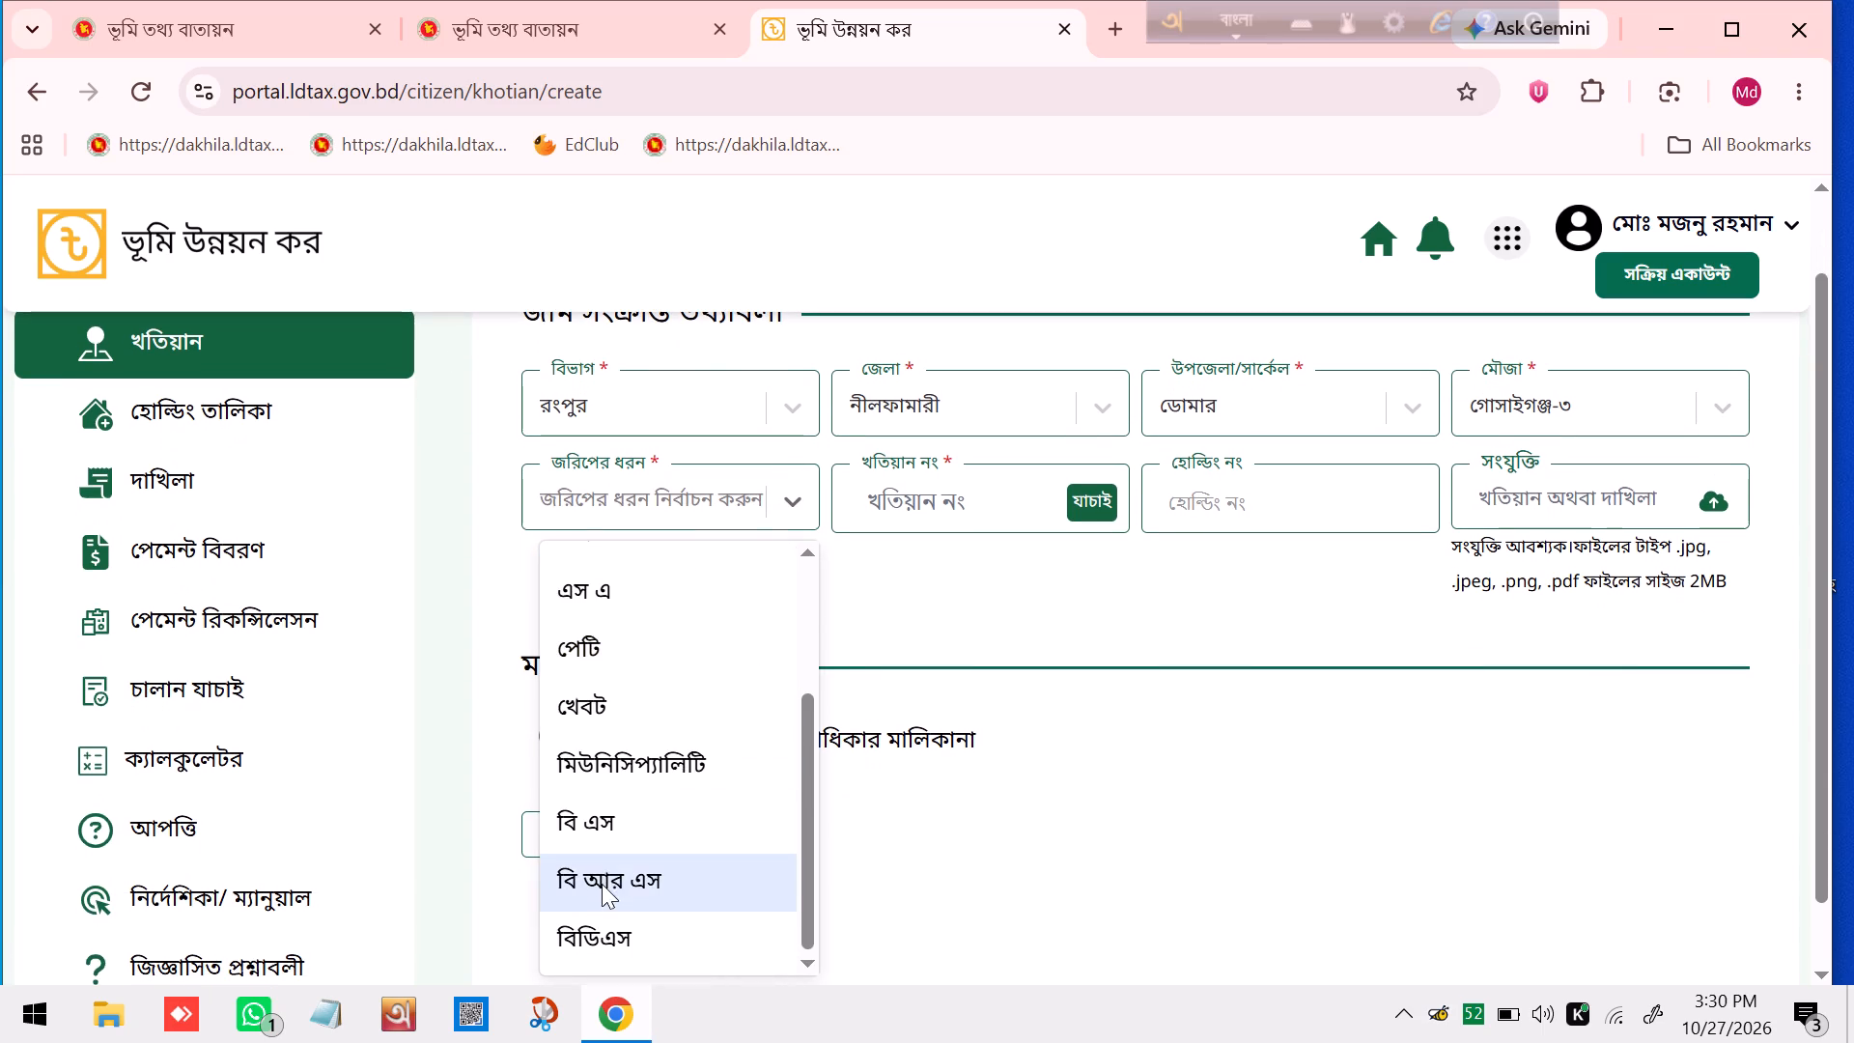
left_click(601, 886)
left_click(969, 502)
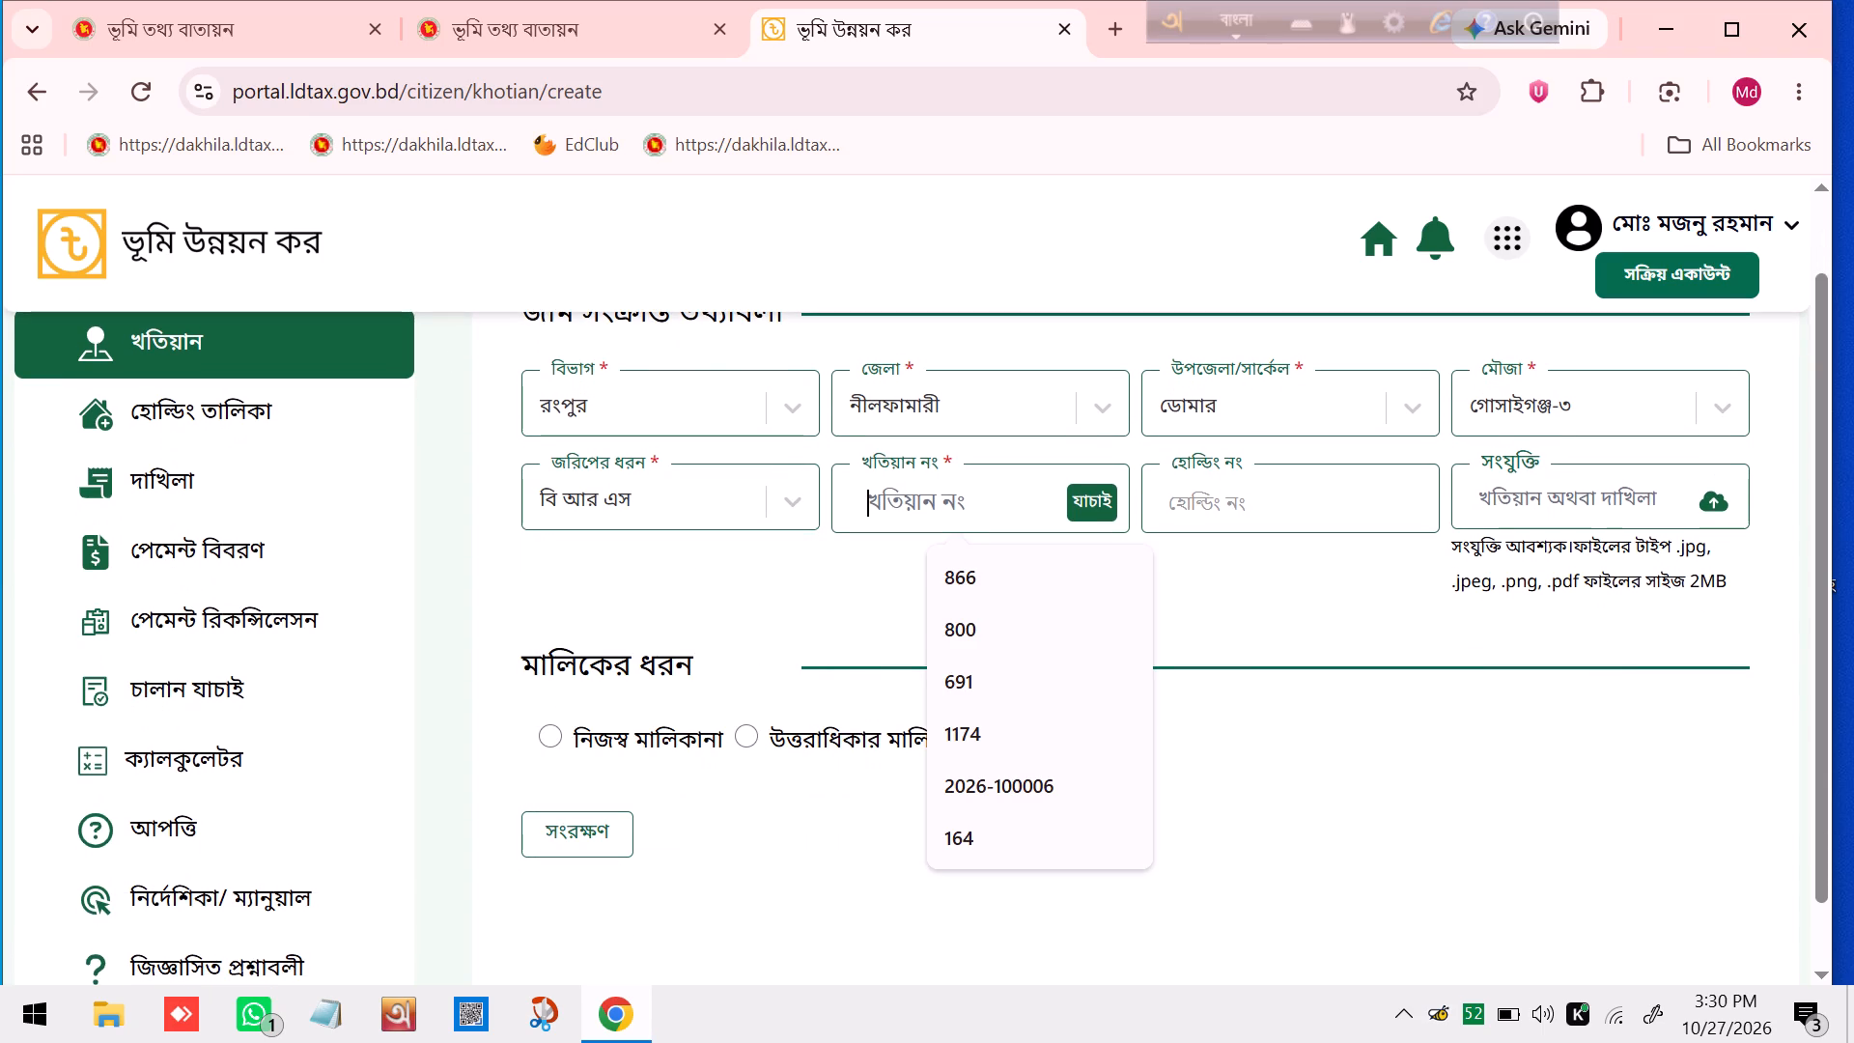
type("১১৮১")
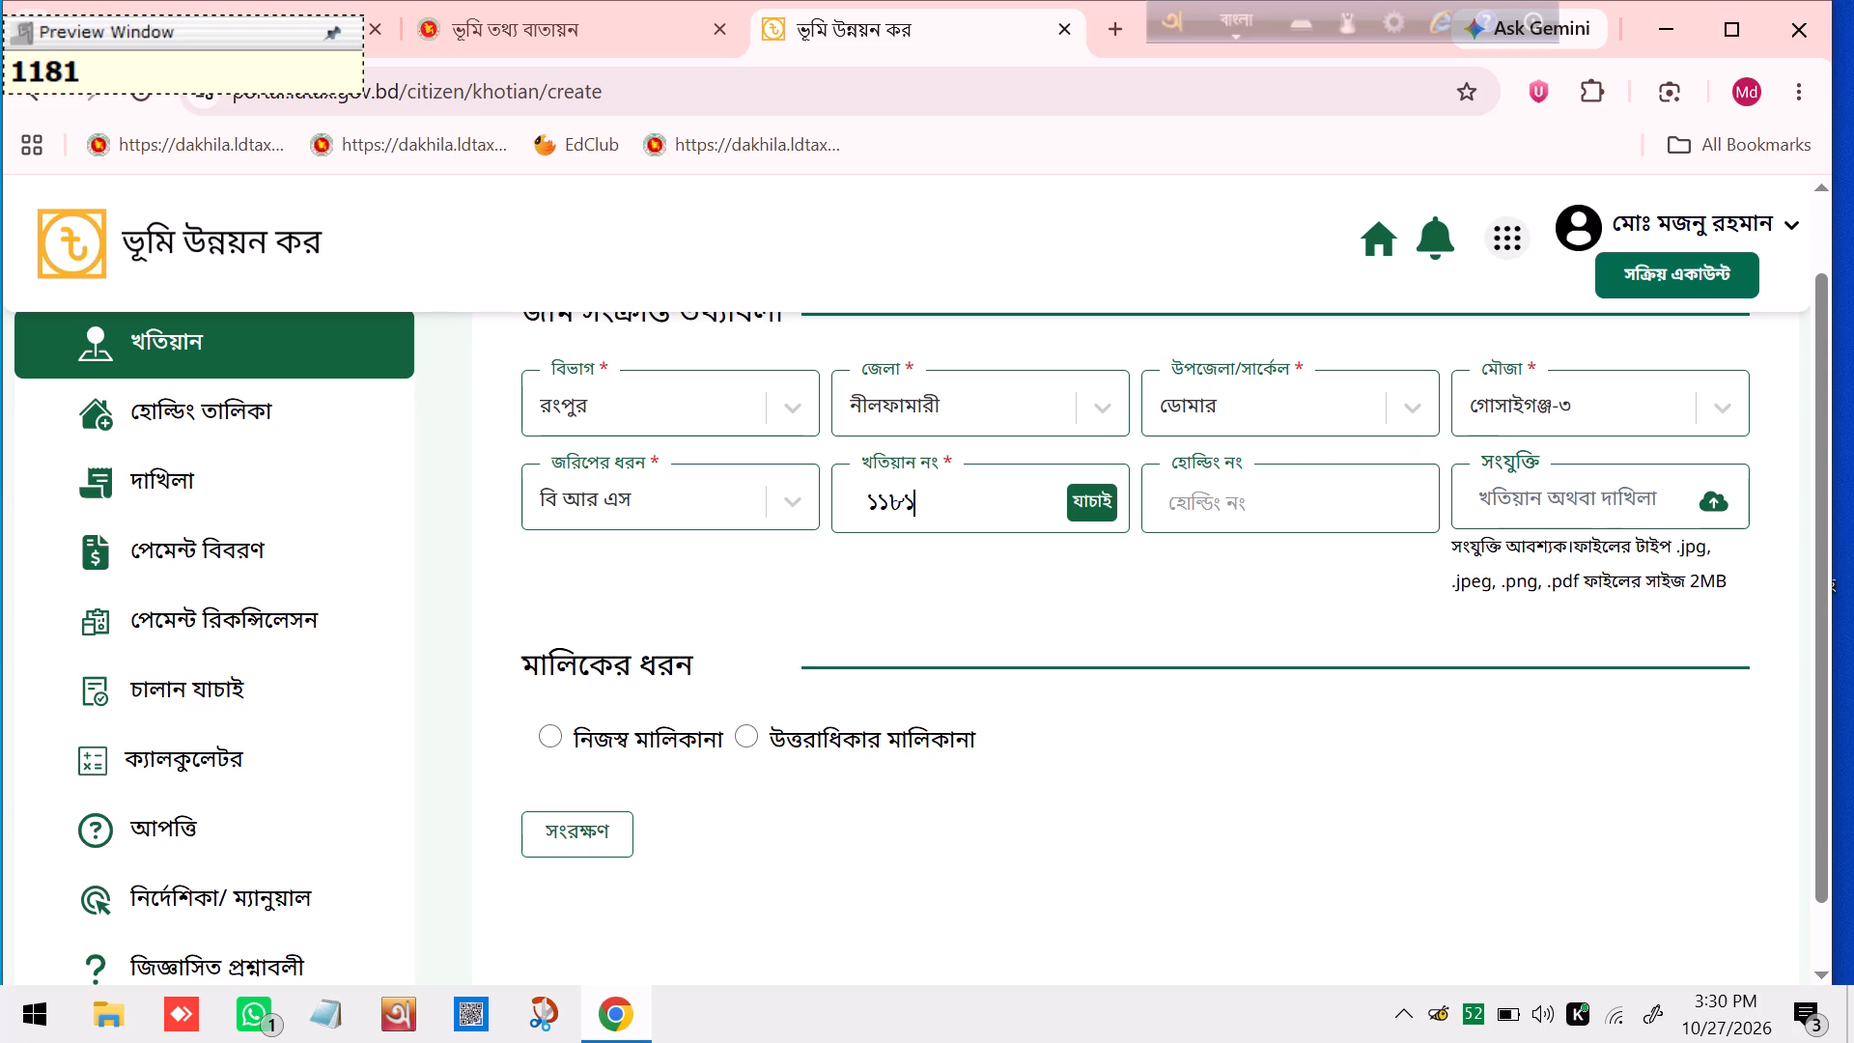
Attach the Desktop file G 1181(1).pdf as the khotian document.
left_click(1525, 484)
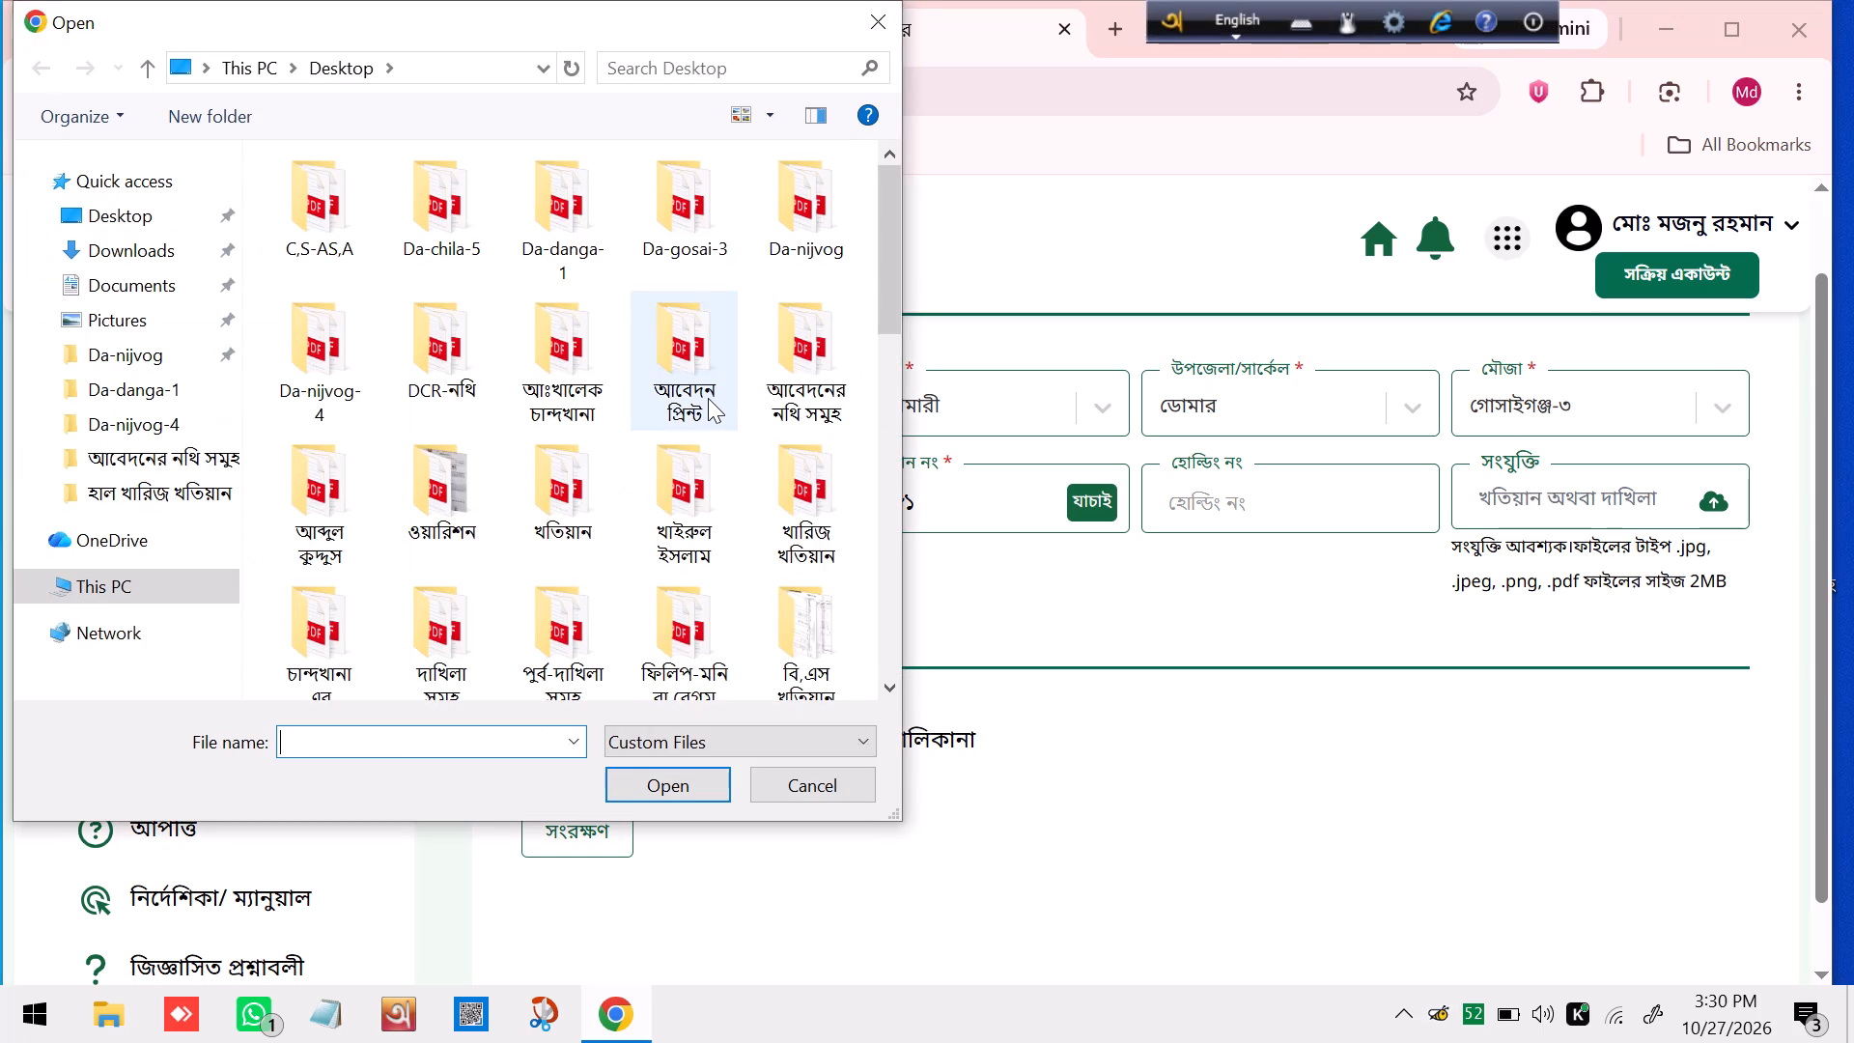
scroll(708, 398, "down", 2)
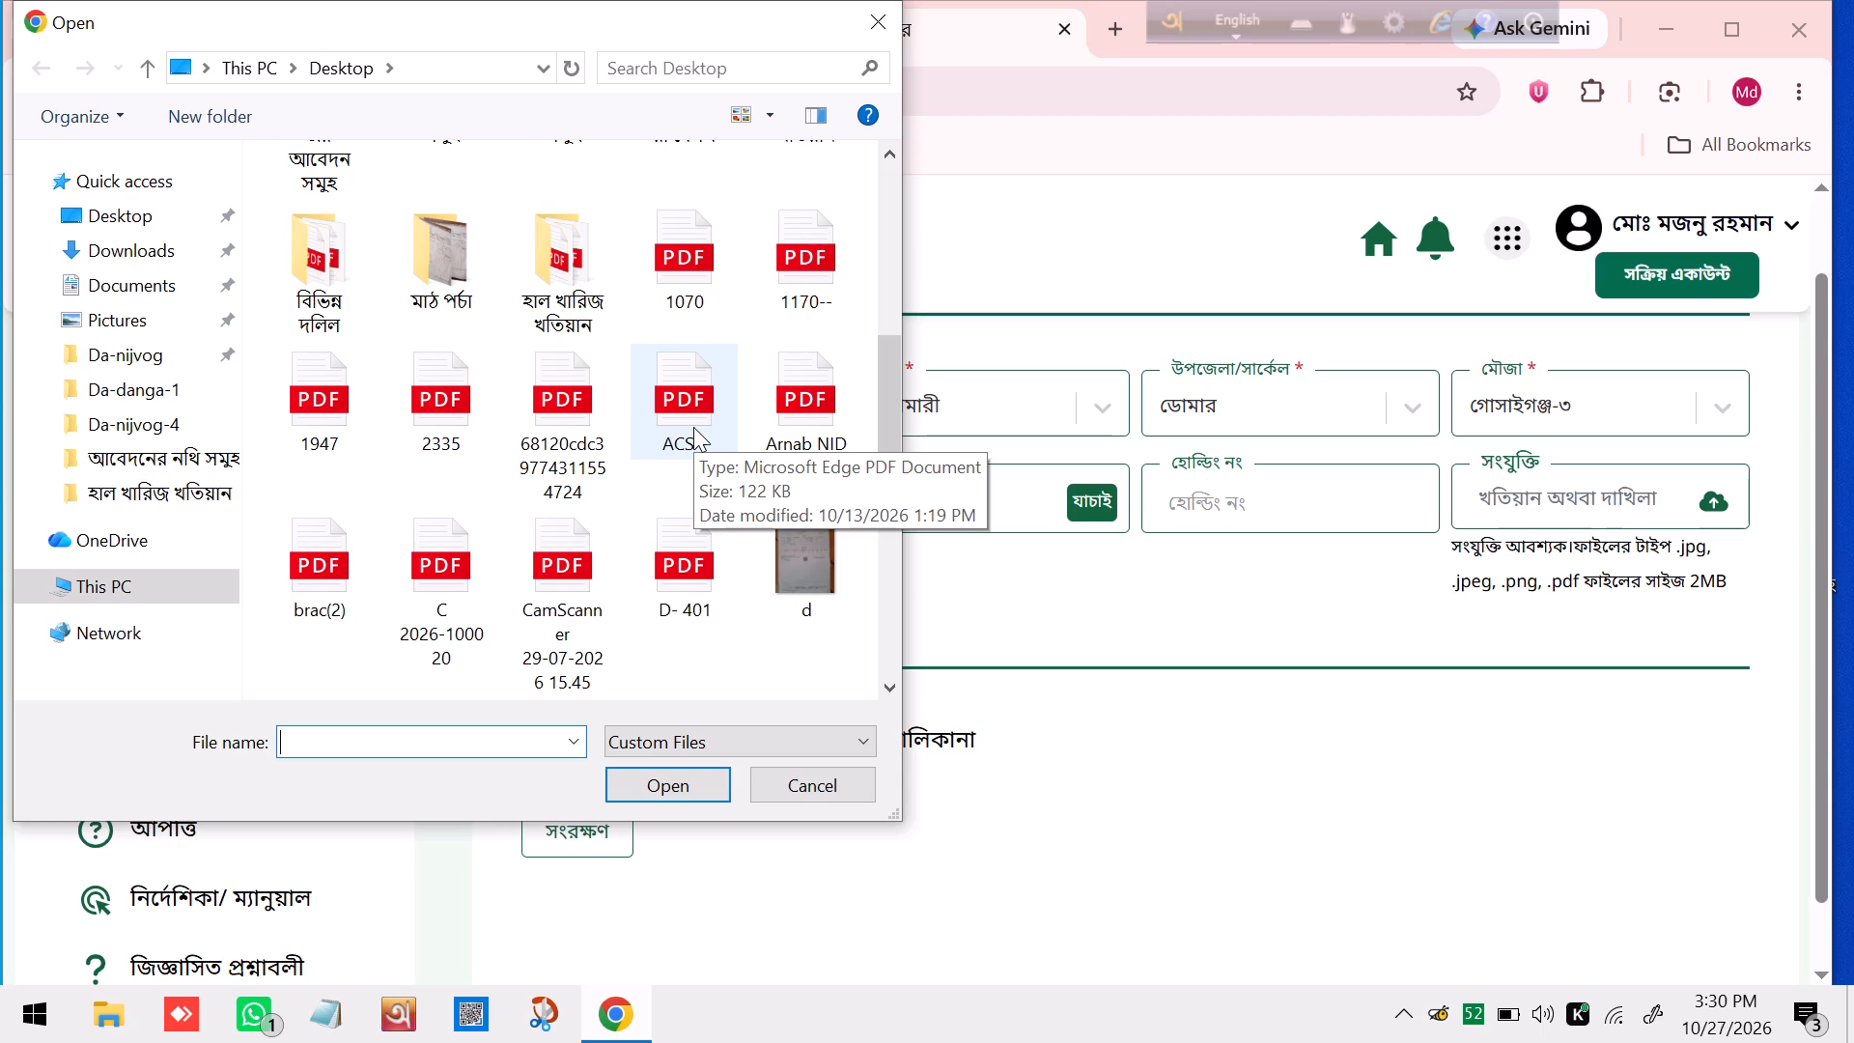
scroll(693, 427, "down", 1)
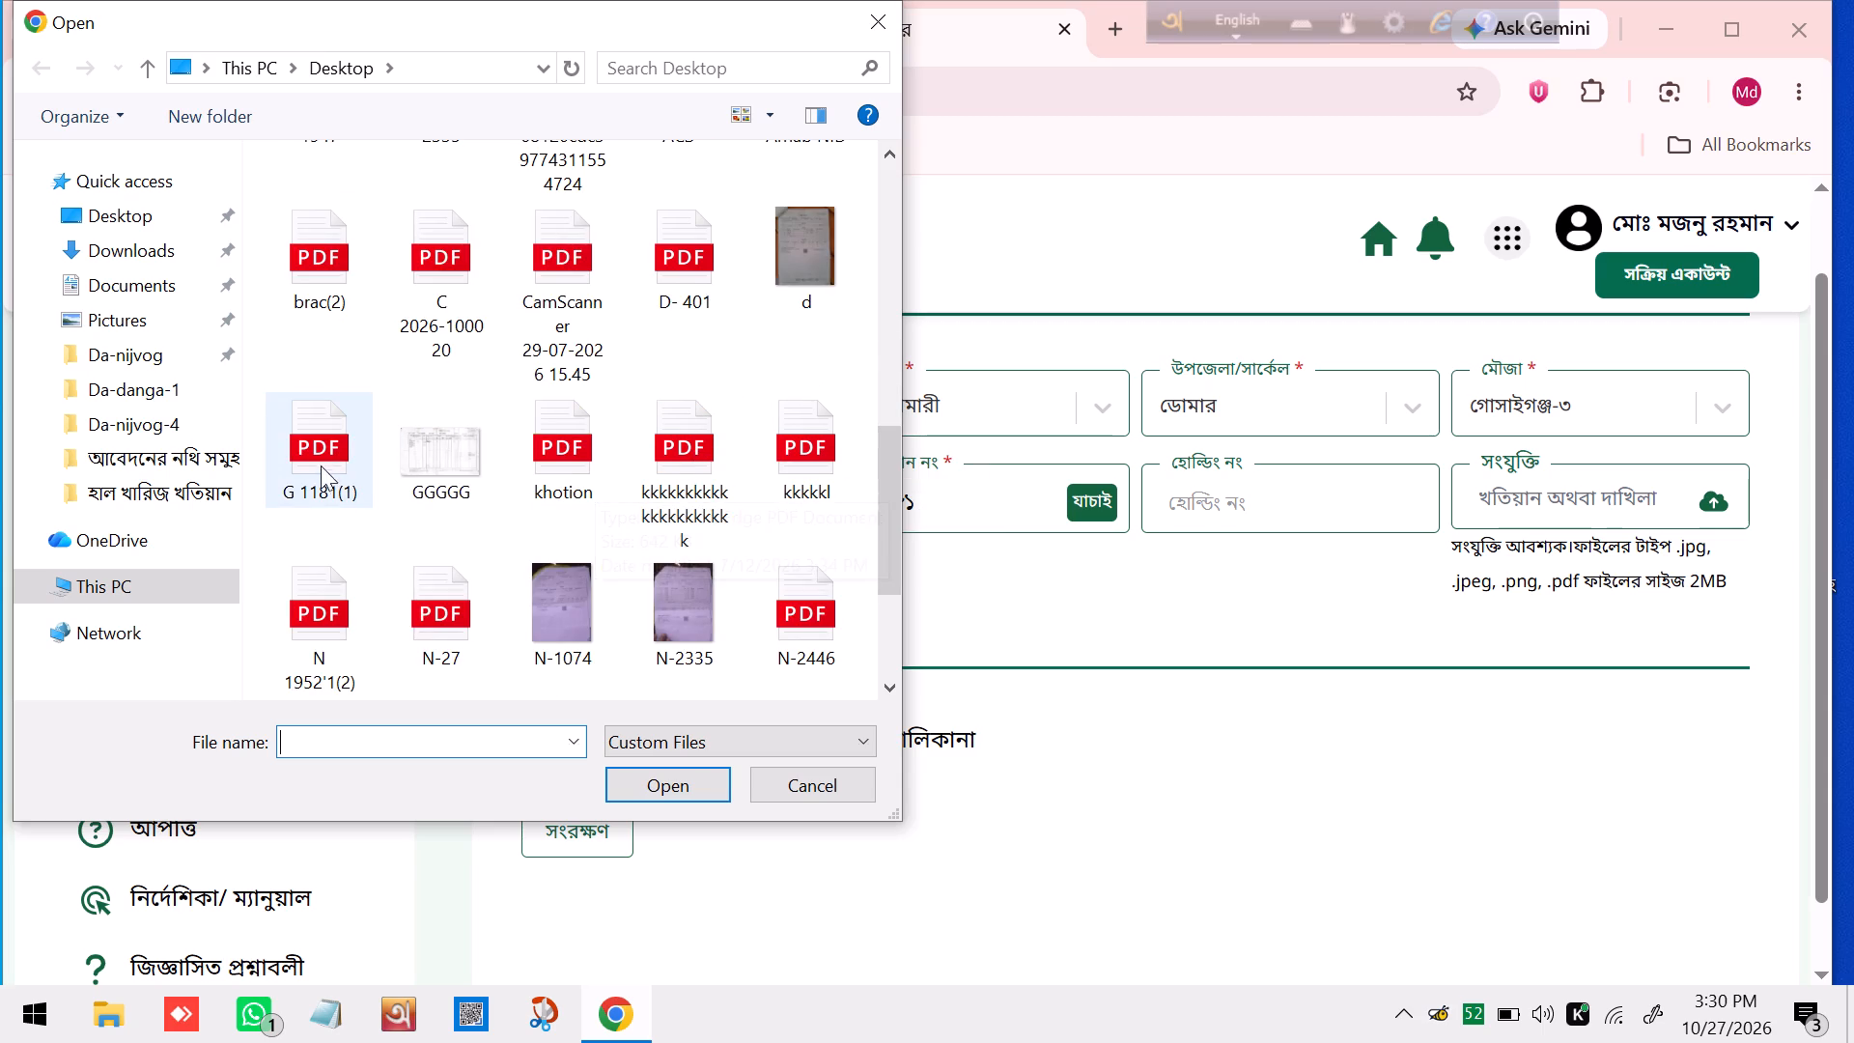
double_click(317, 447)
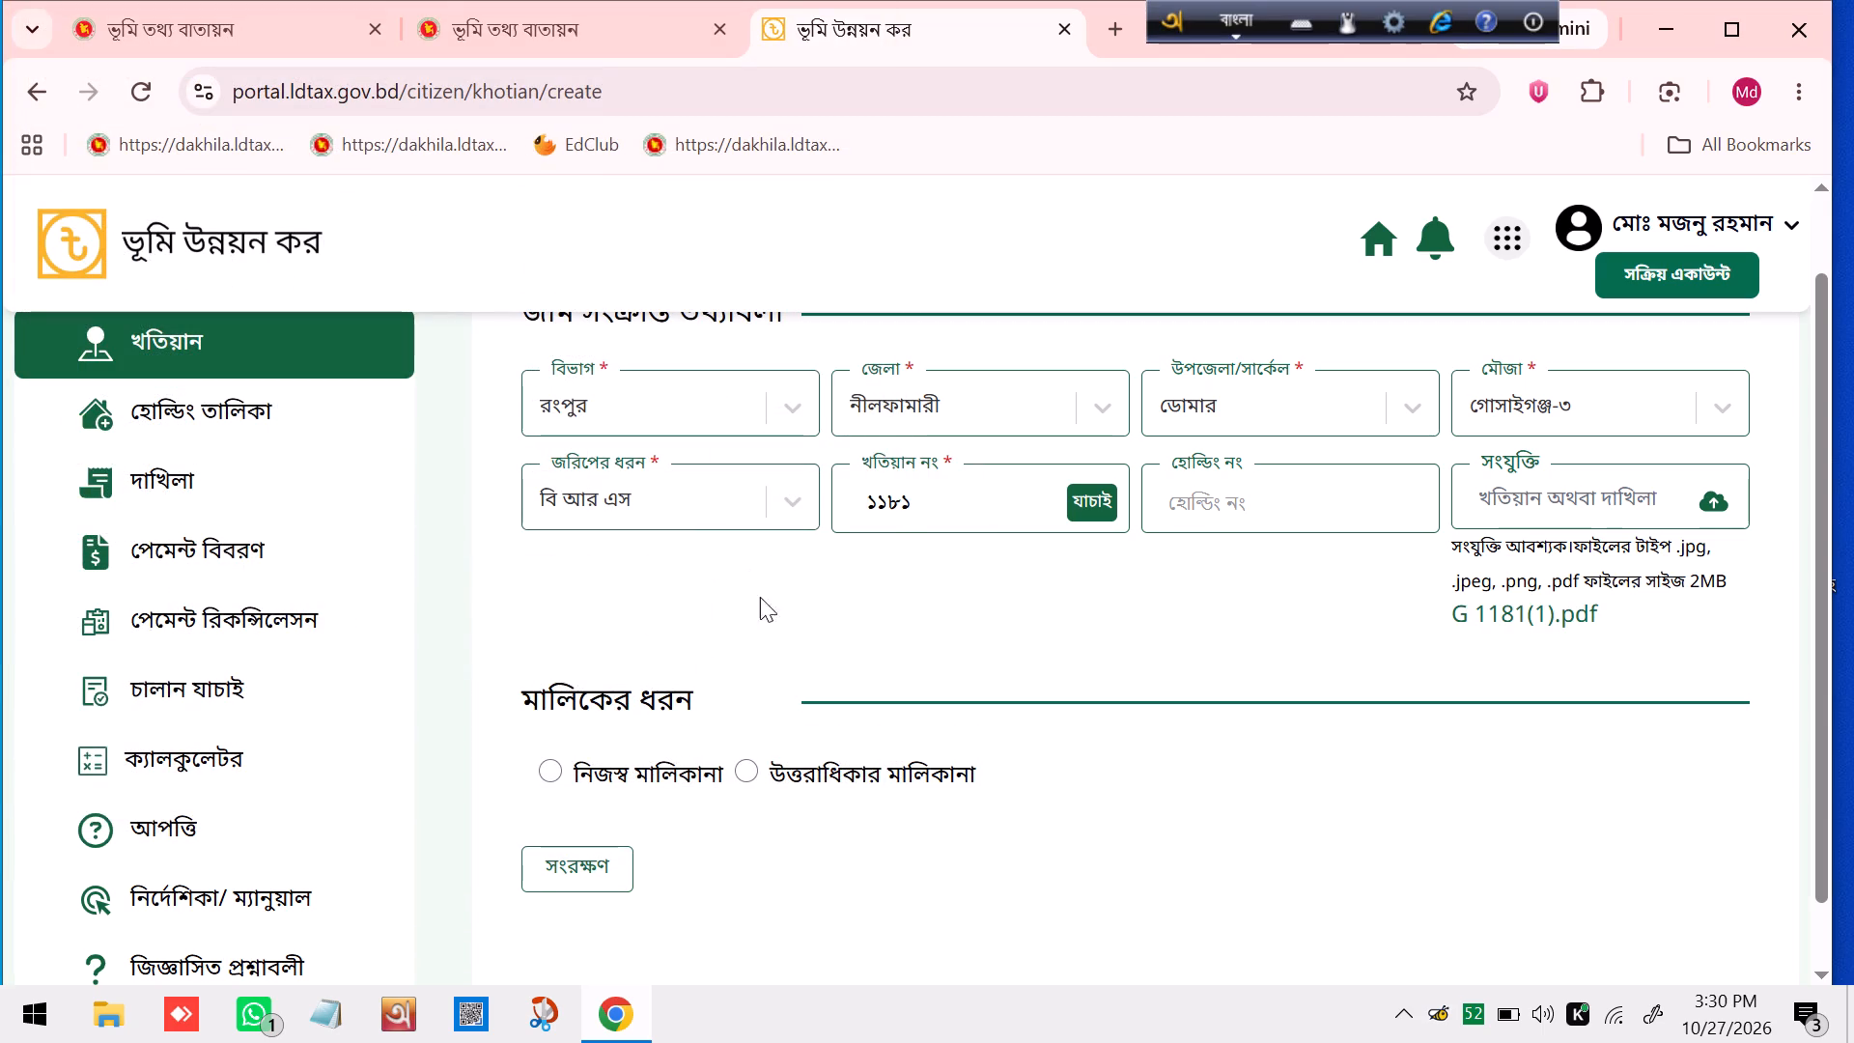
Choose inherited ownership (উত্তরাধিকার মালিকানা) and enter the khotian owner's name in the inheritance details.
left_click(744, 767)
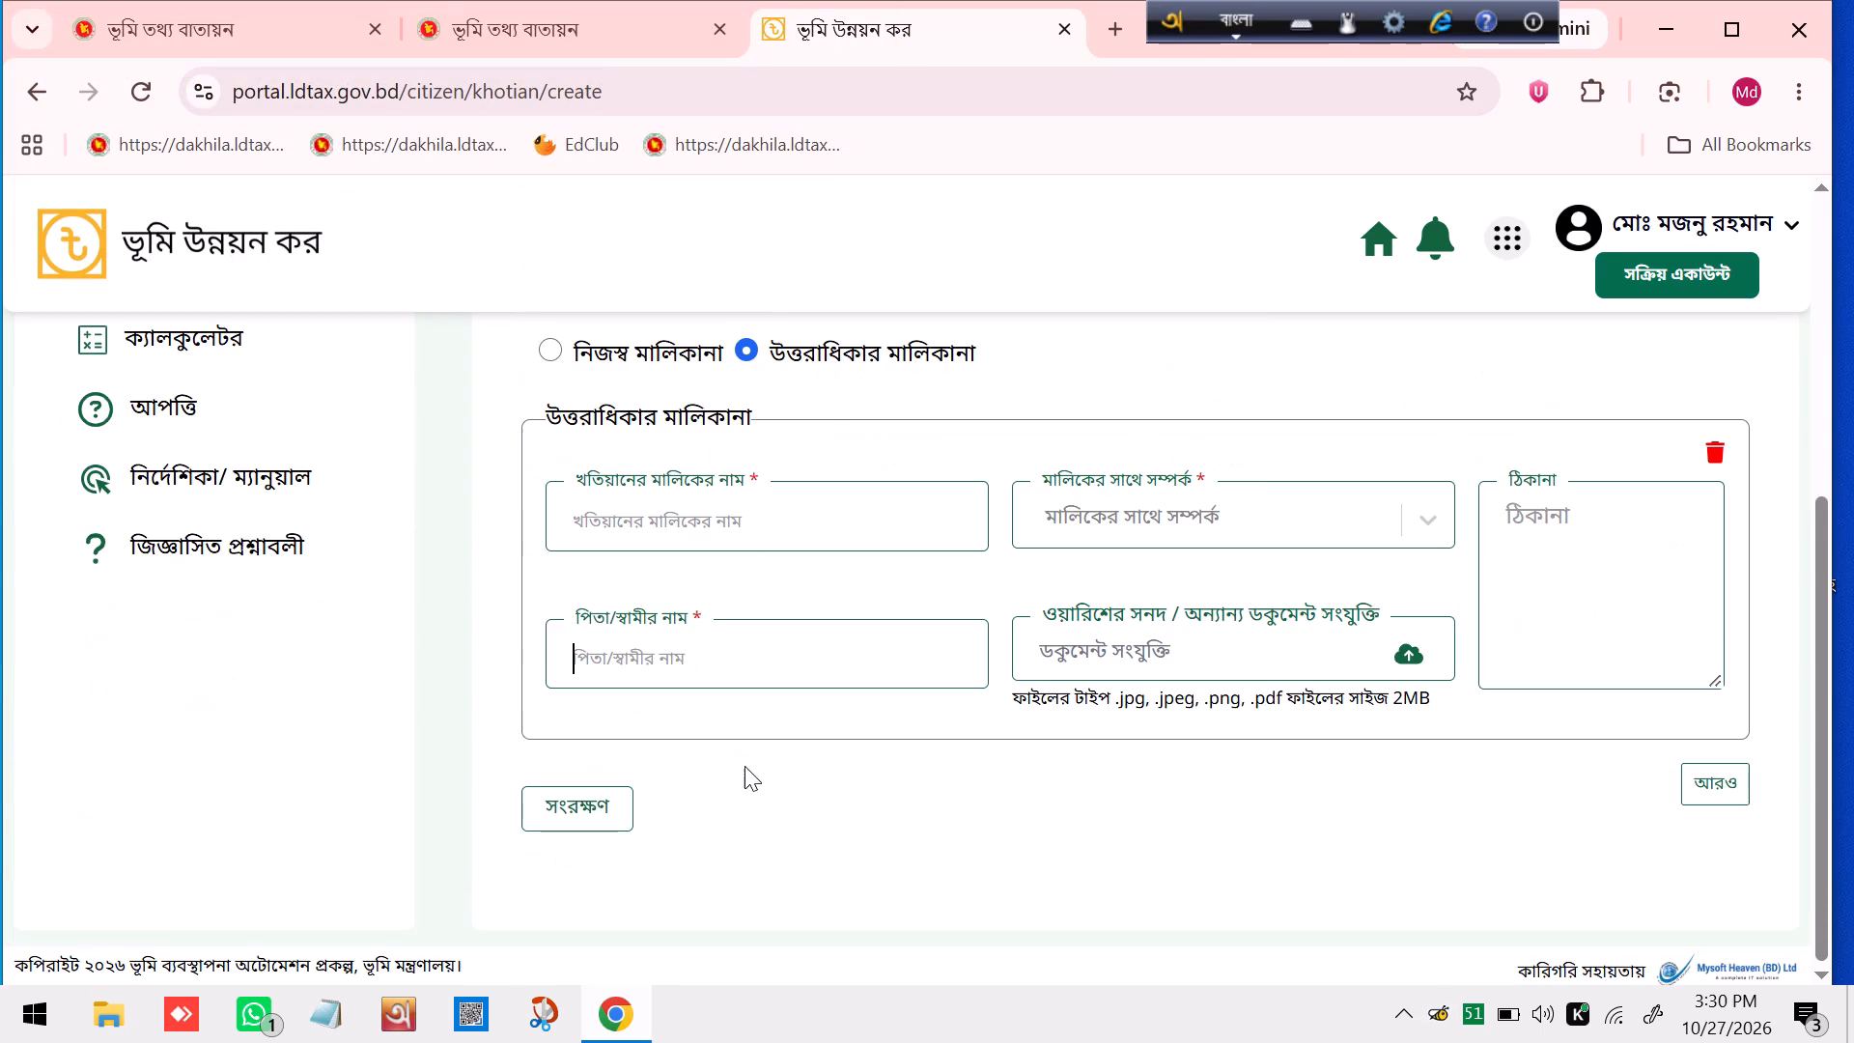
left_click(757, 521)
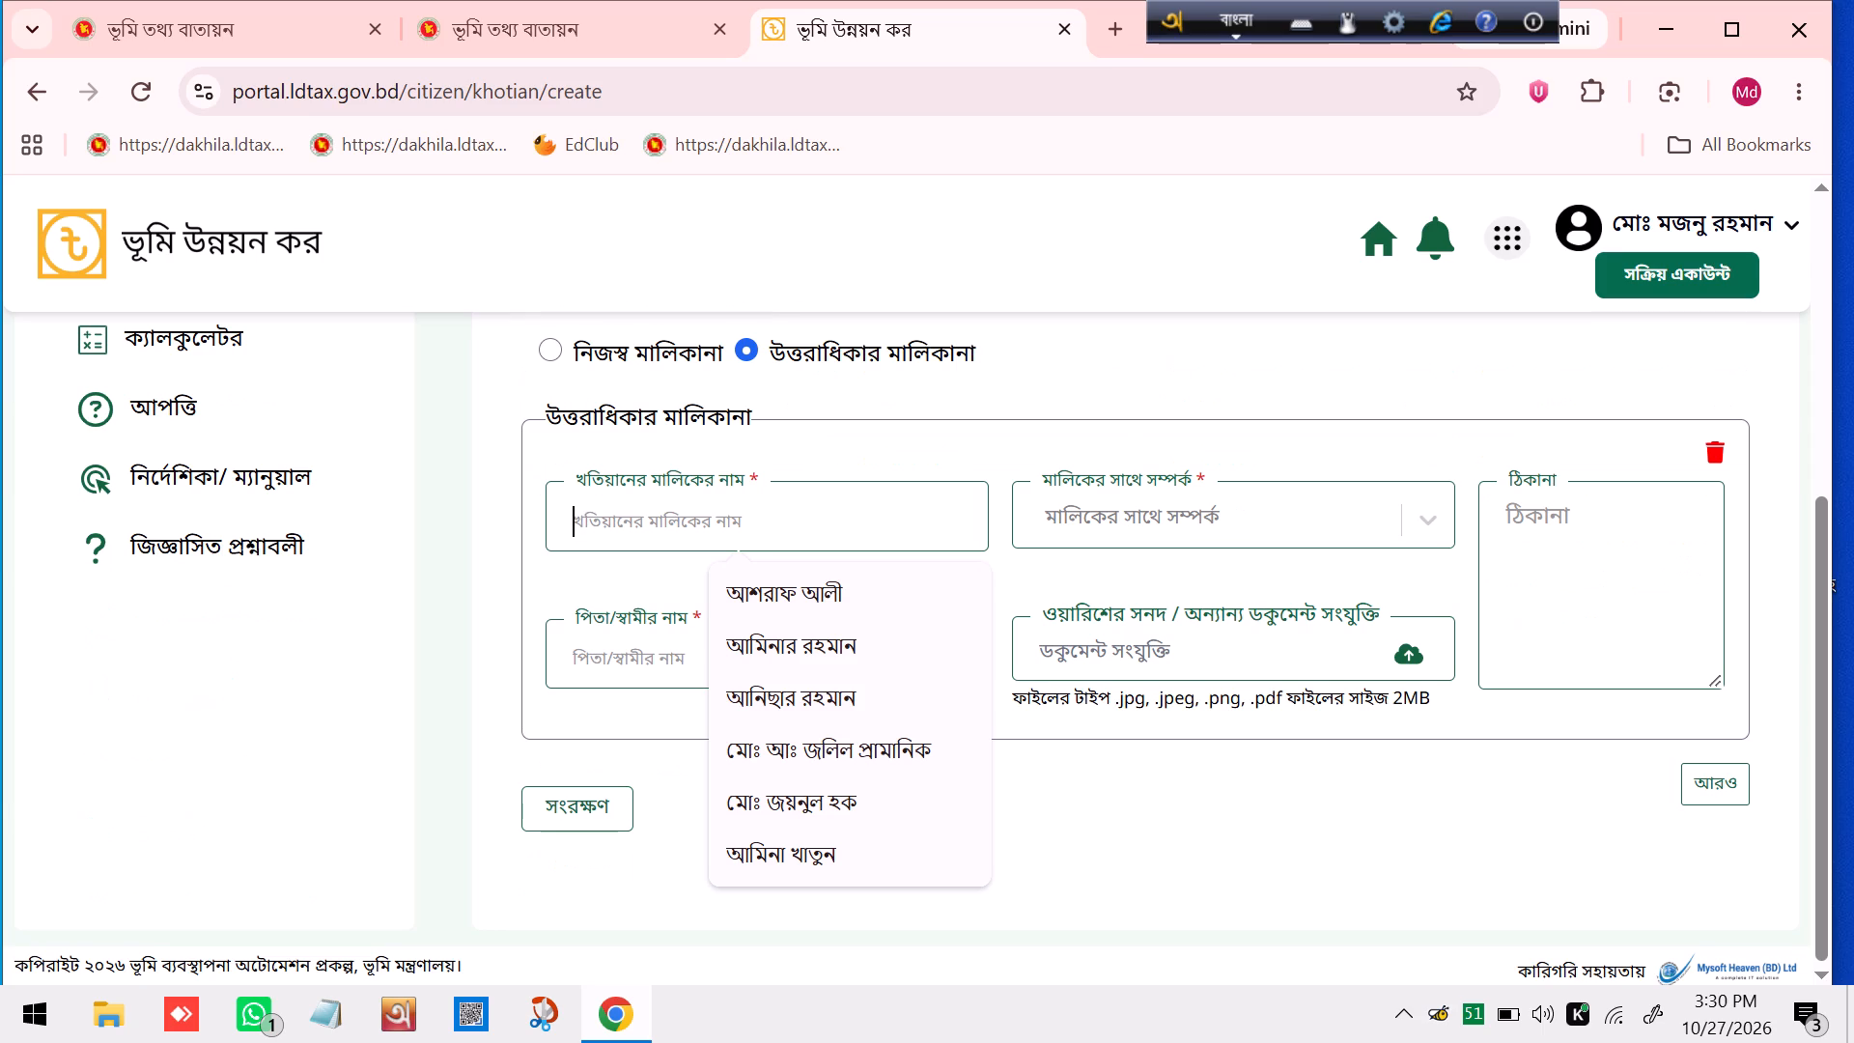
key("Right")
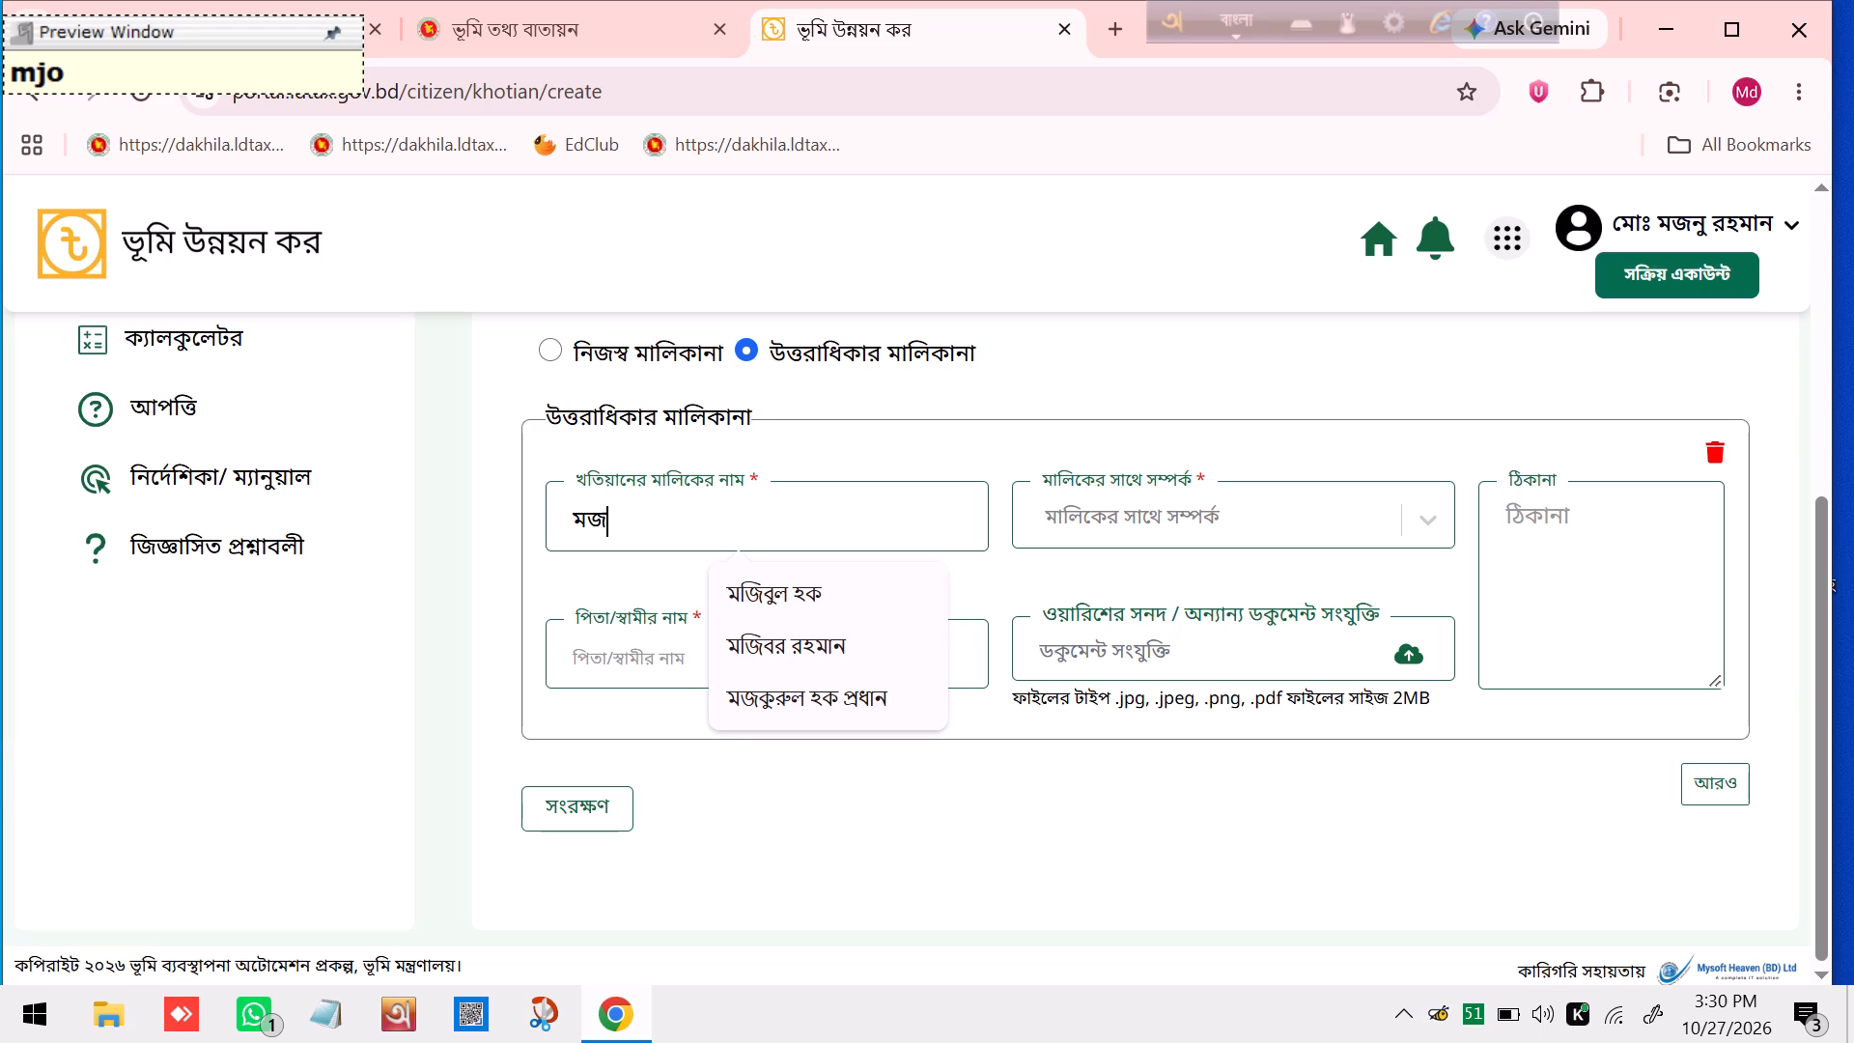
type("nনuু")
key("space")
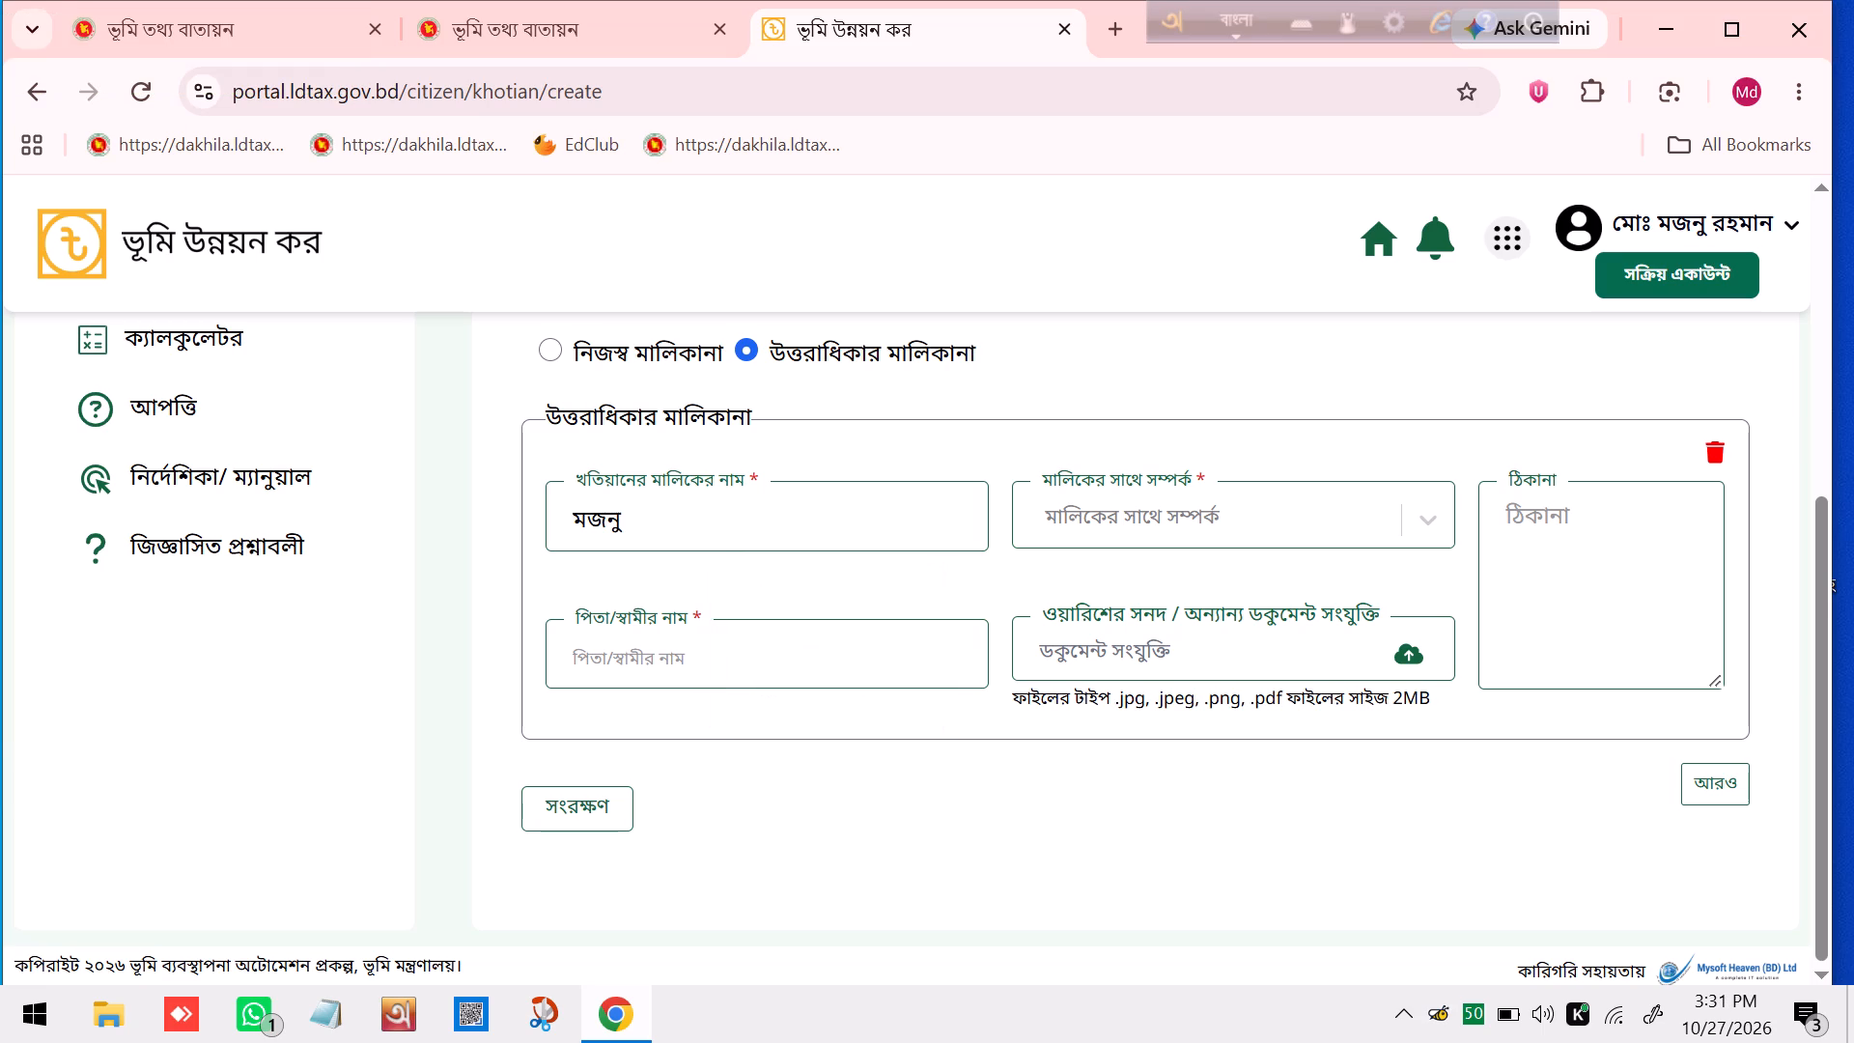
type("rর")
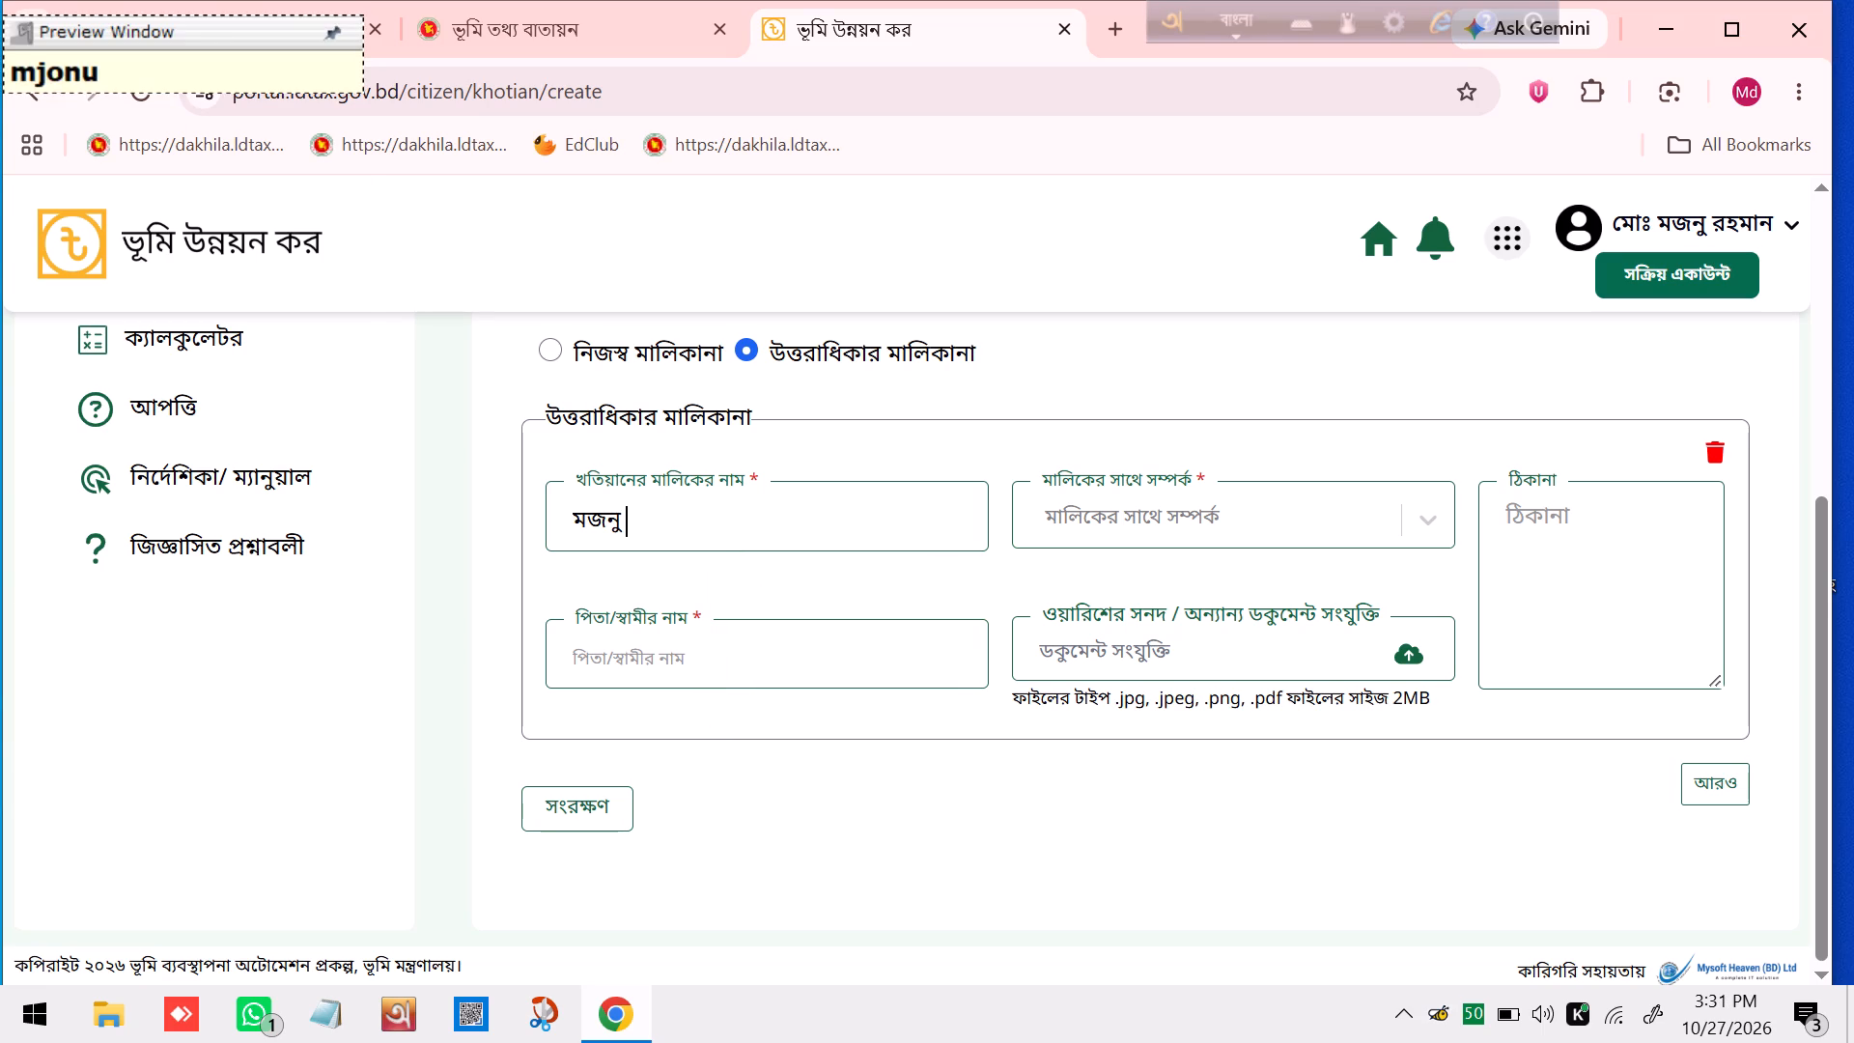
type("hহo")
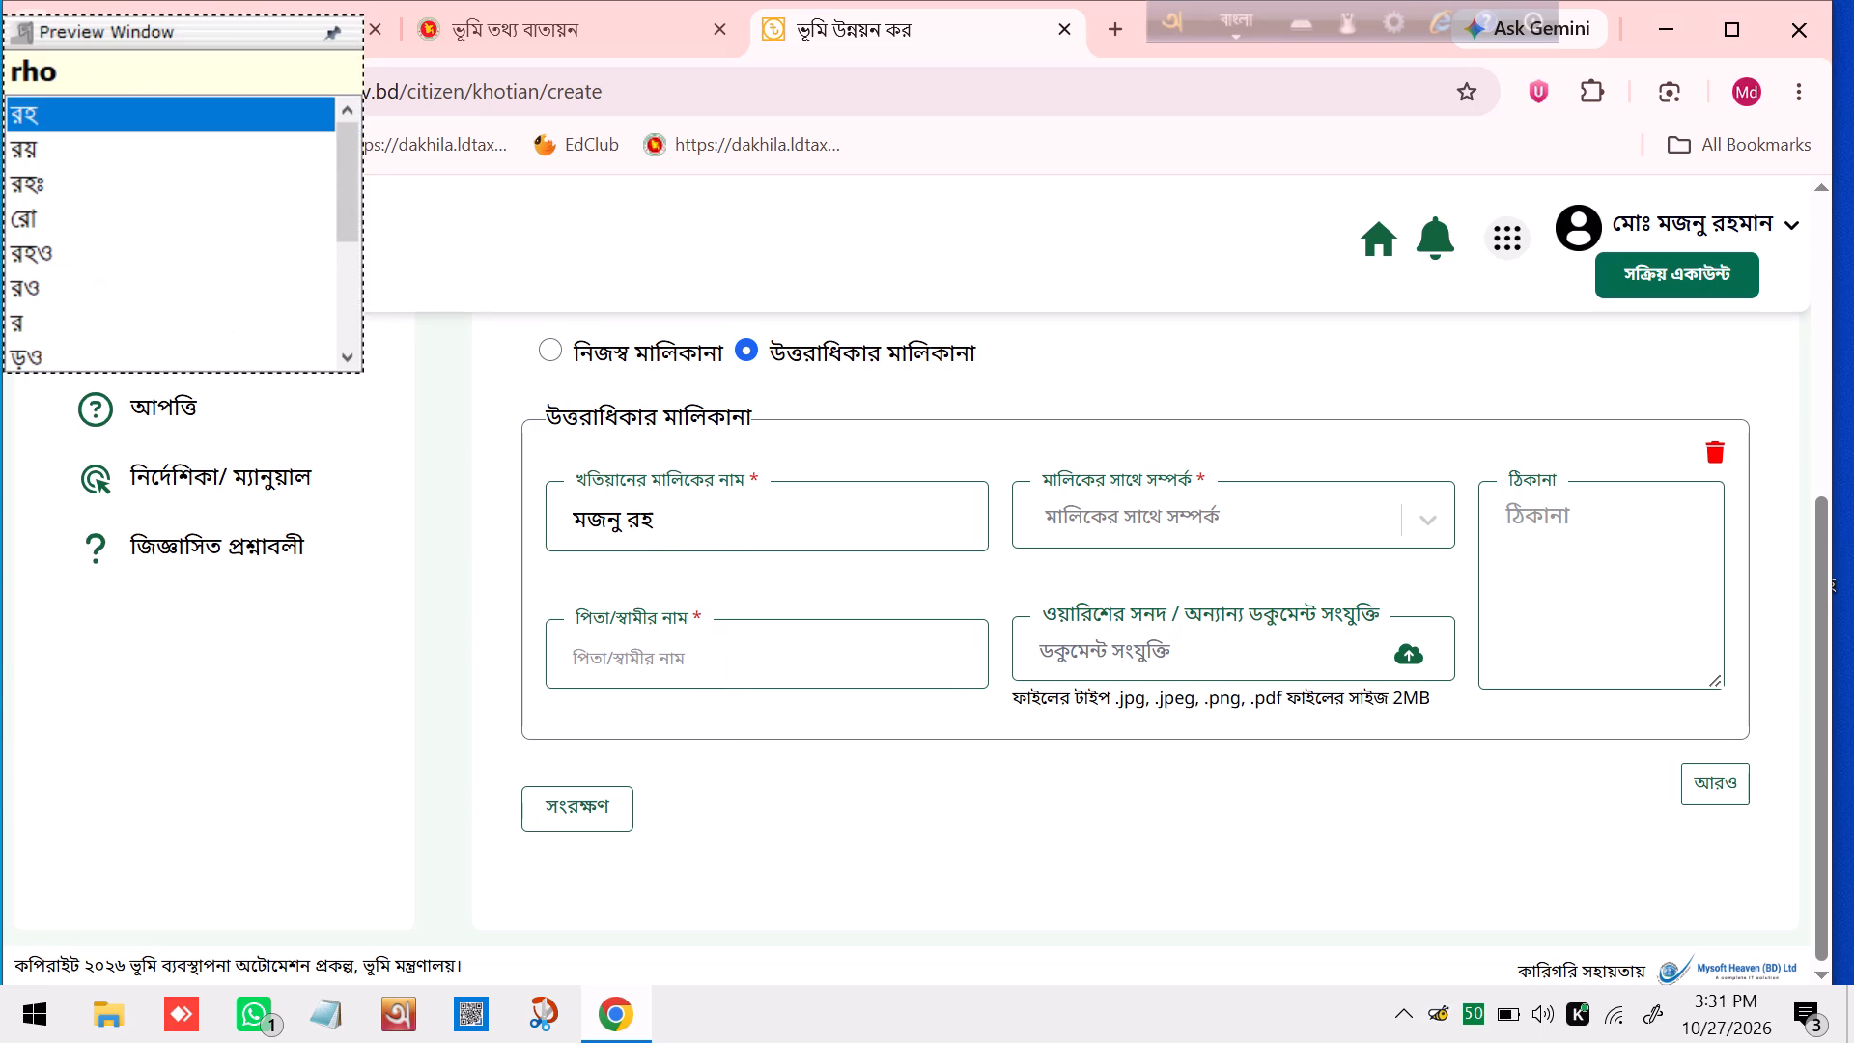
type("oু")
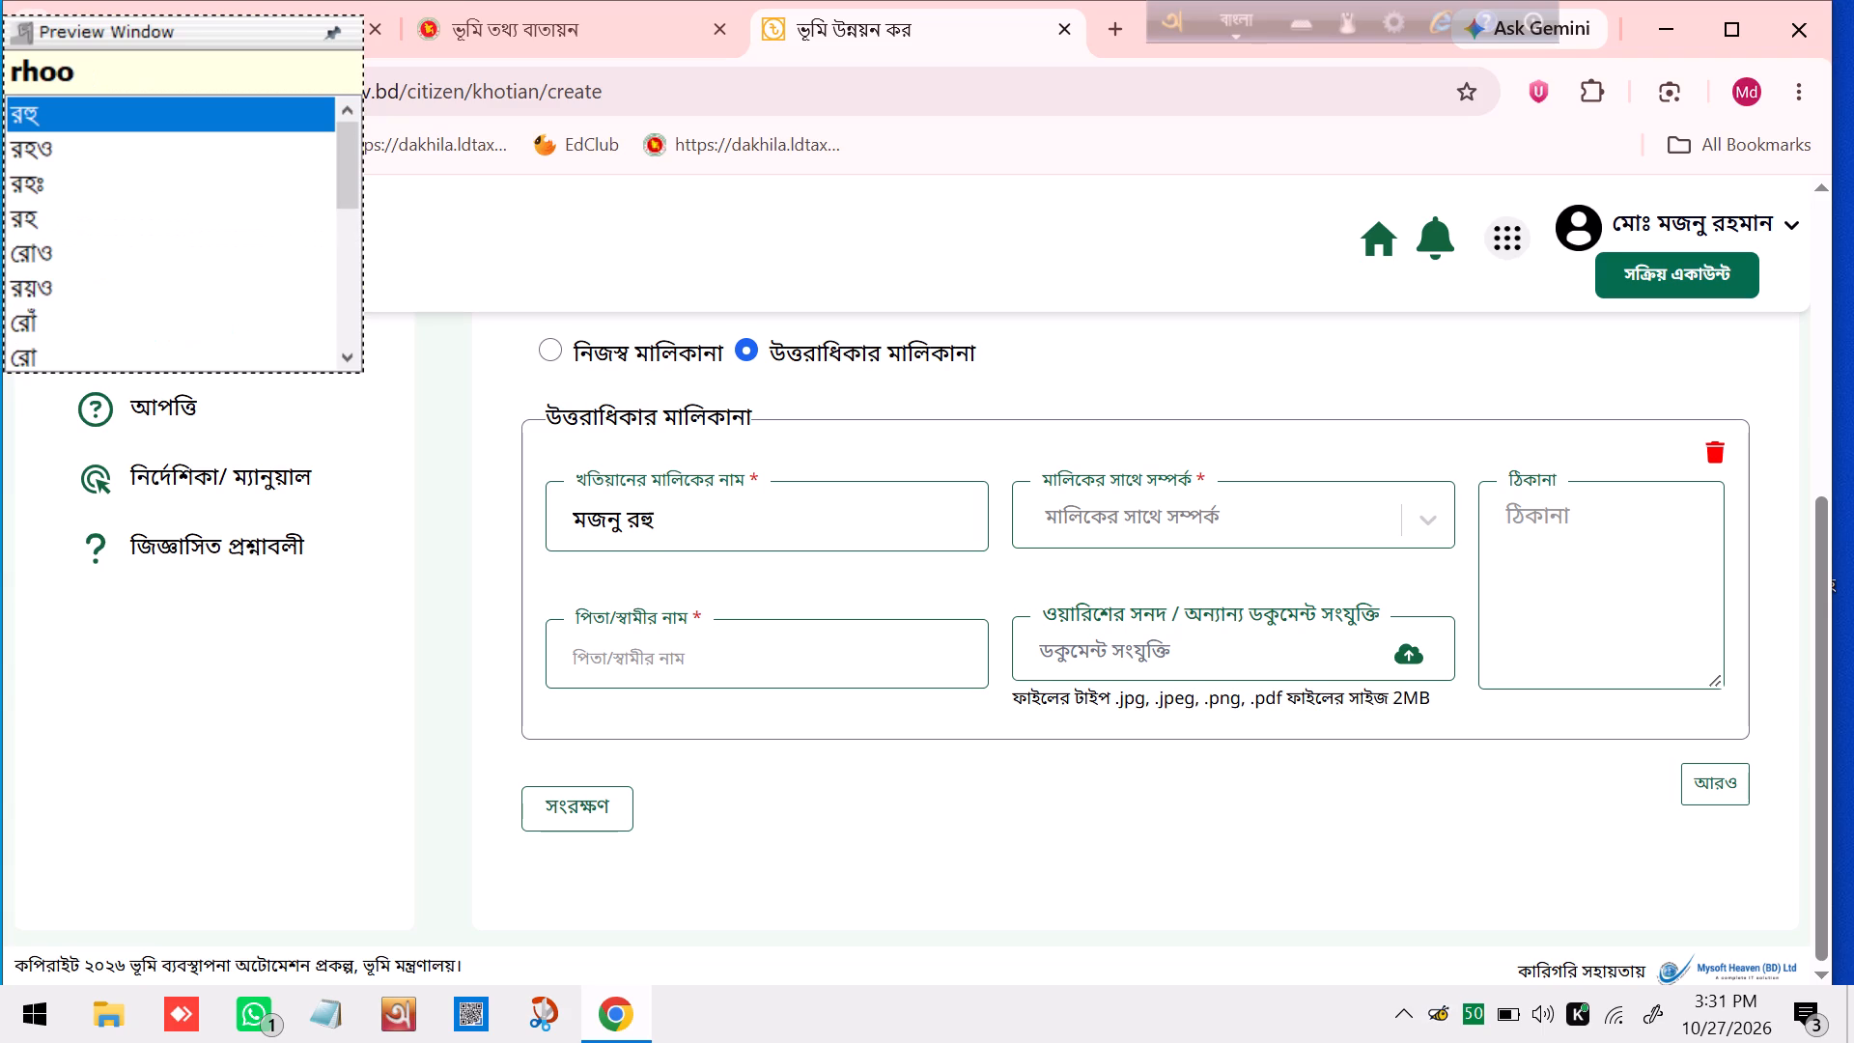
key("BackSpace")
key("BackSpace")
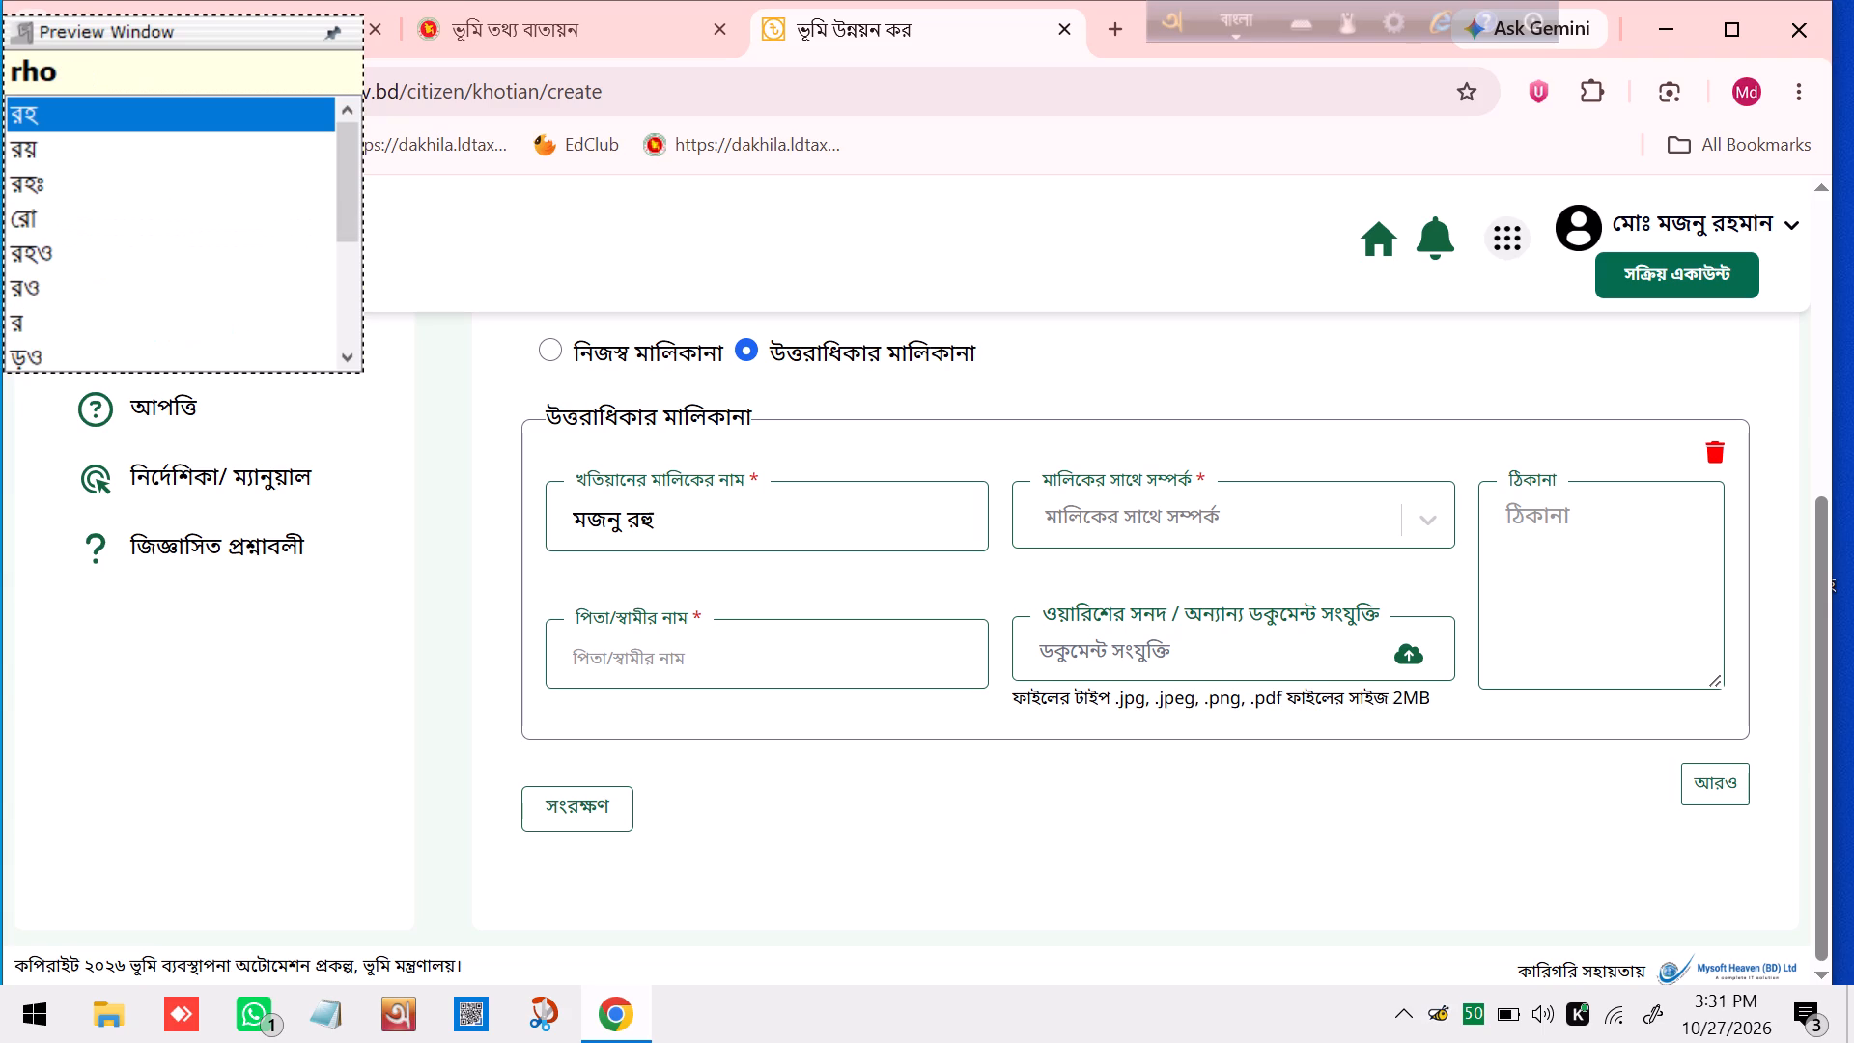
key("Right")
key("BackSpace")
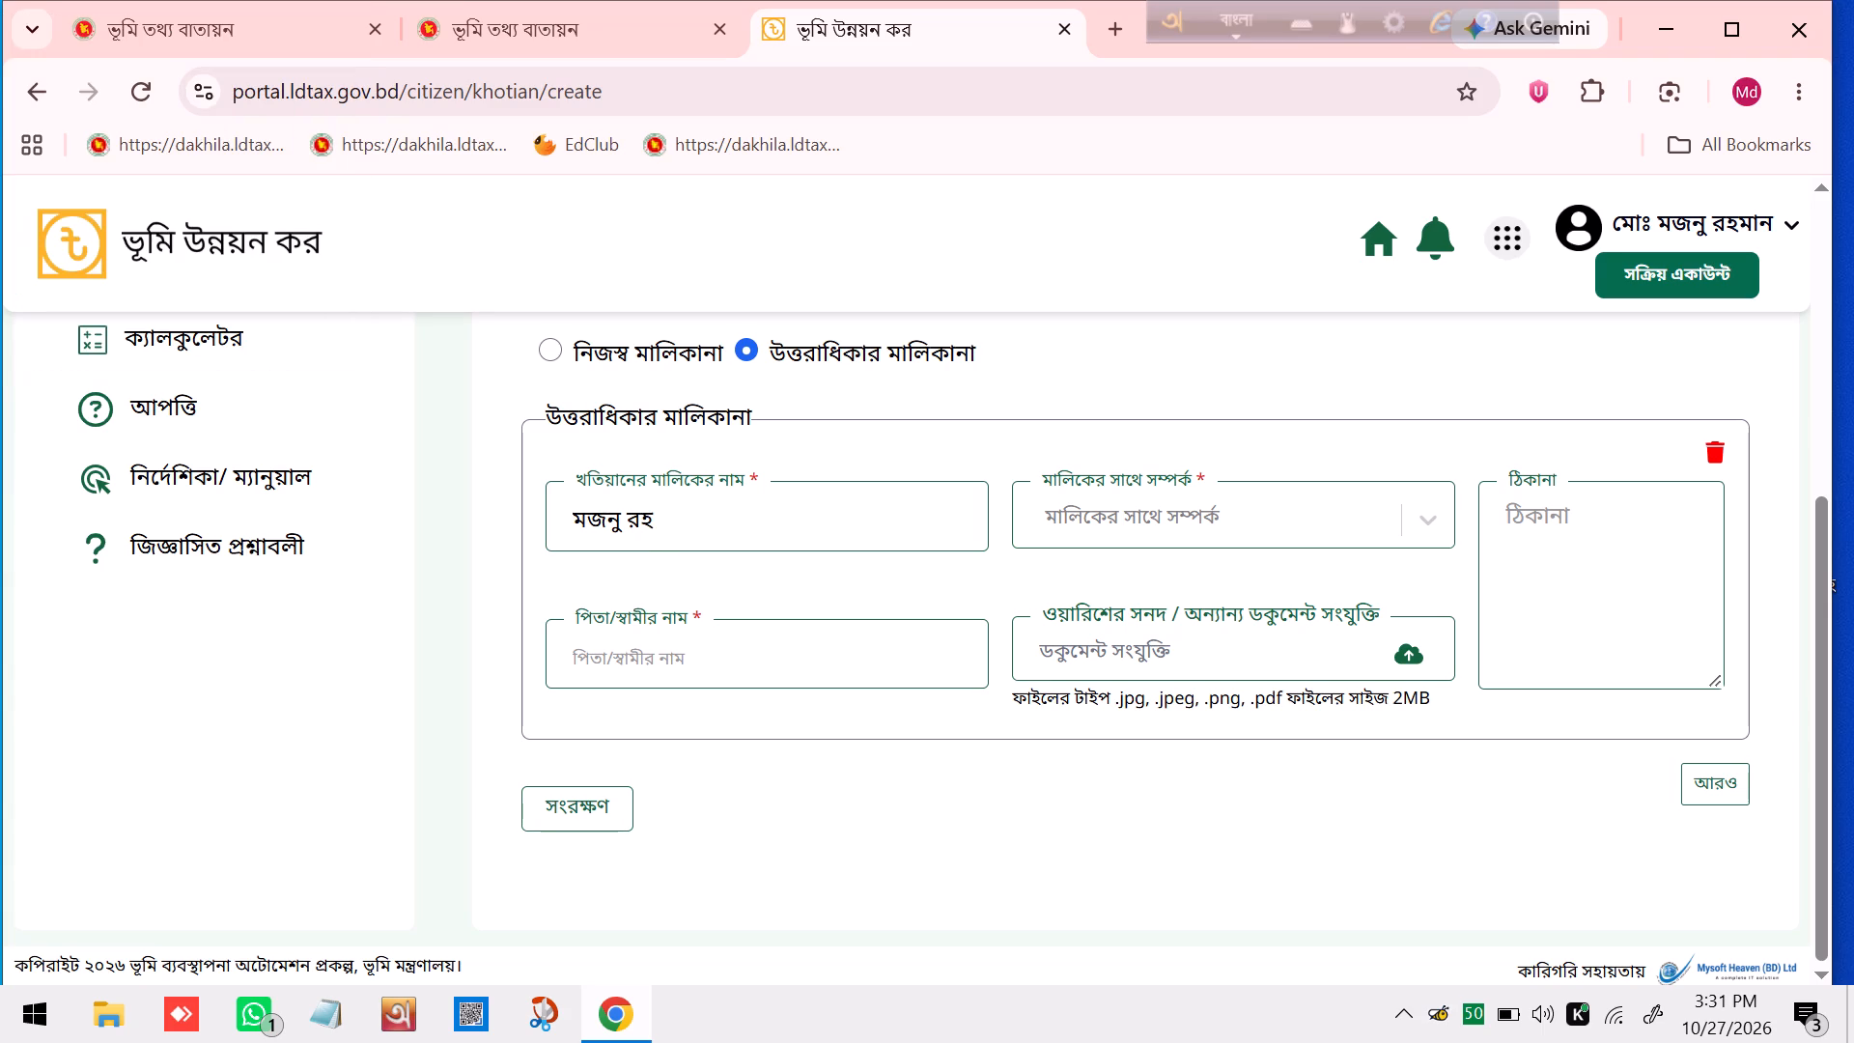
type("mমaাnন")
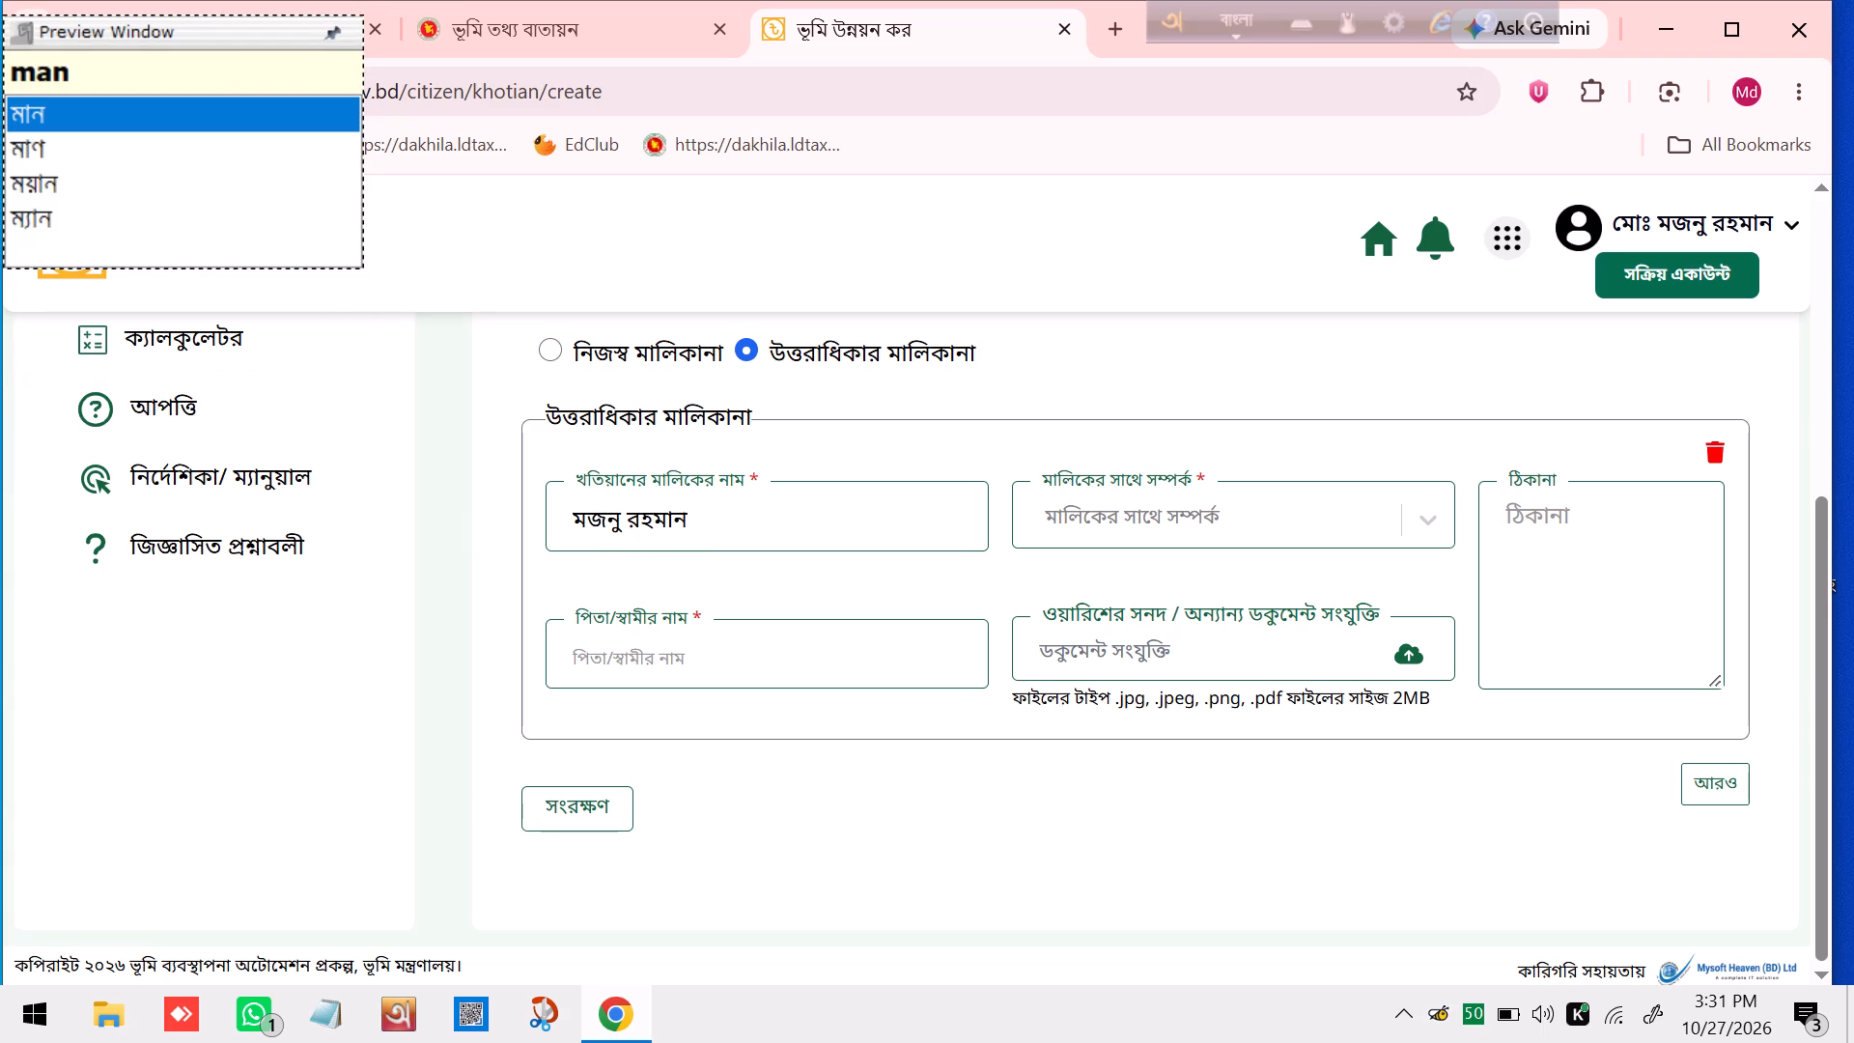
Set the relationship with the khotian owner to সহোদর ভাই.
left_click(1152, 512)
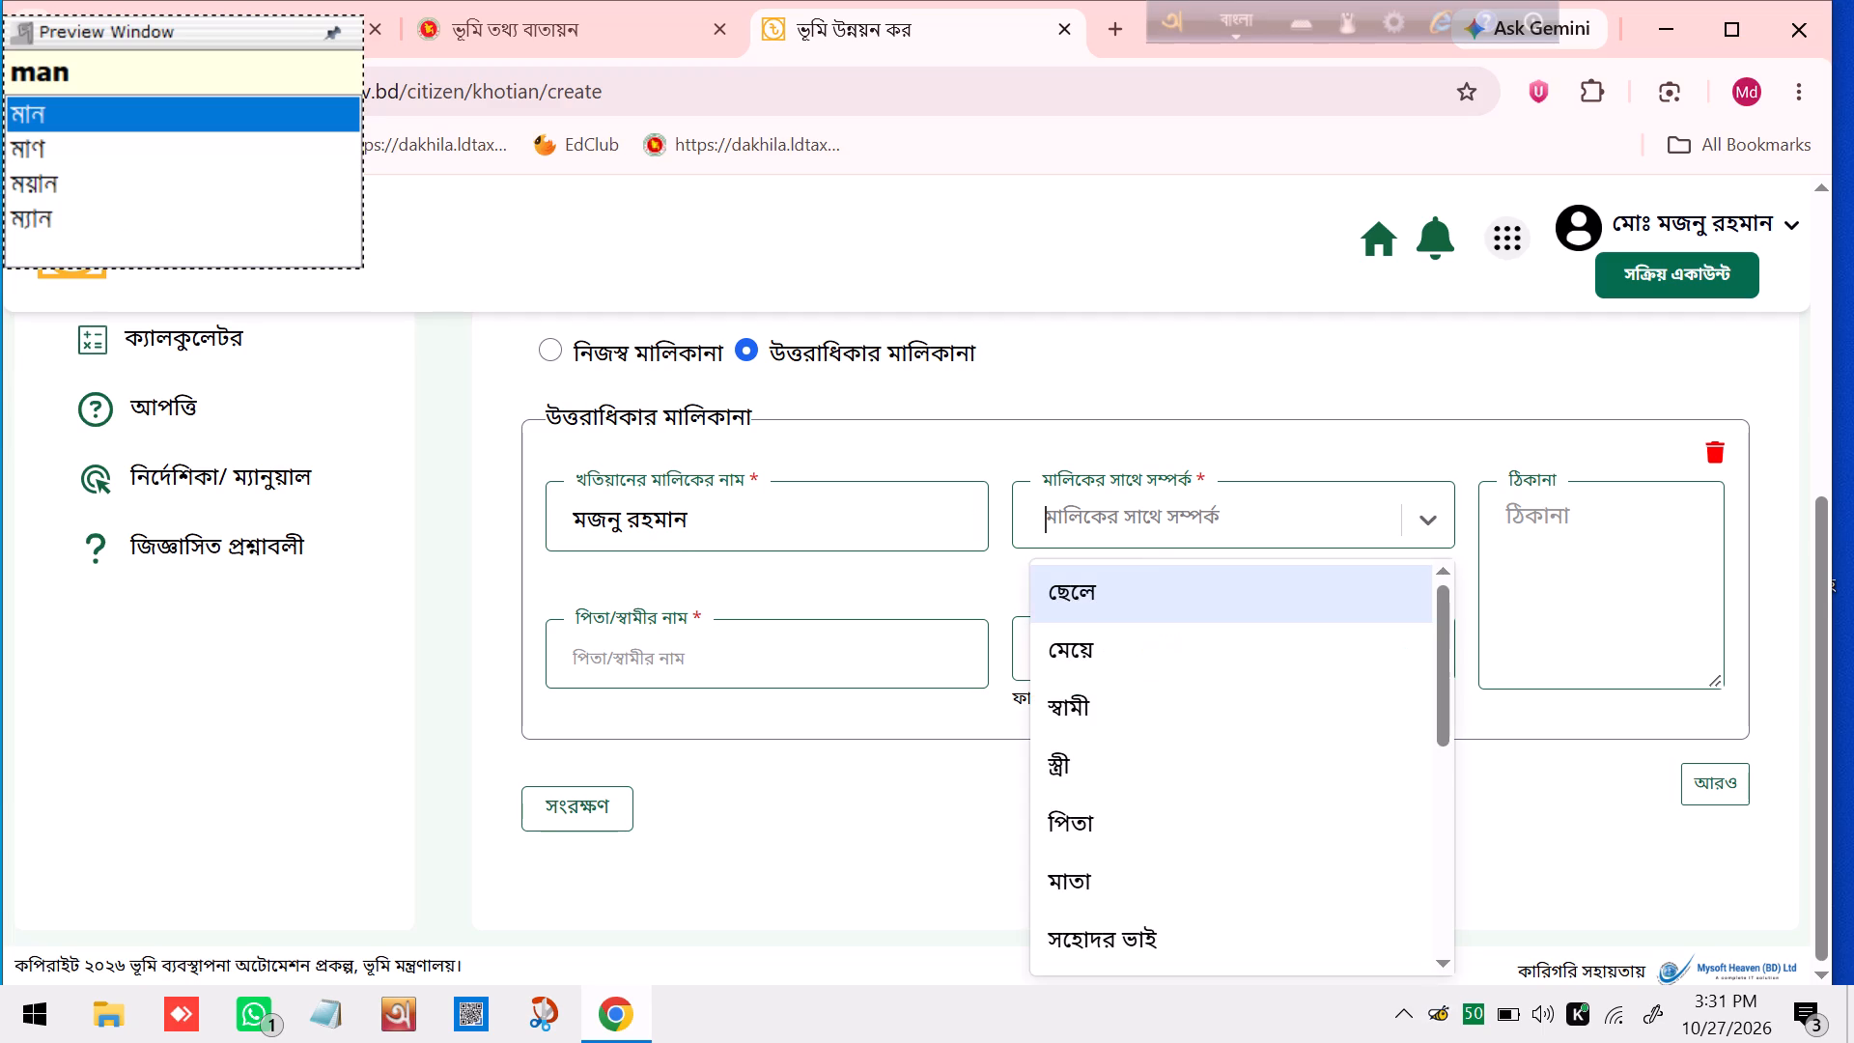
left_click(1103, 943)
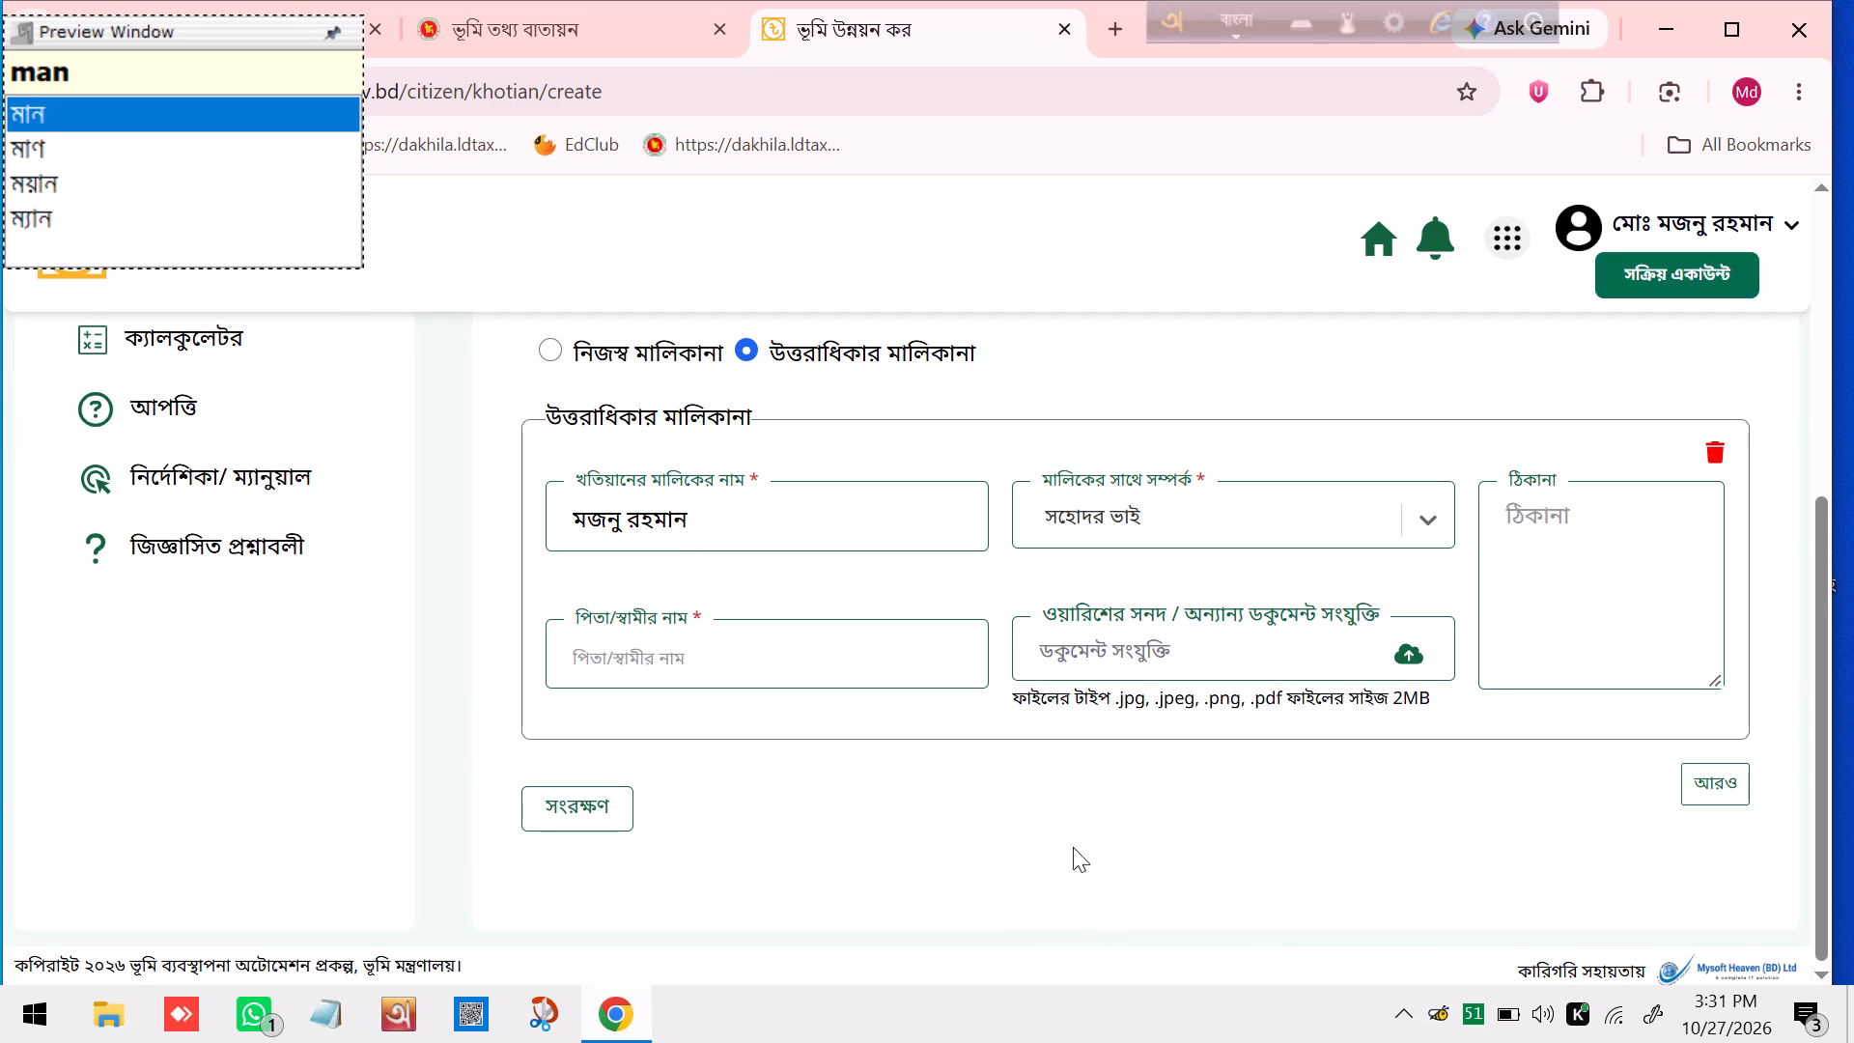
Enter নিজ as the address and fill in the father's/husband's name in the inheritance details.
left_click(1565, 550)
key("Right")
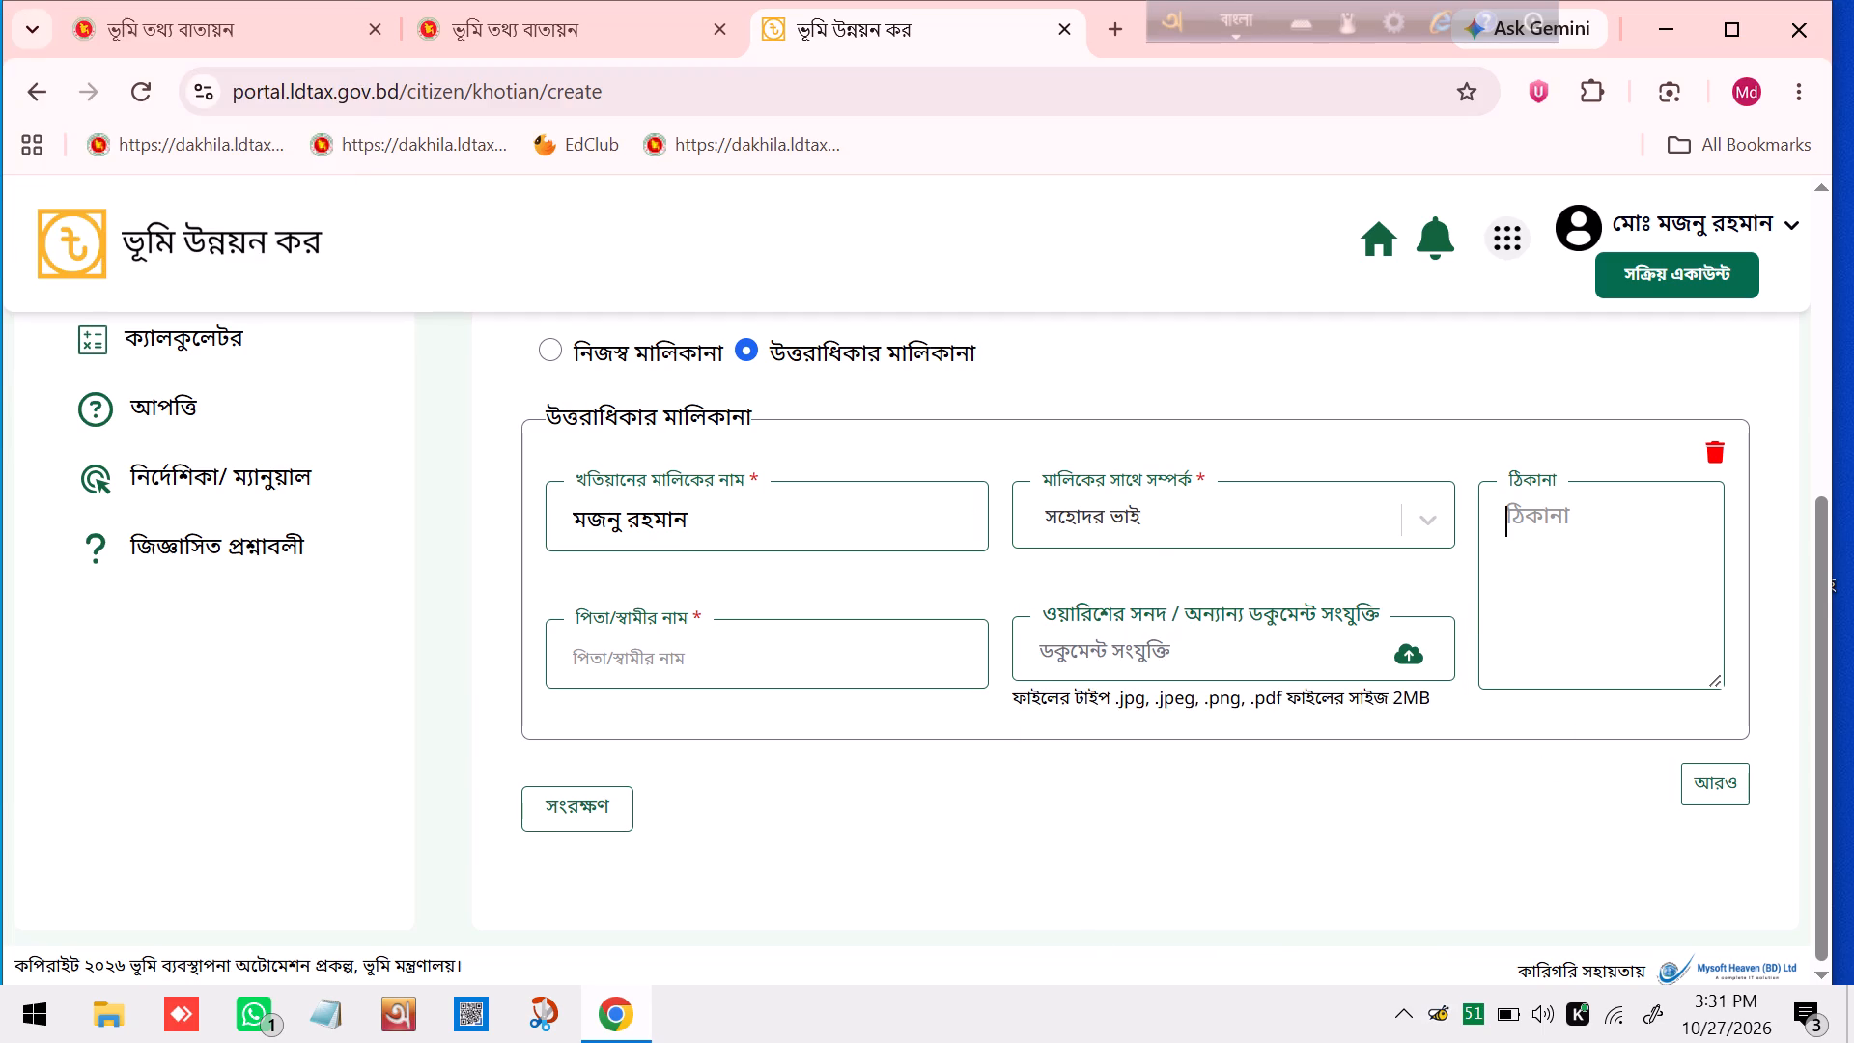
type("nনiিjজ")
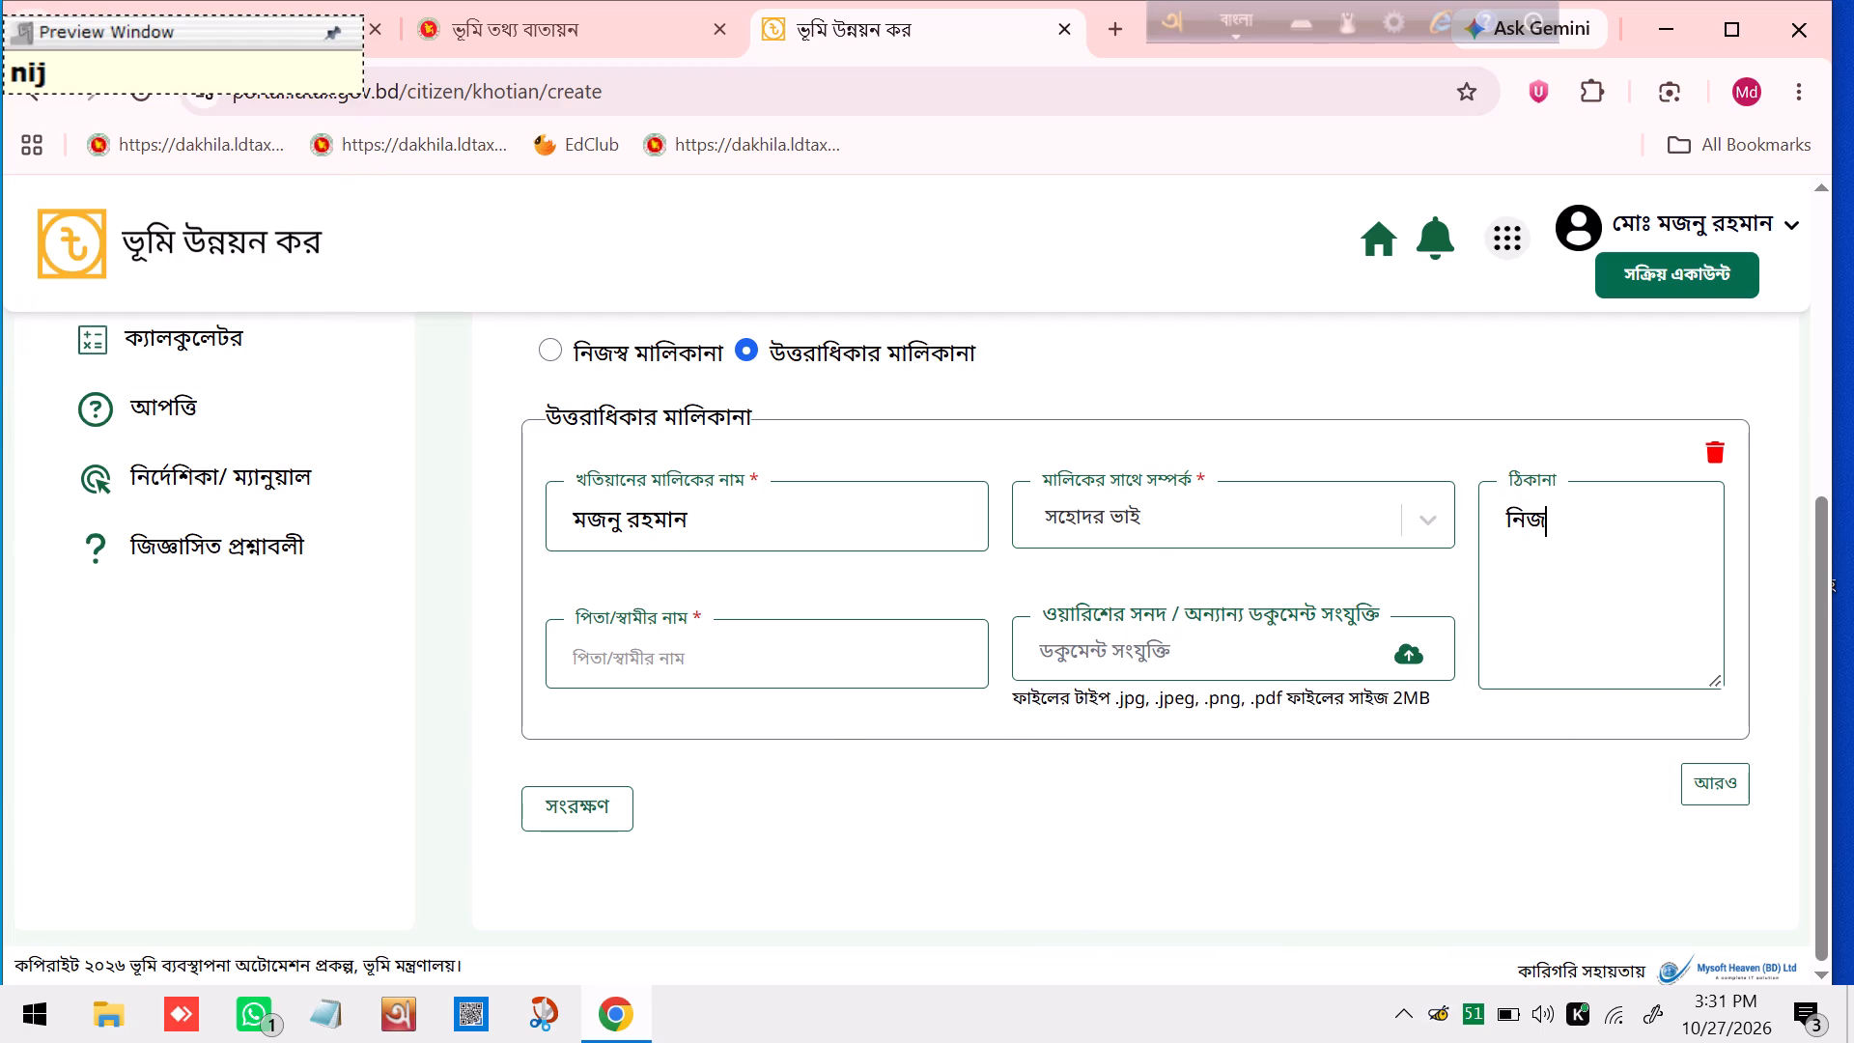
left_click(779, 659)
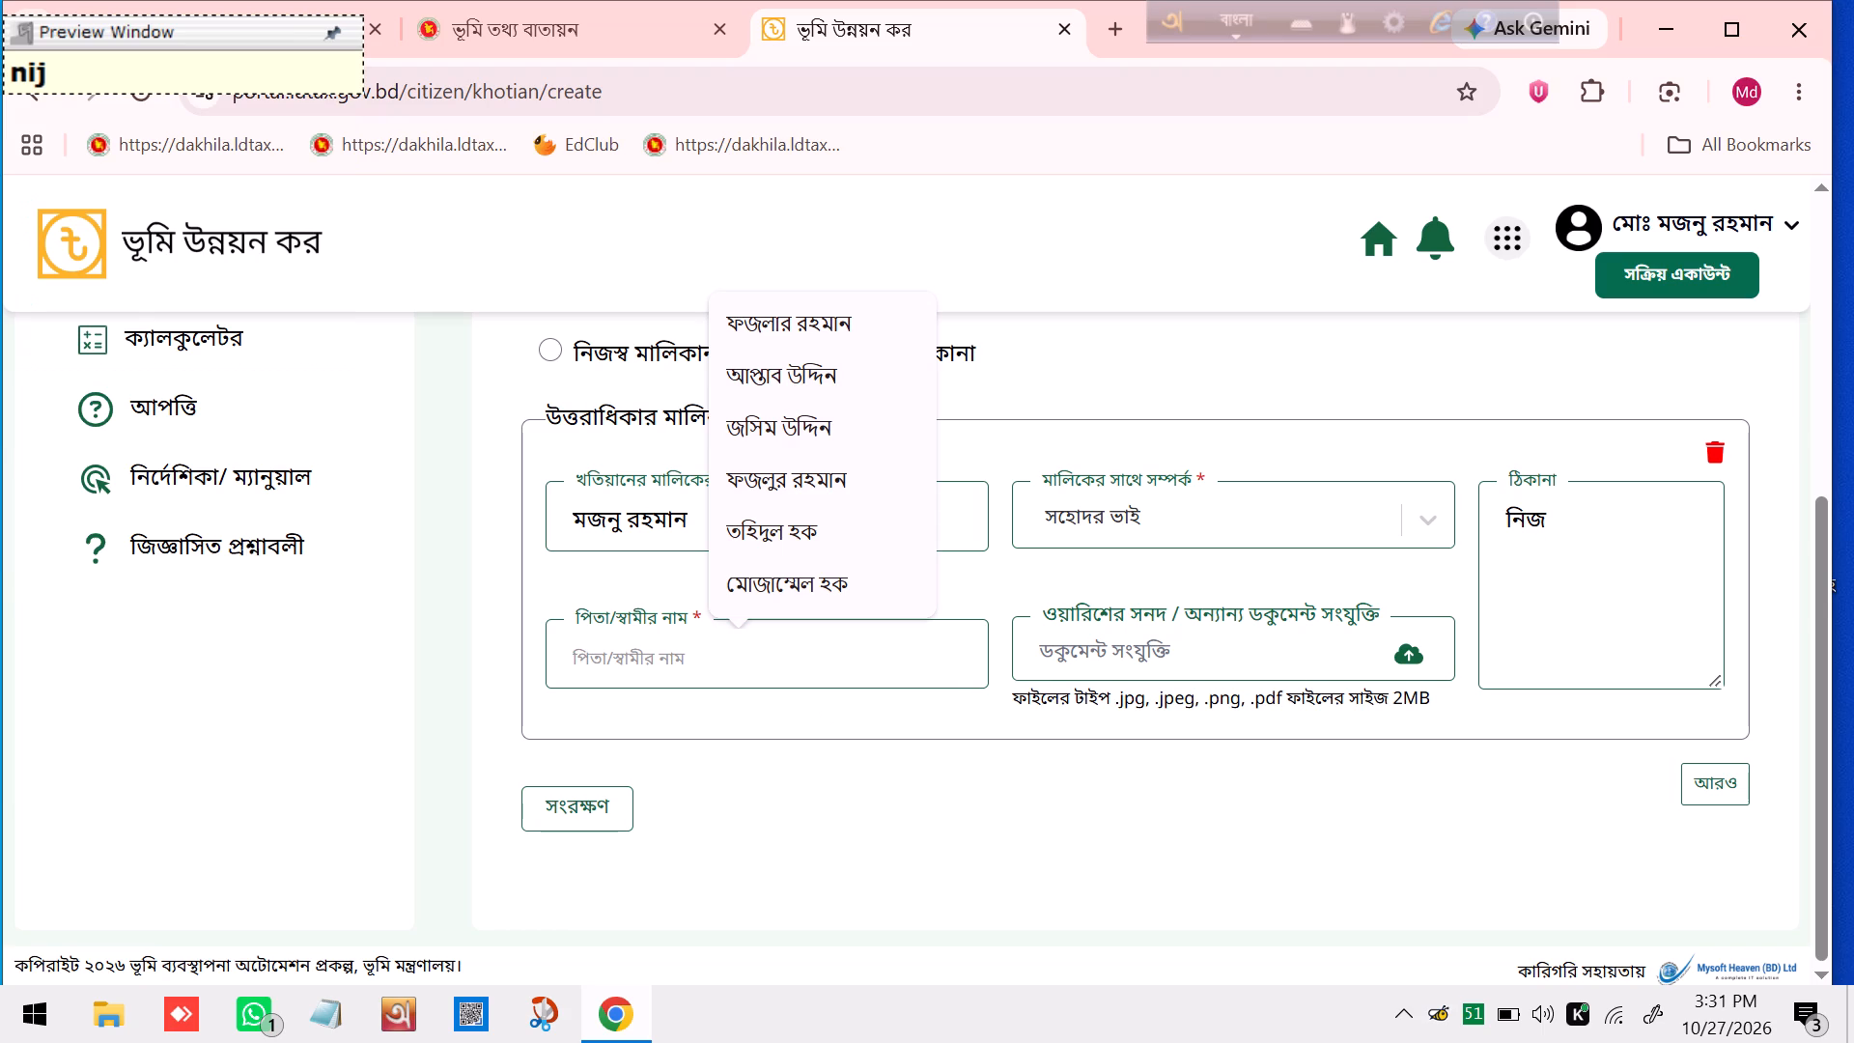
key("Right")
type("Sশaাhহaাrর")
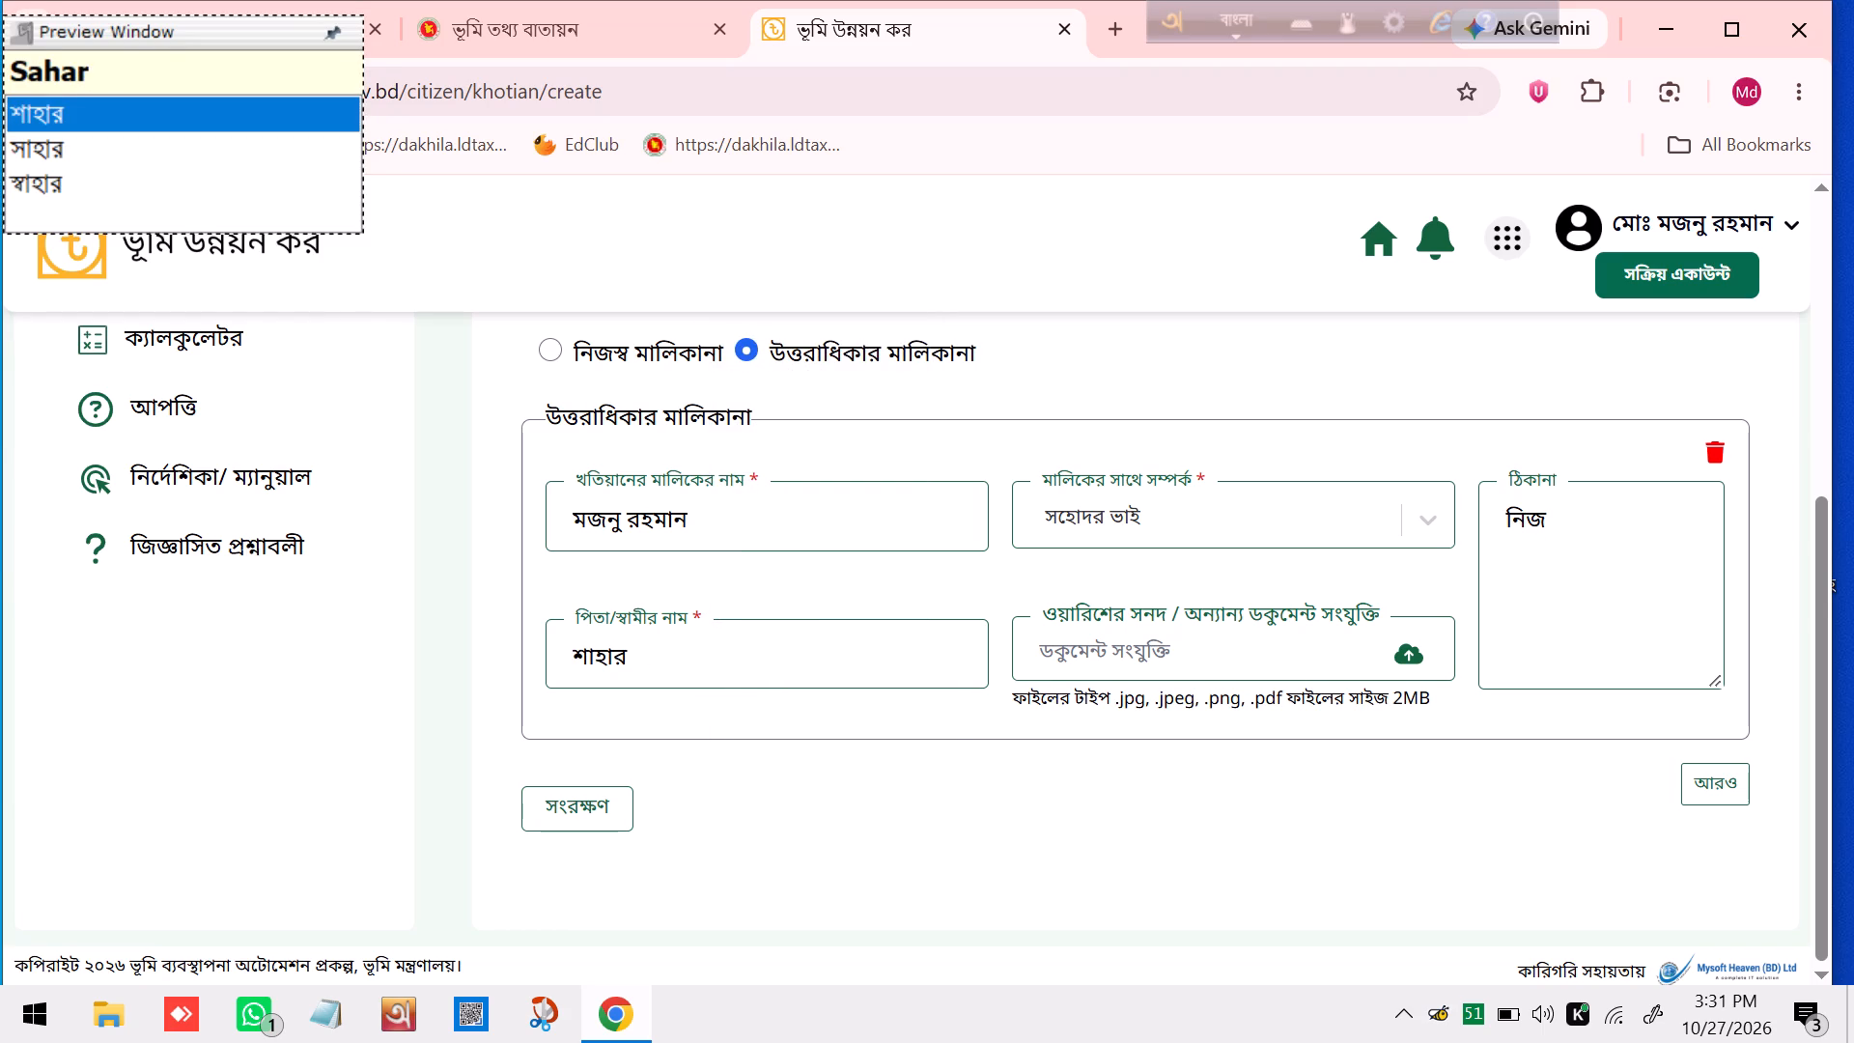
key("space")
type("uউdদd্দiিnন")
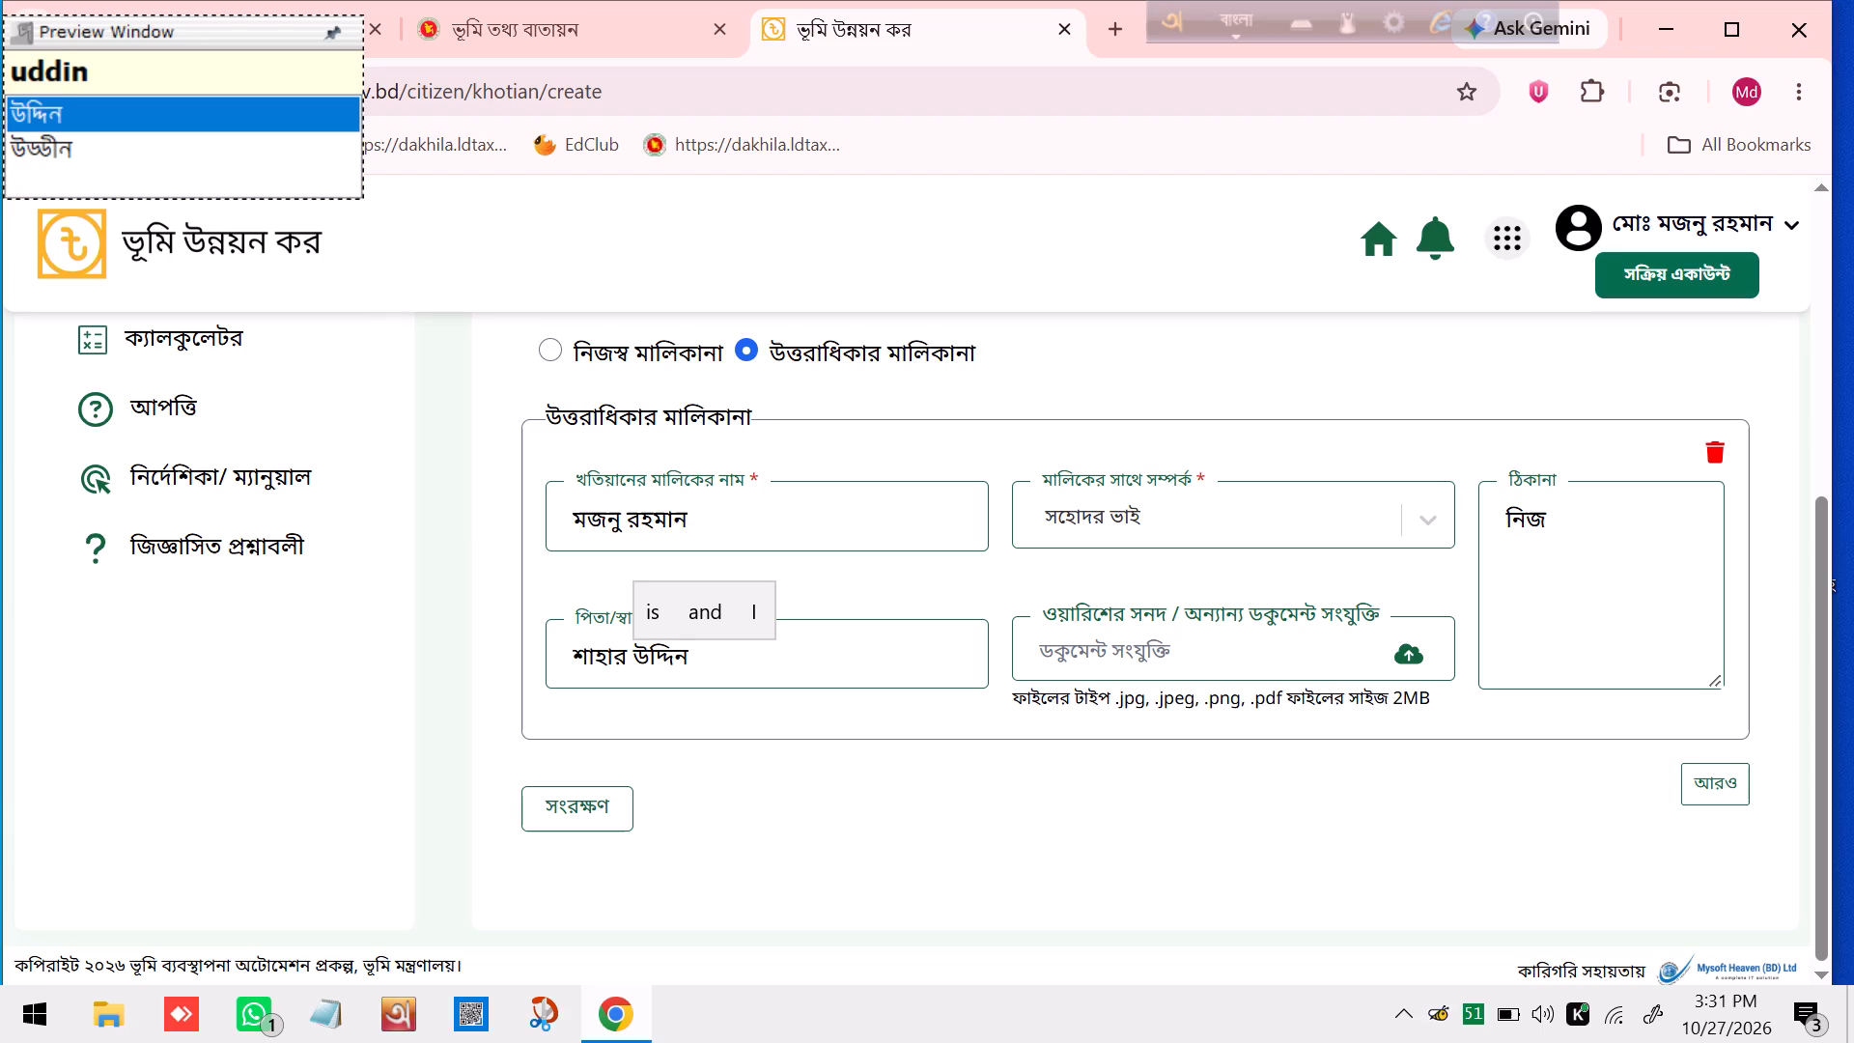
Attach the Desktop file G 1181(1).pdf as the inheritance certificate or other supporting document.
left_click(1412, 648)
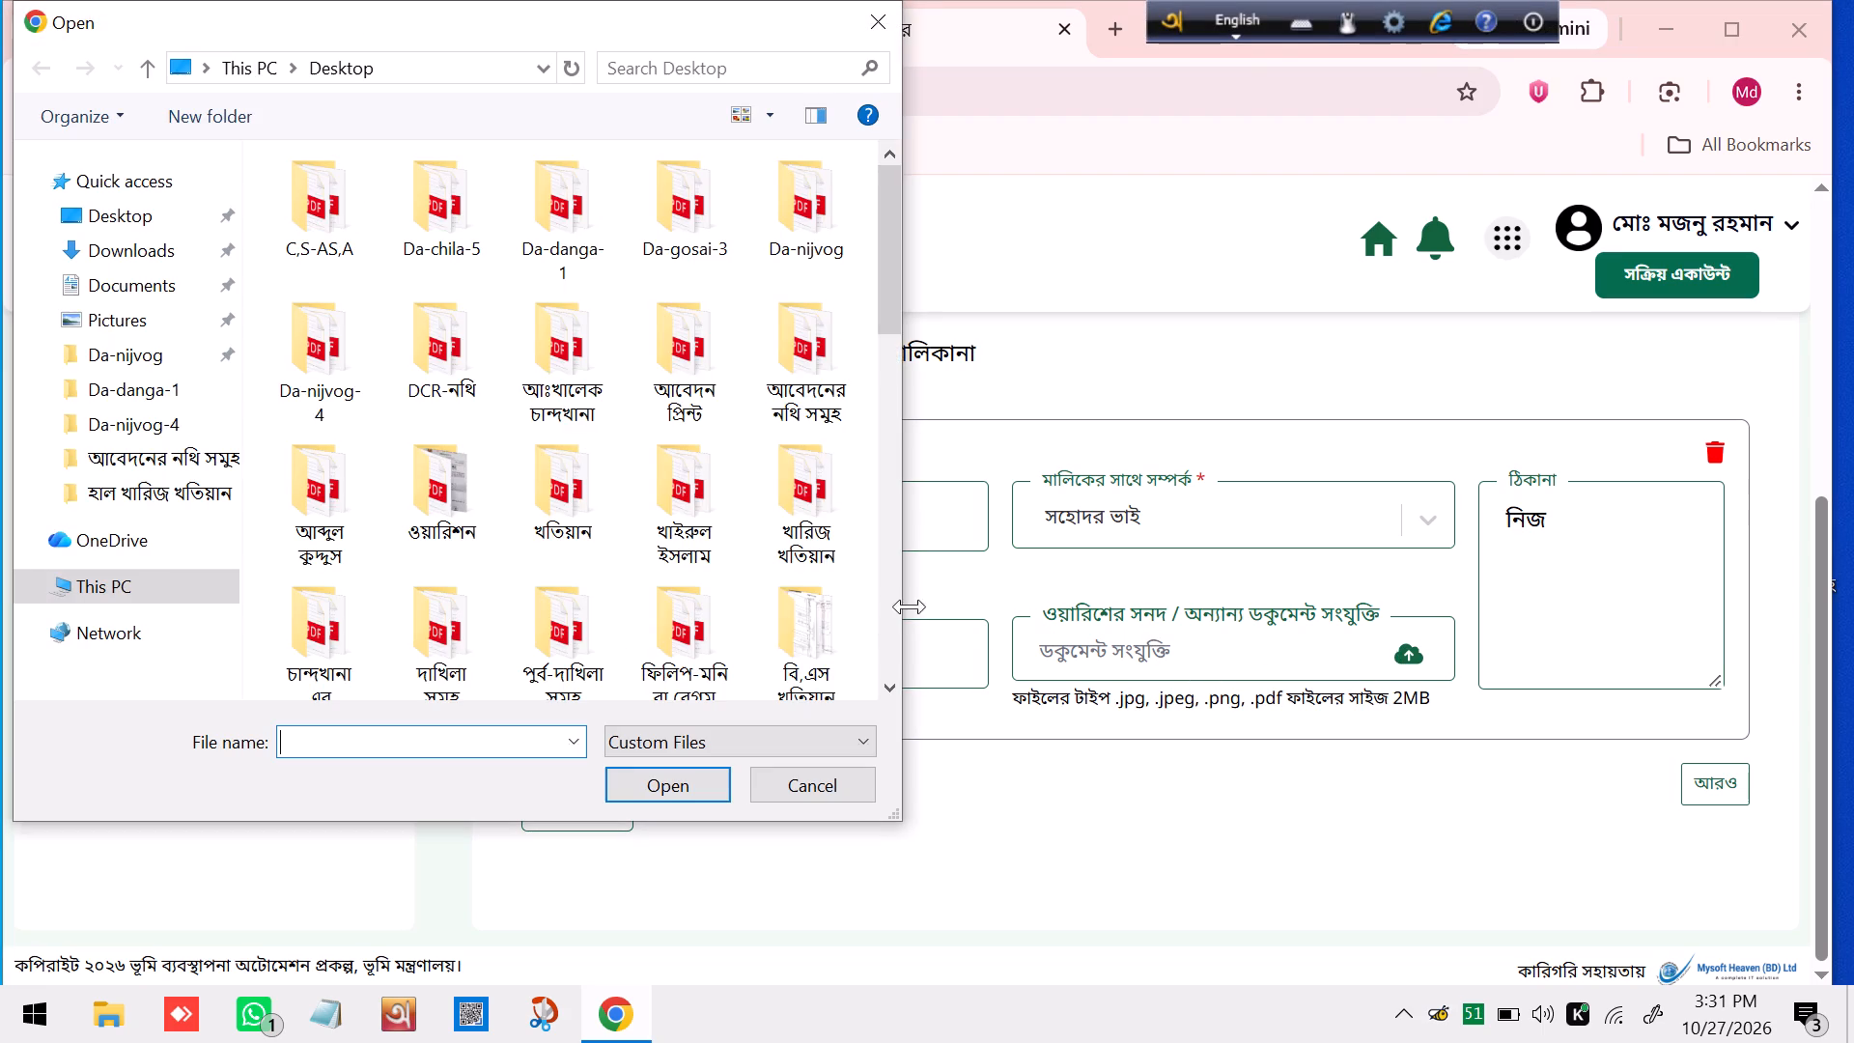
scroll(711, 527, "down", 2)
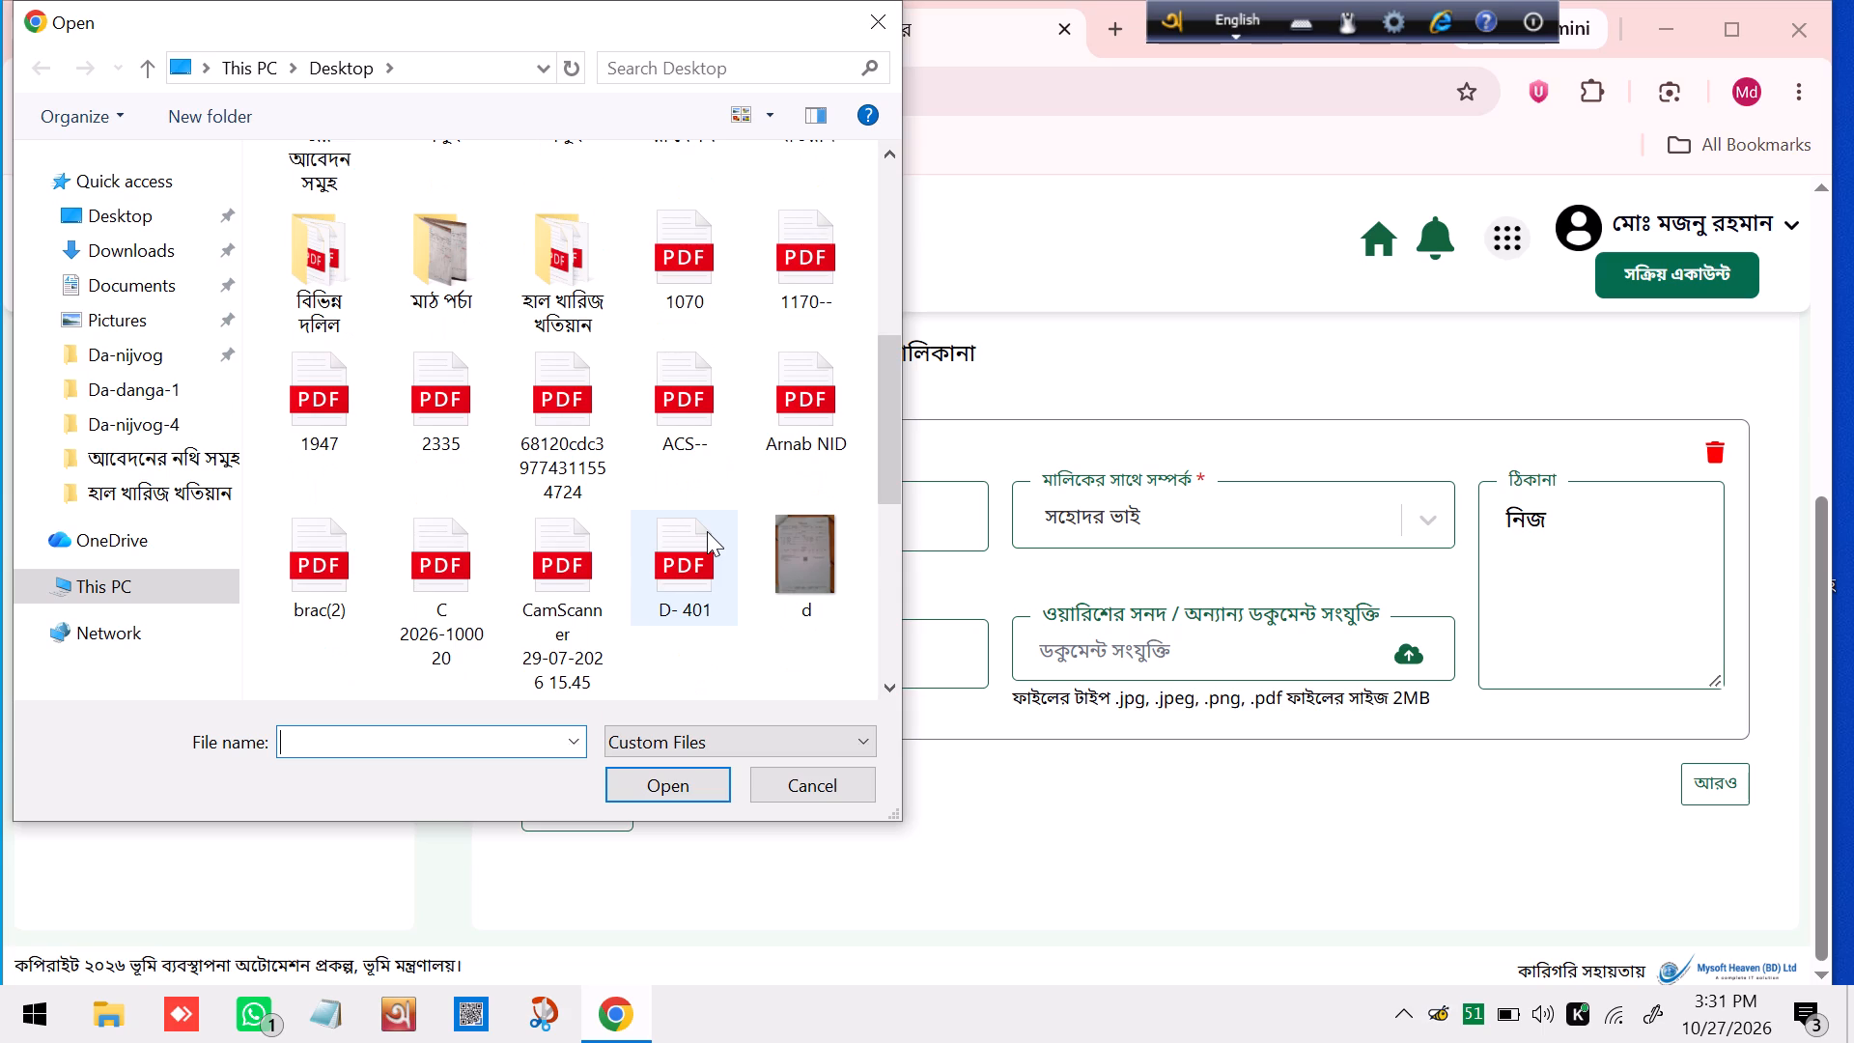
scroll(707, 531, "down", 1)
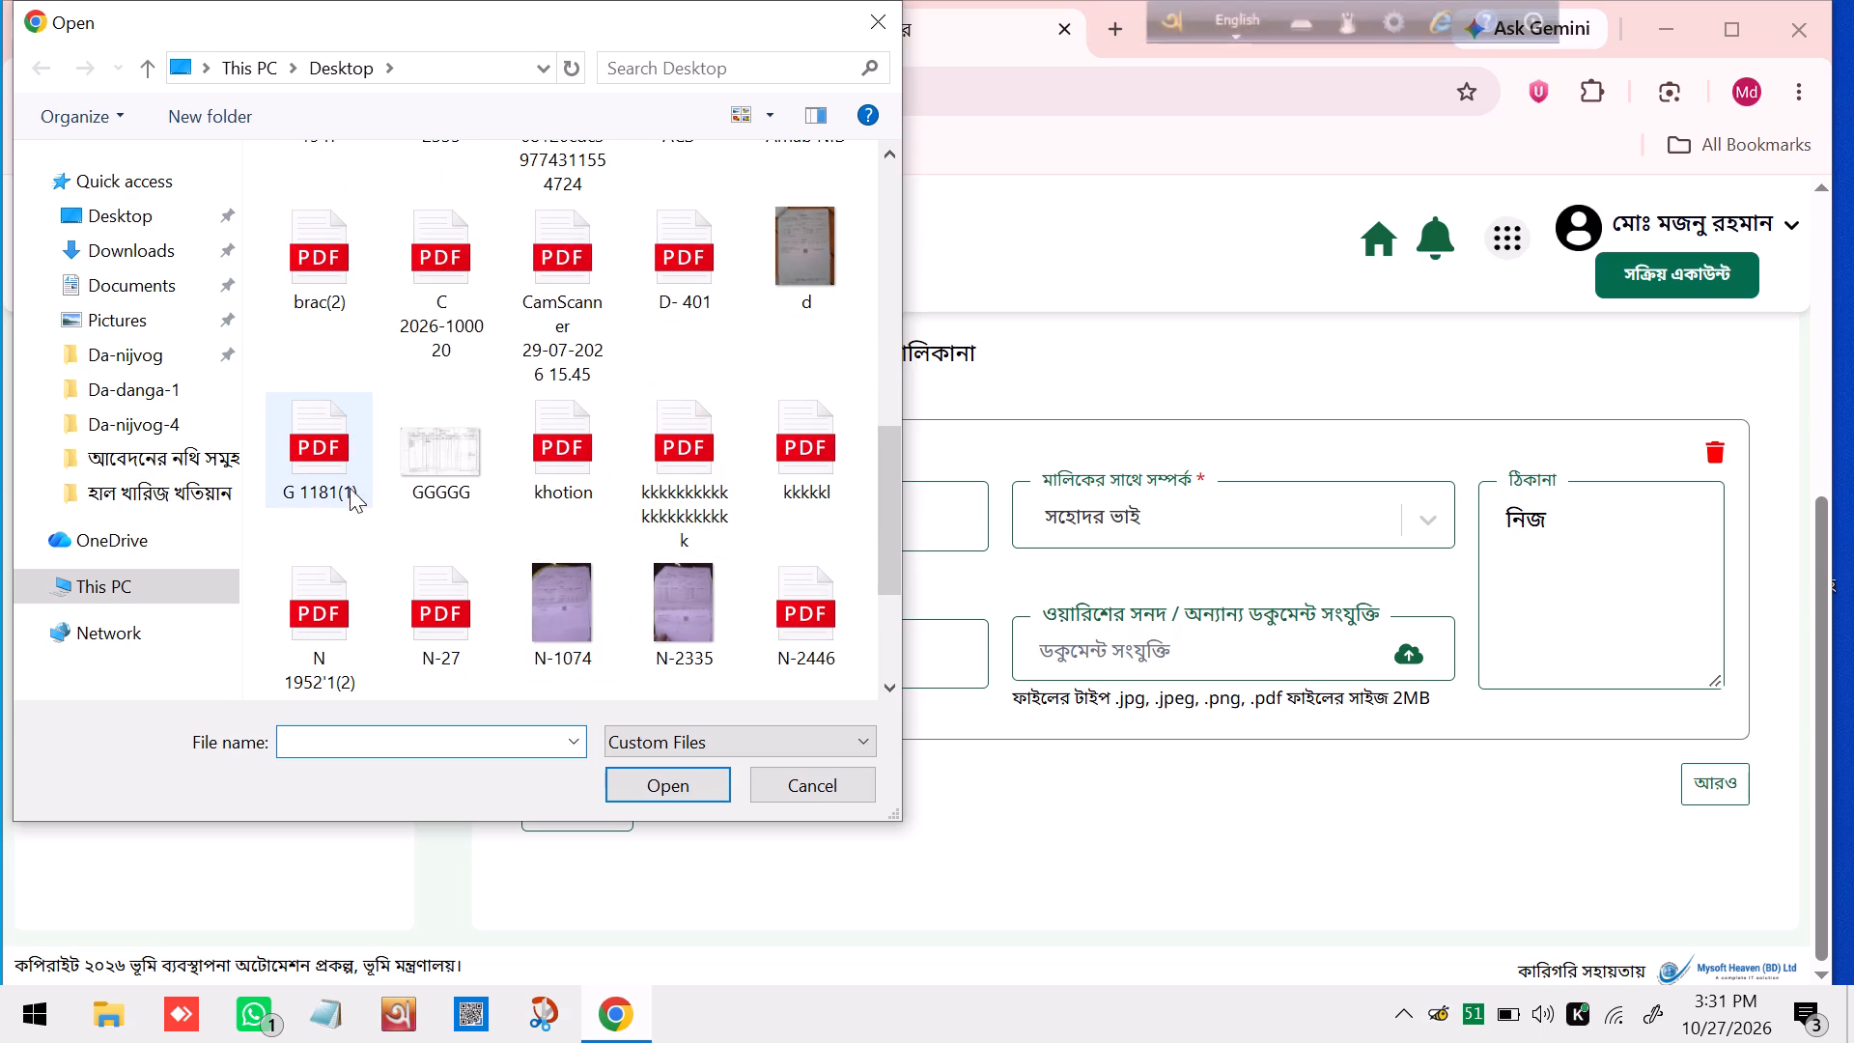
double_click(329, 448)
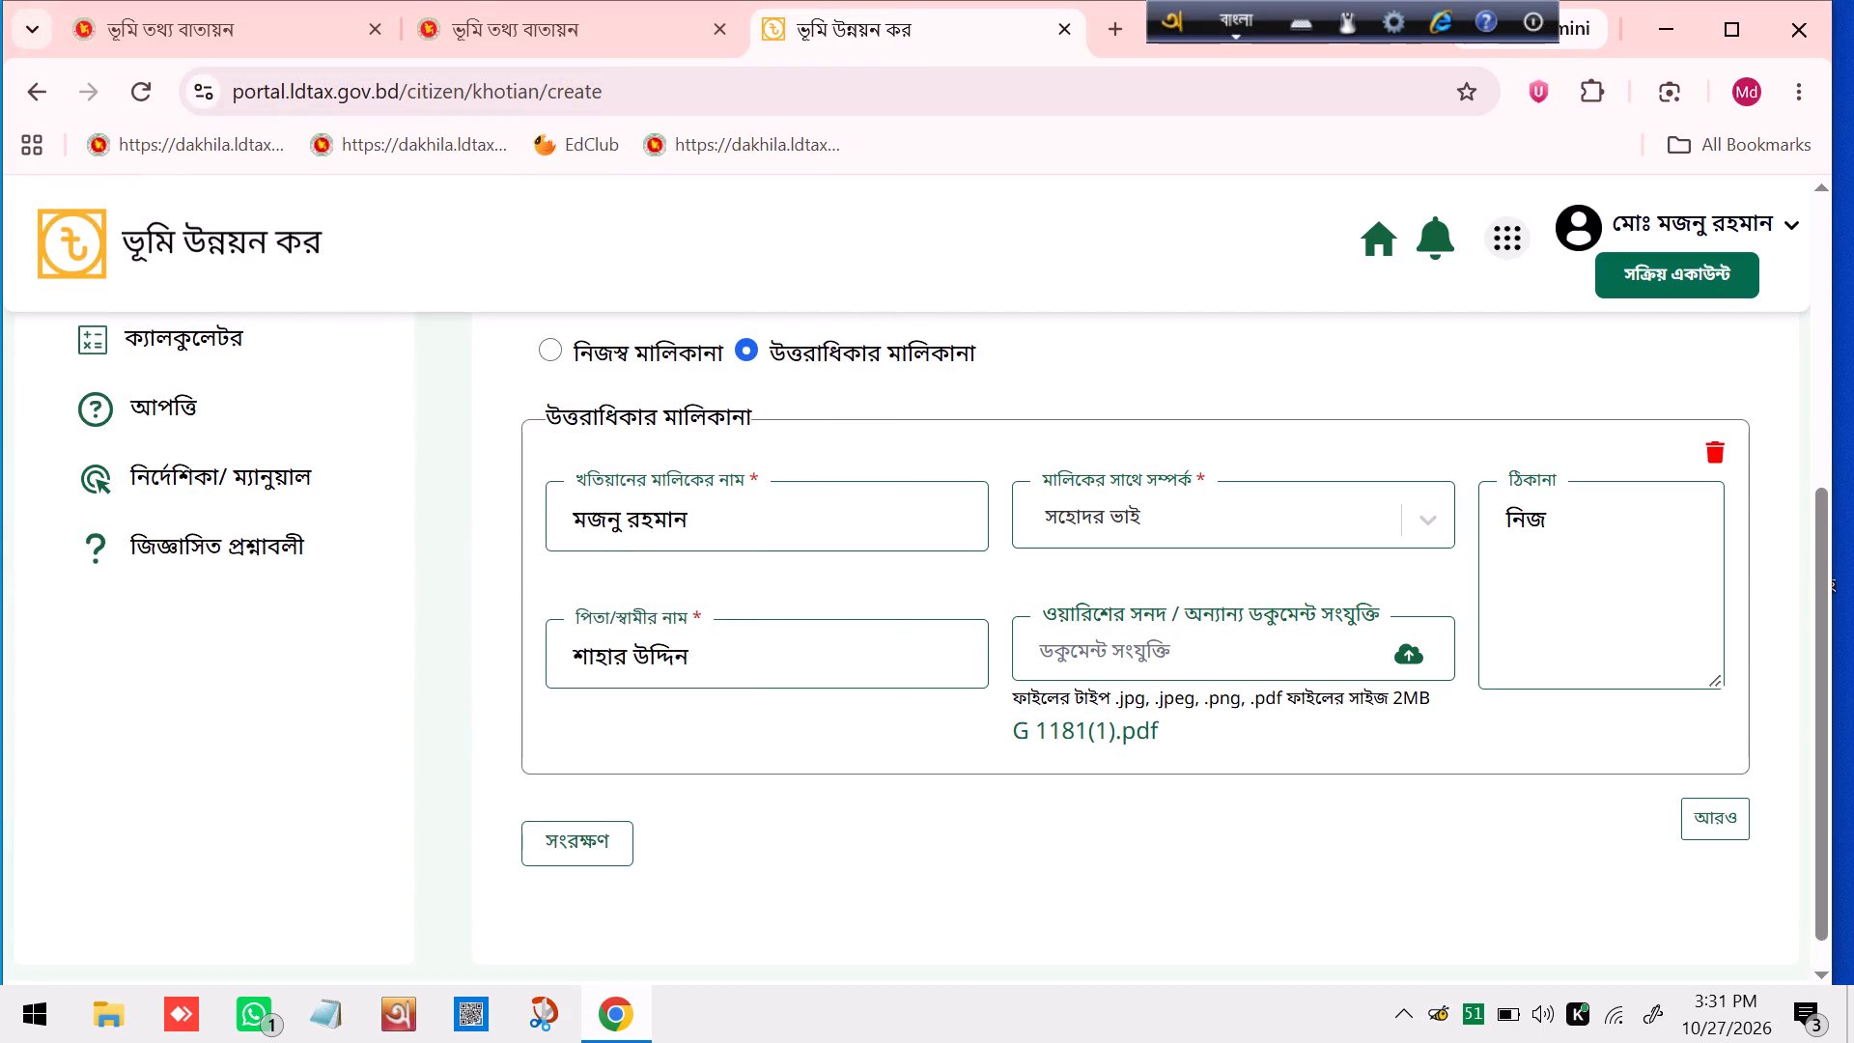
Review the completed khotian form and save the entry.
scroll(1201, 636, "down", 2)
scroll(1201, 636, "up", 3)
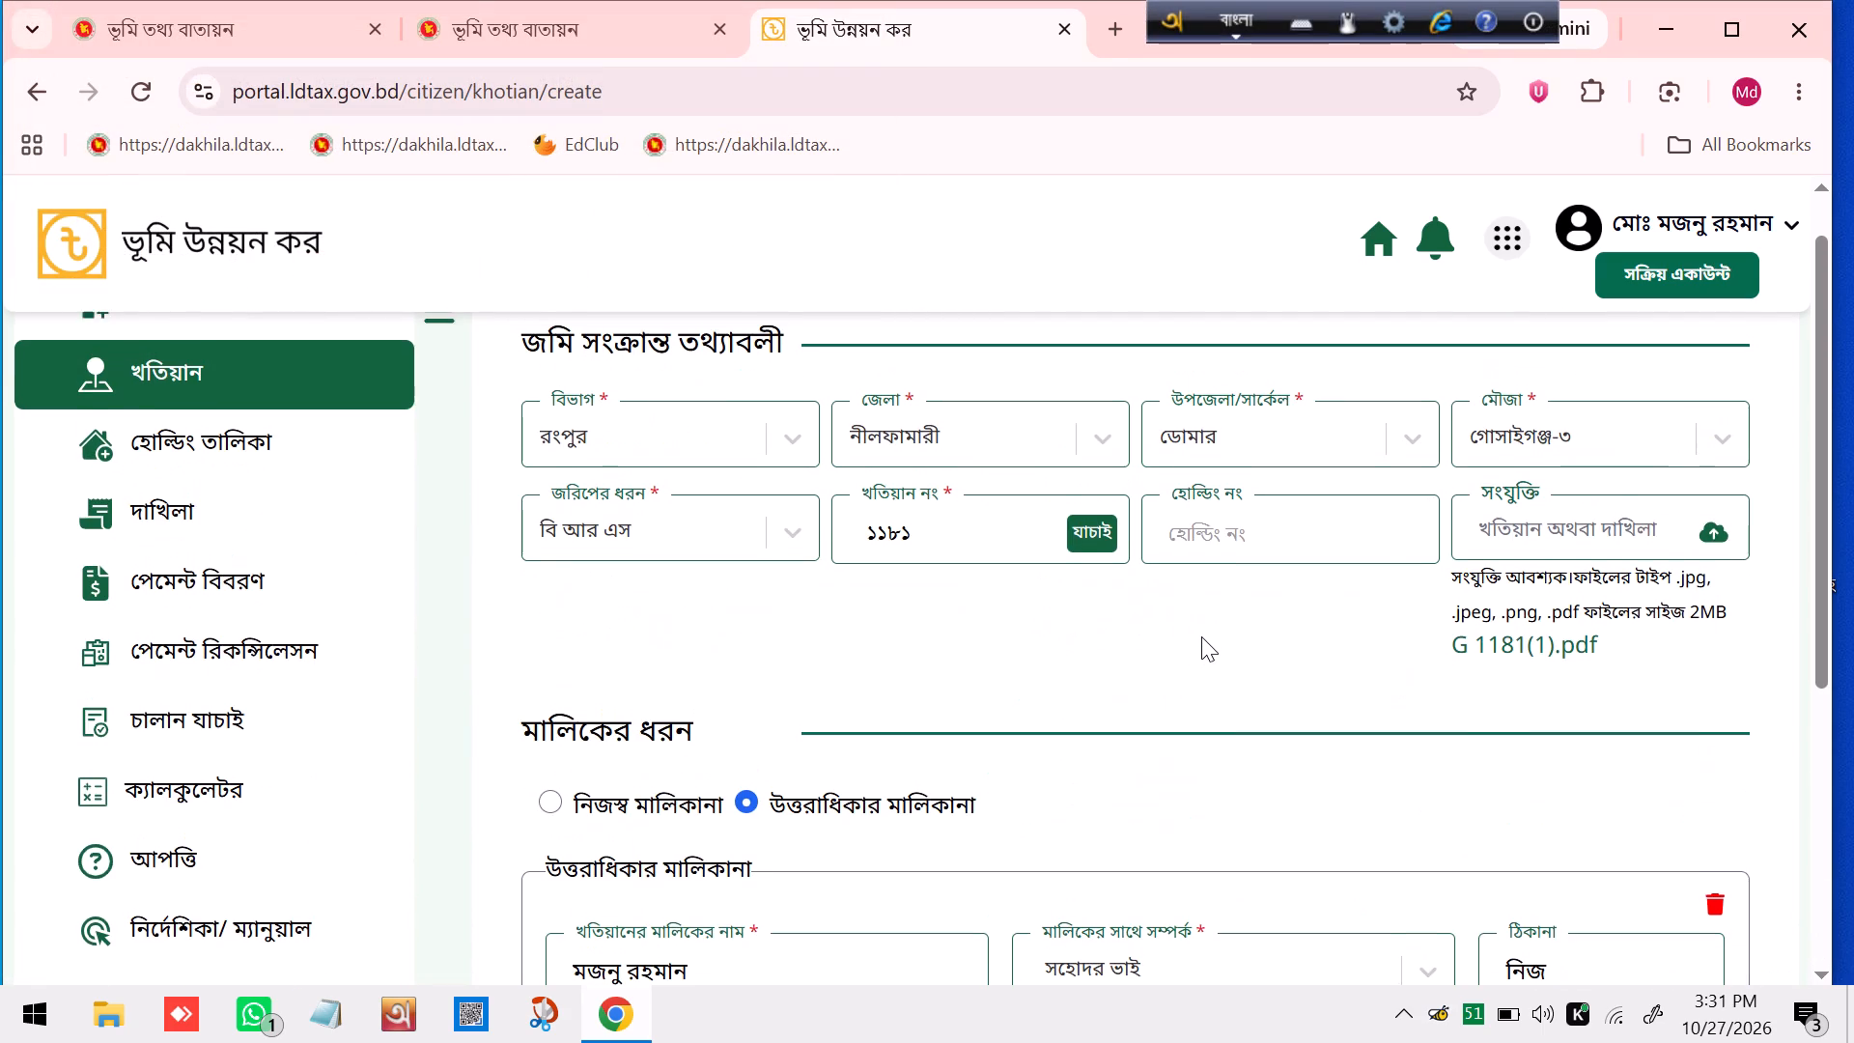
scroll(1201, 636, "down", 3)
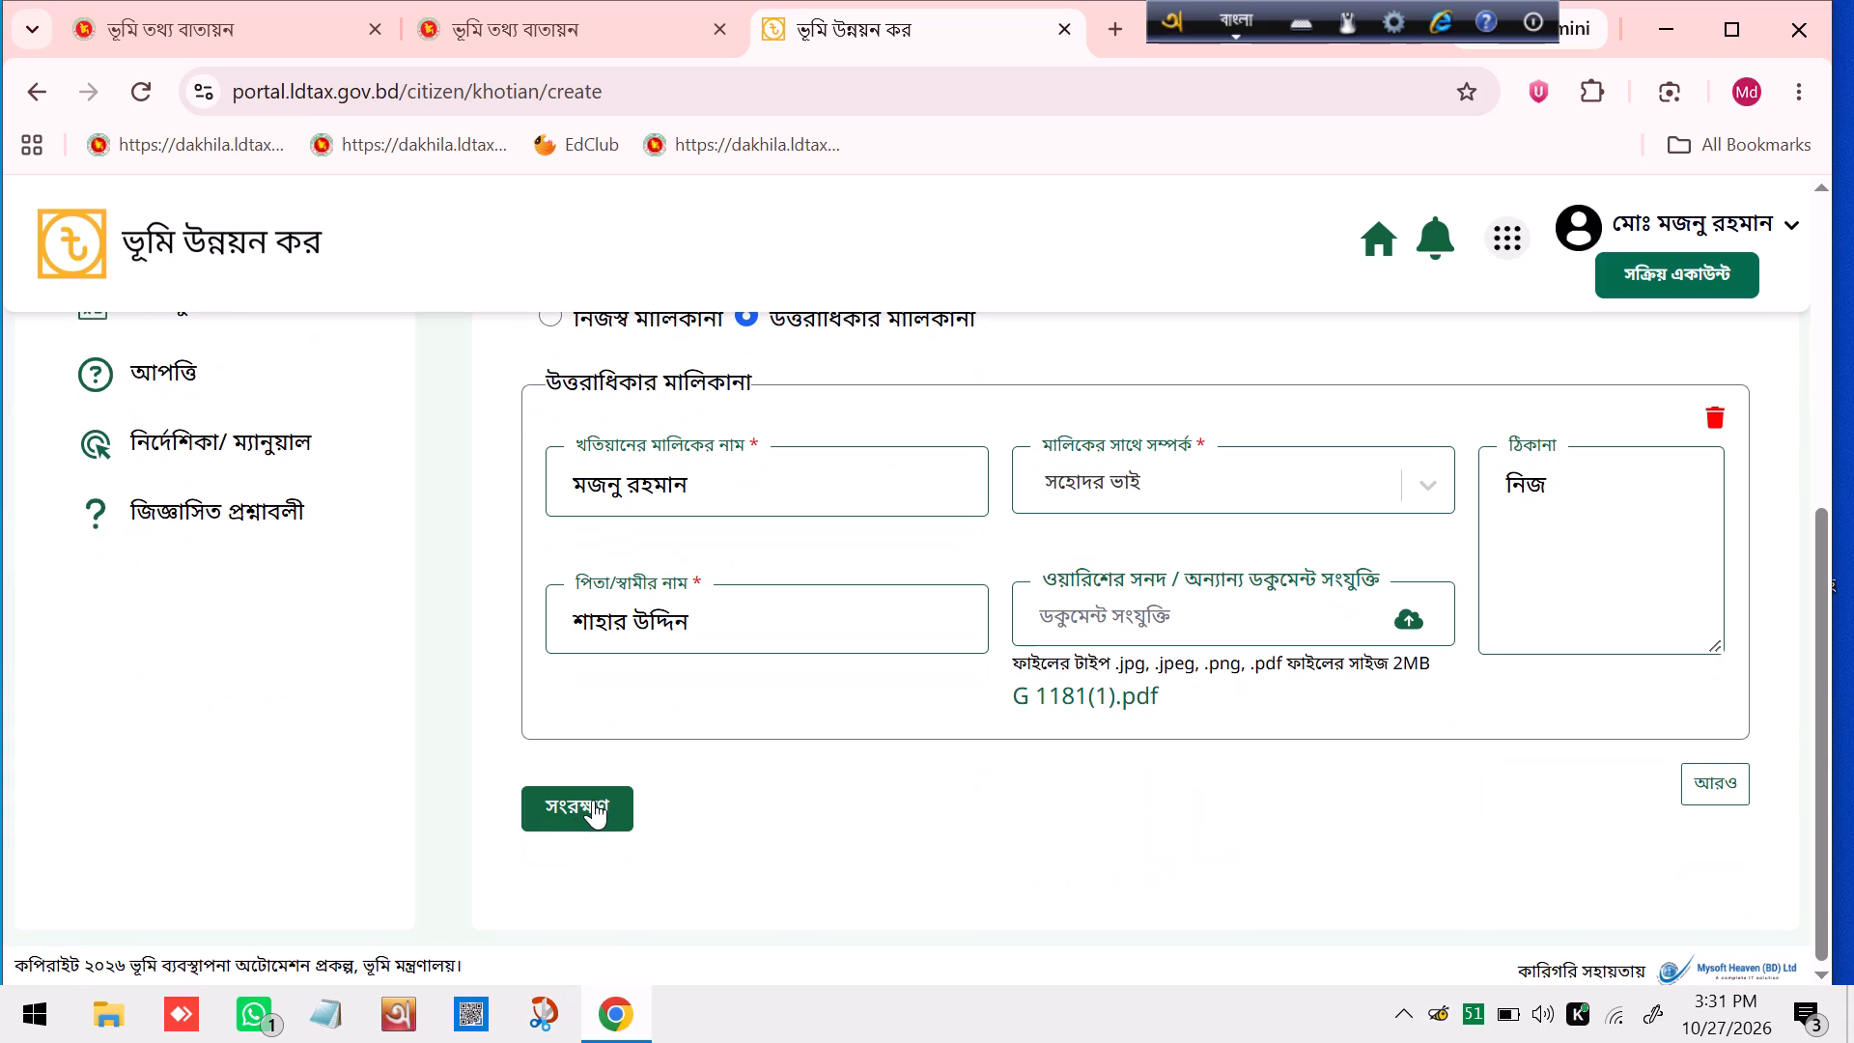
left_click(593, 800)
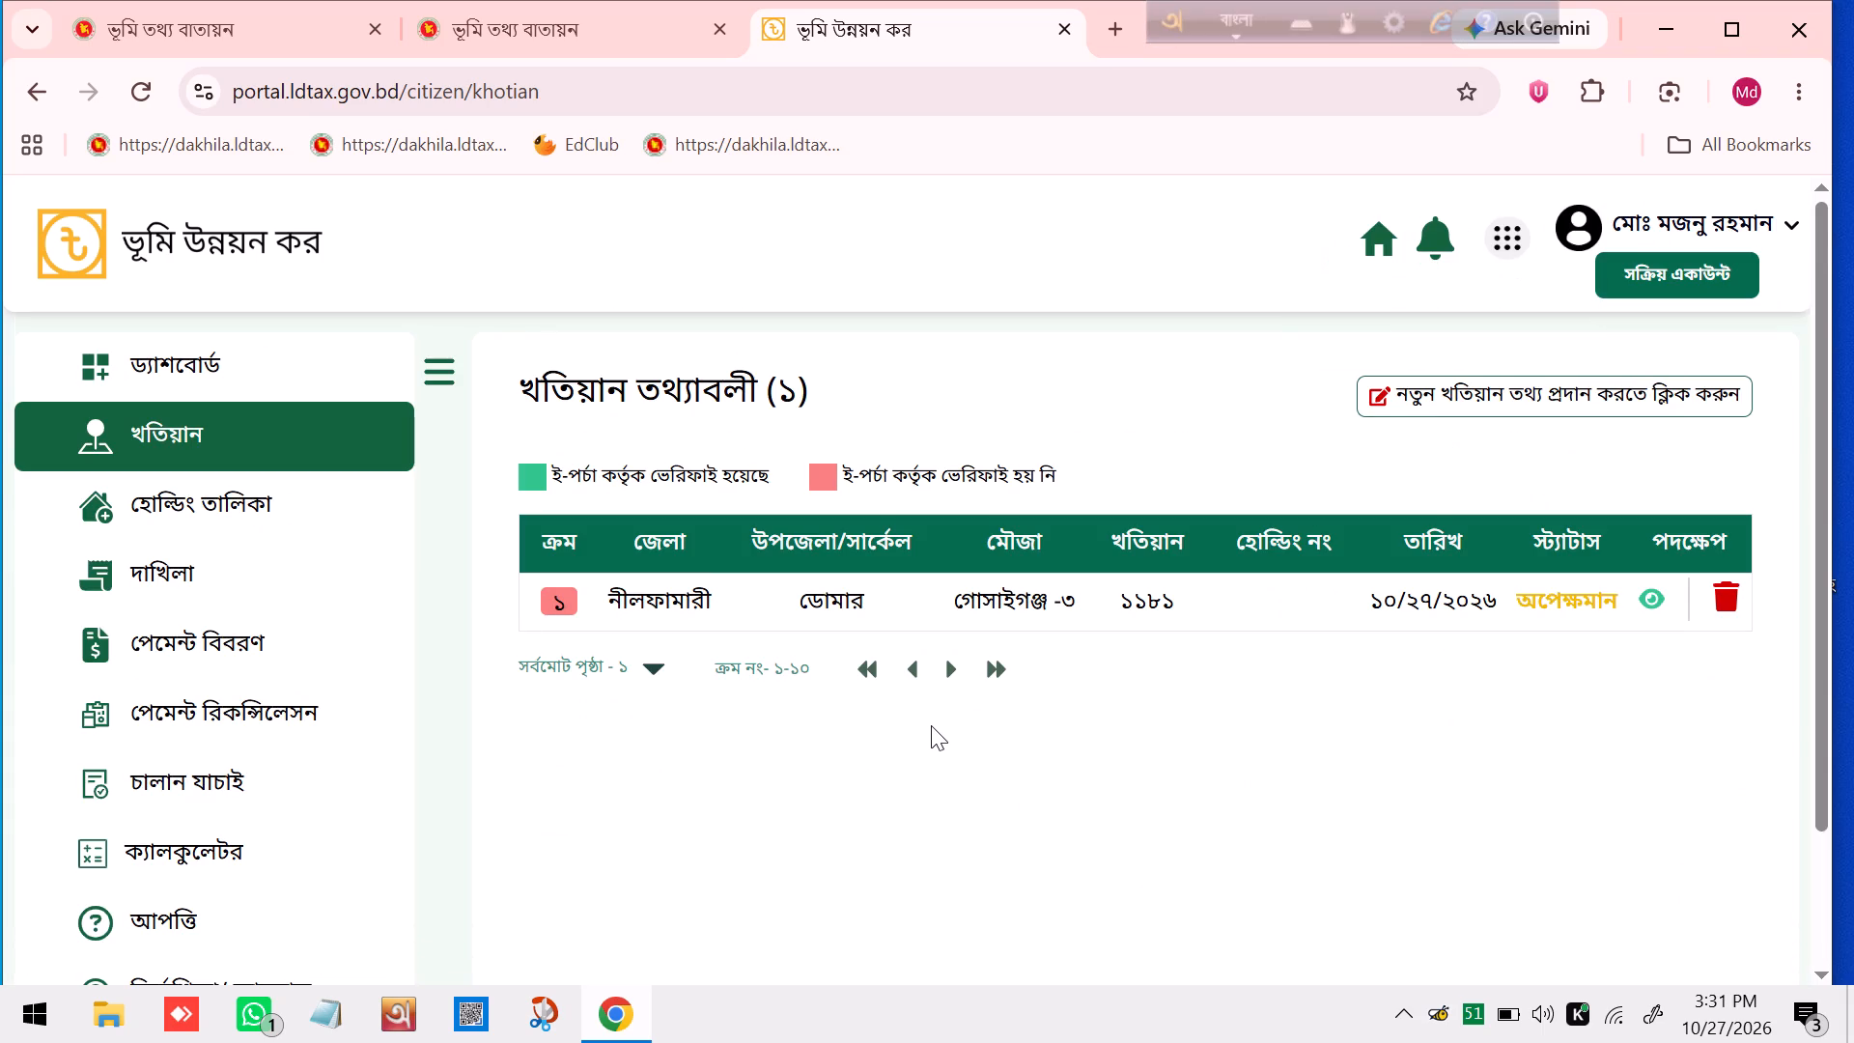
Check the holding list (হোল্ডিং তালিকা) and return to the khotian list.
left_click(304, 508)
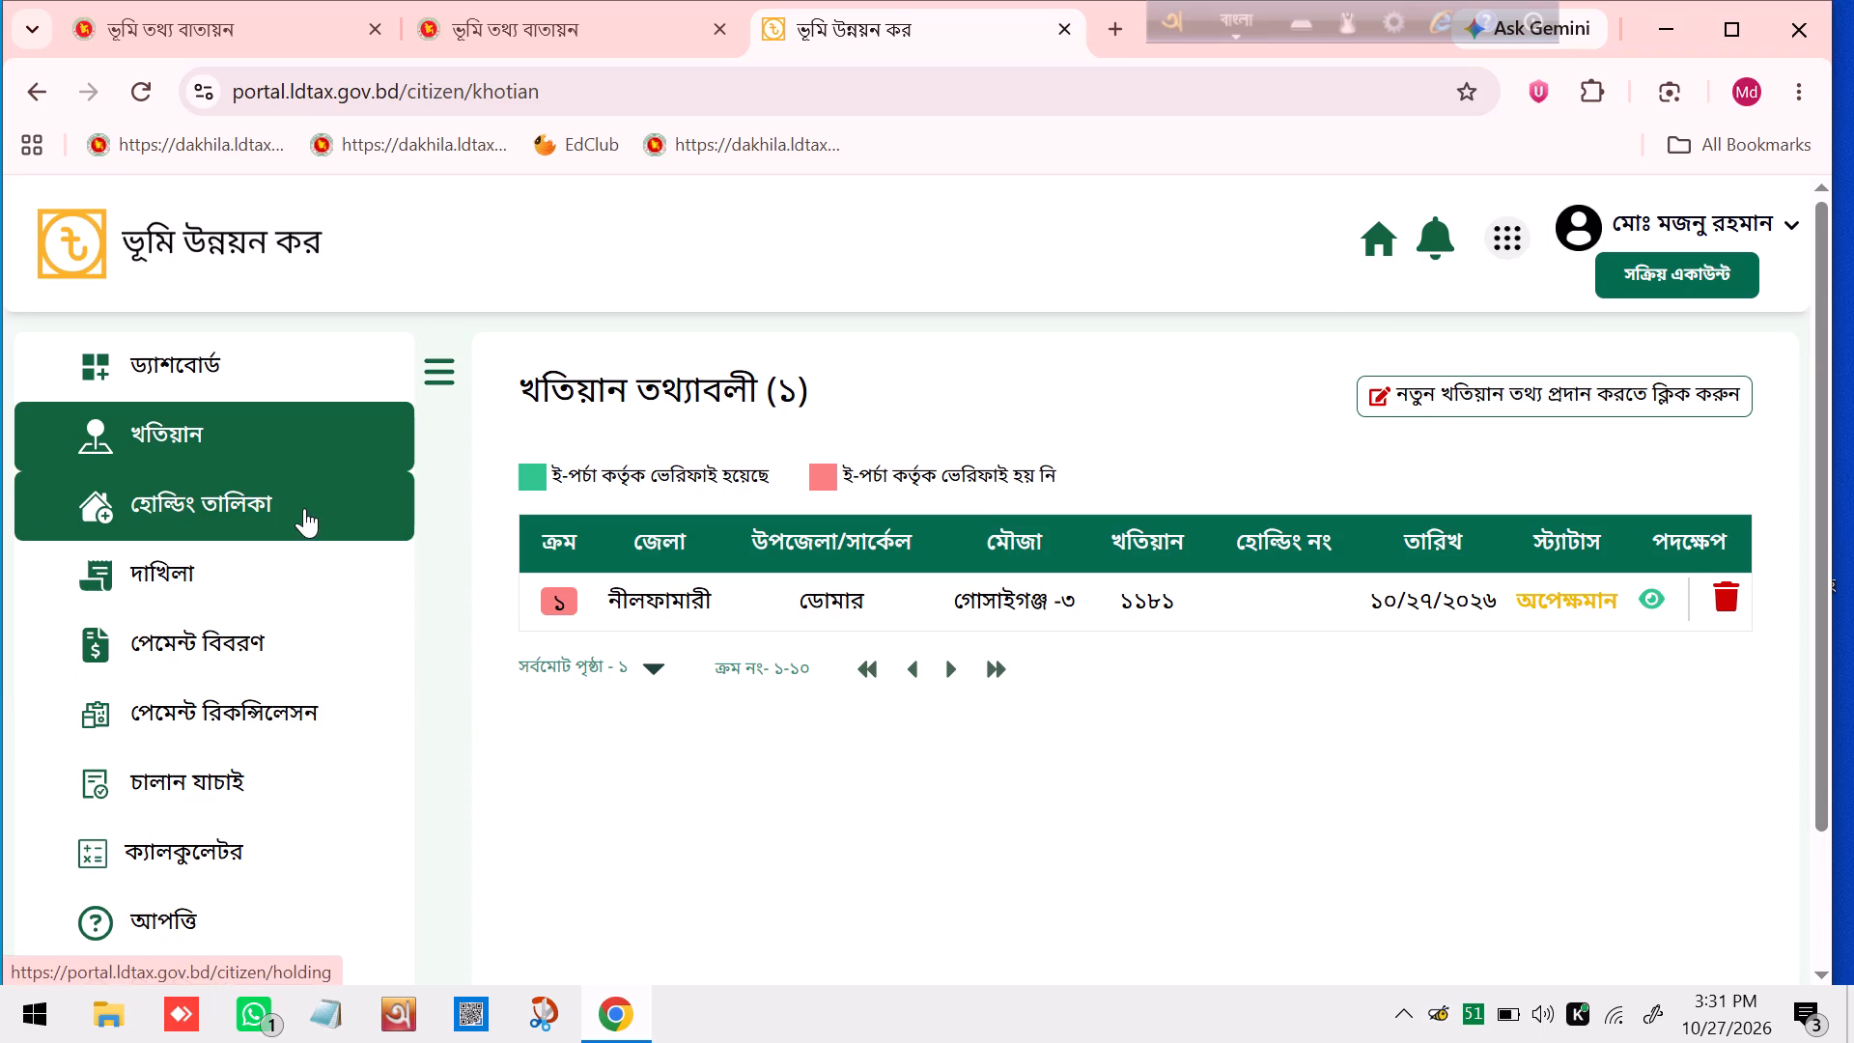
left_click(241, 437)
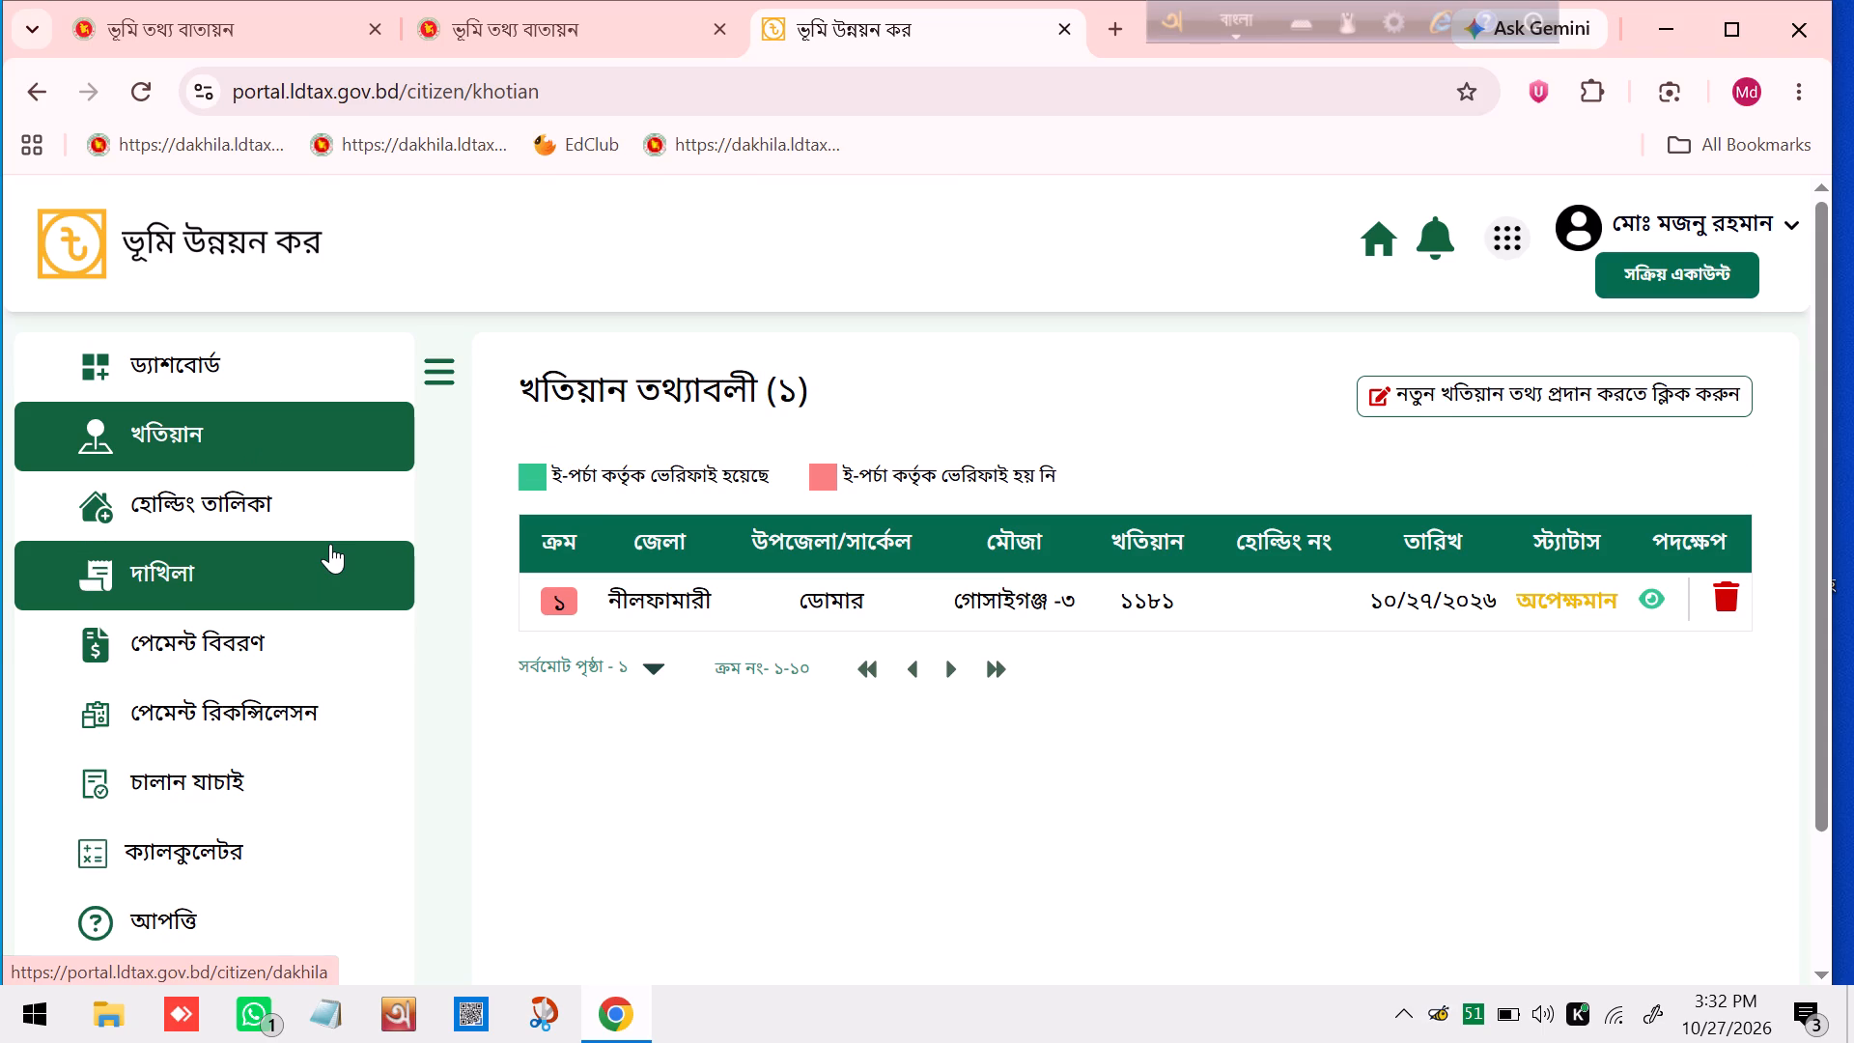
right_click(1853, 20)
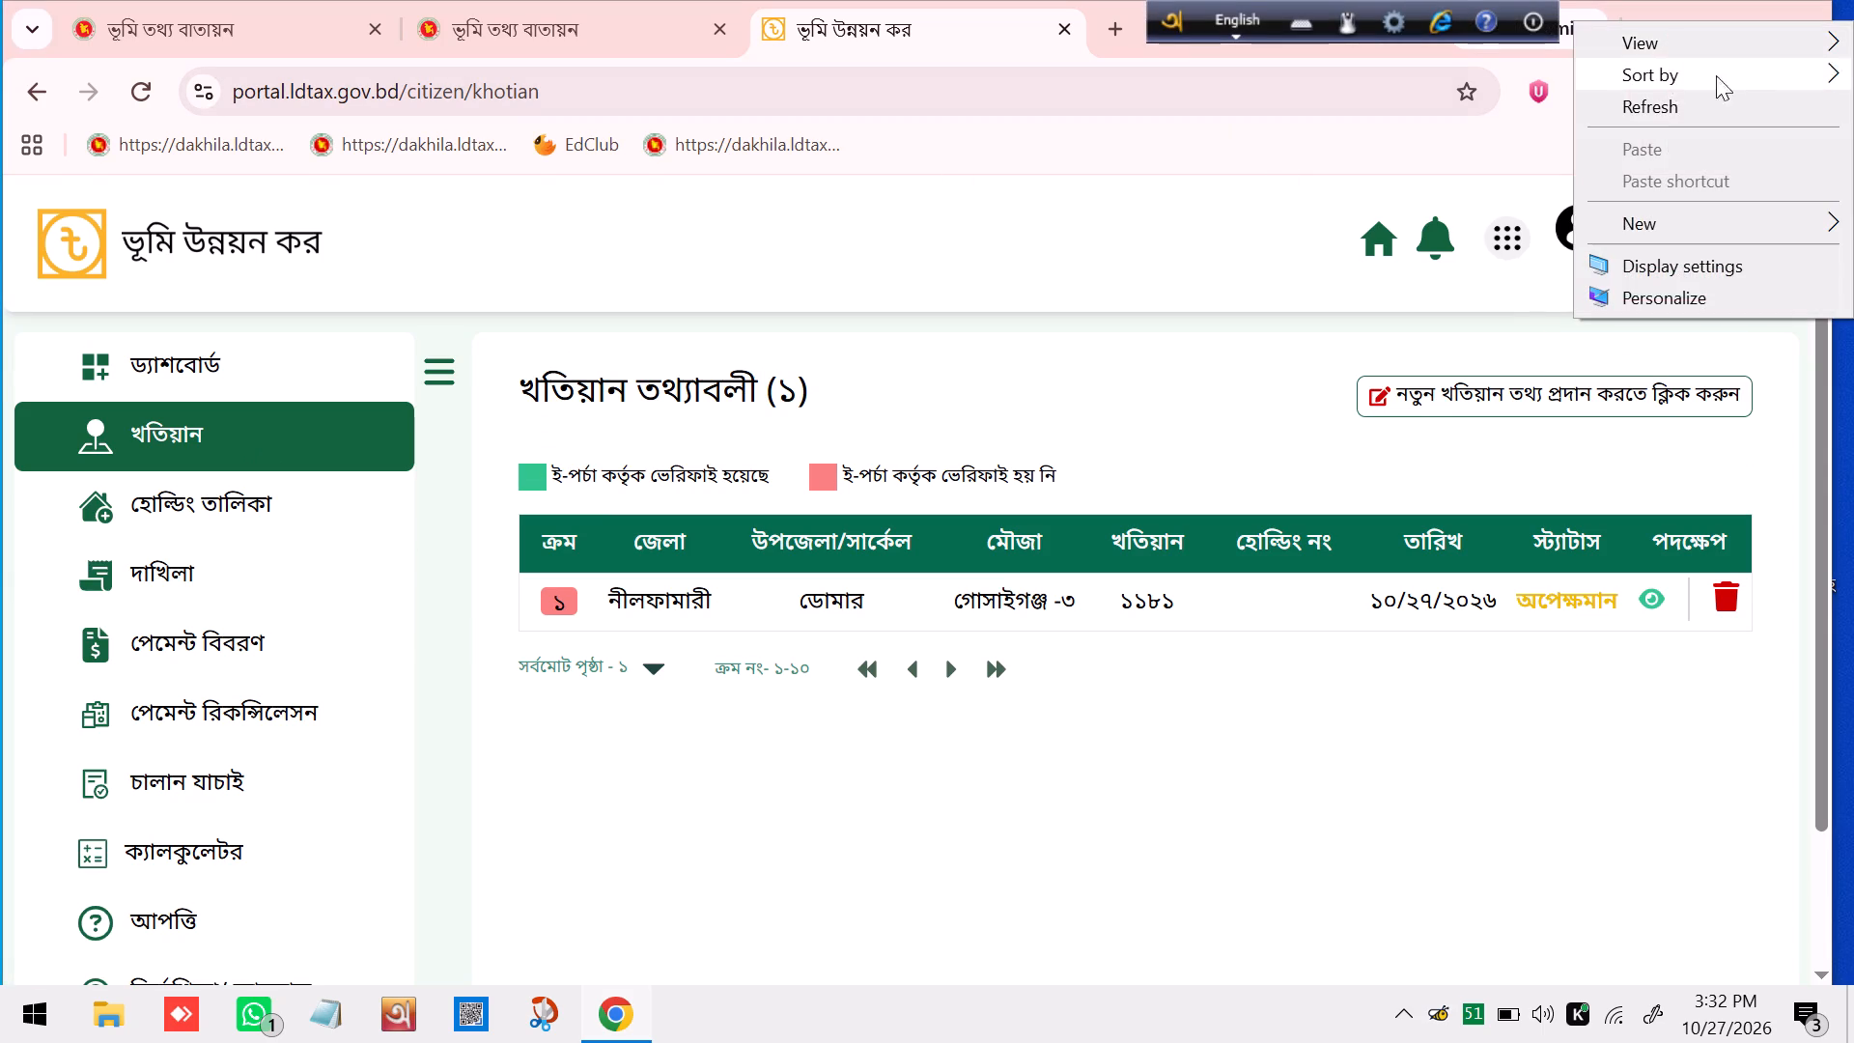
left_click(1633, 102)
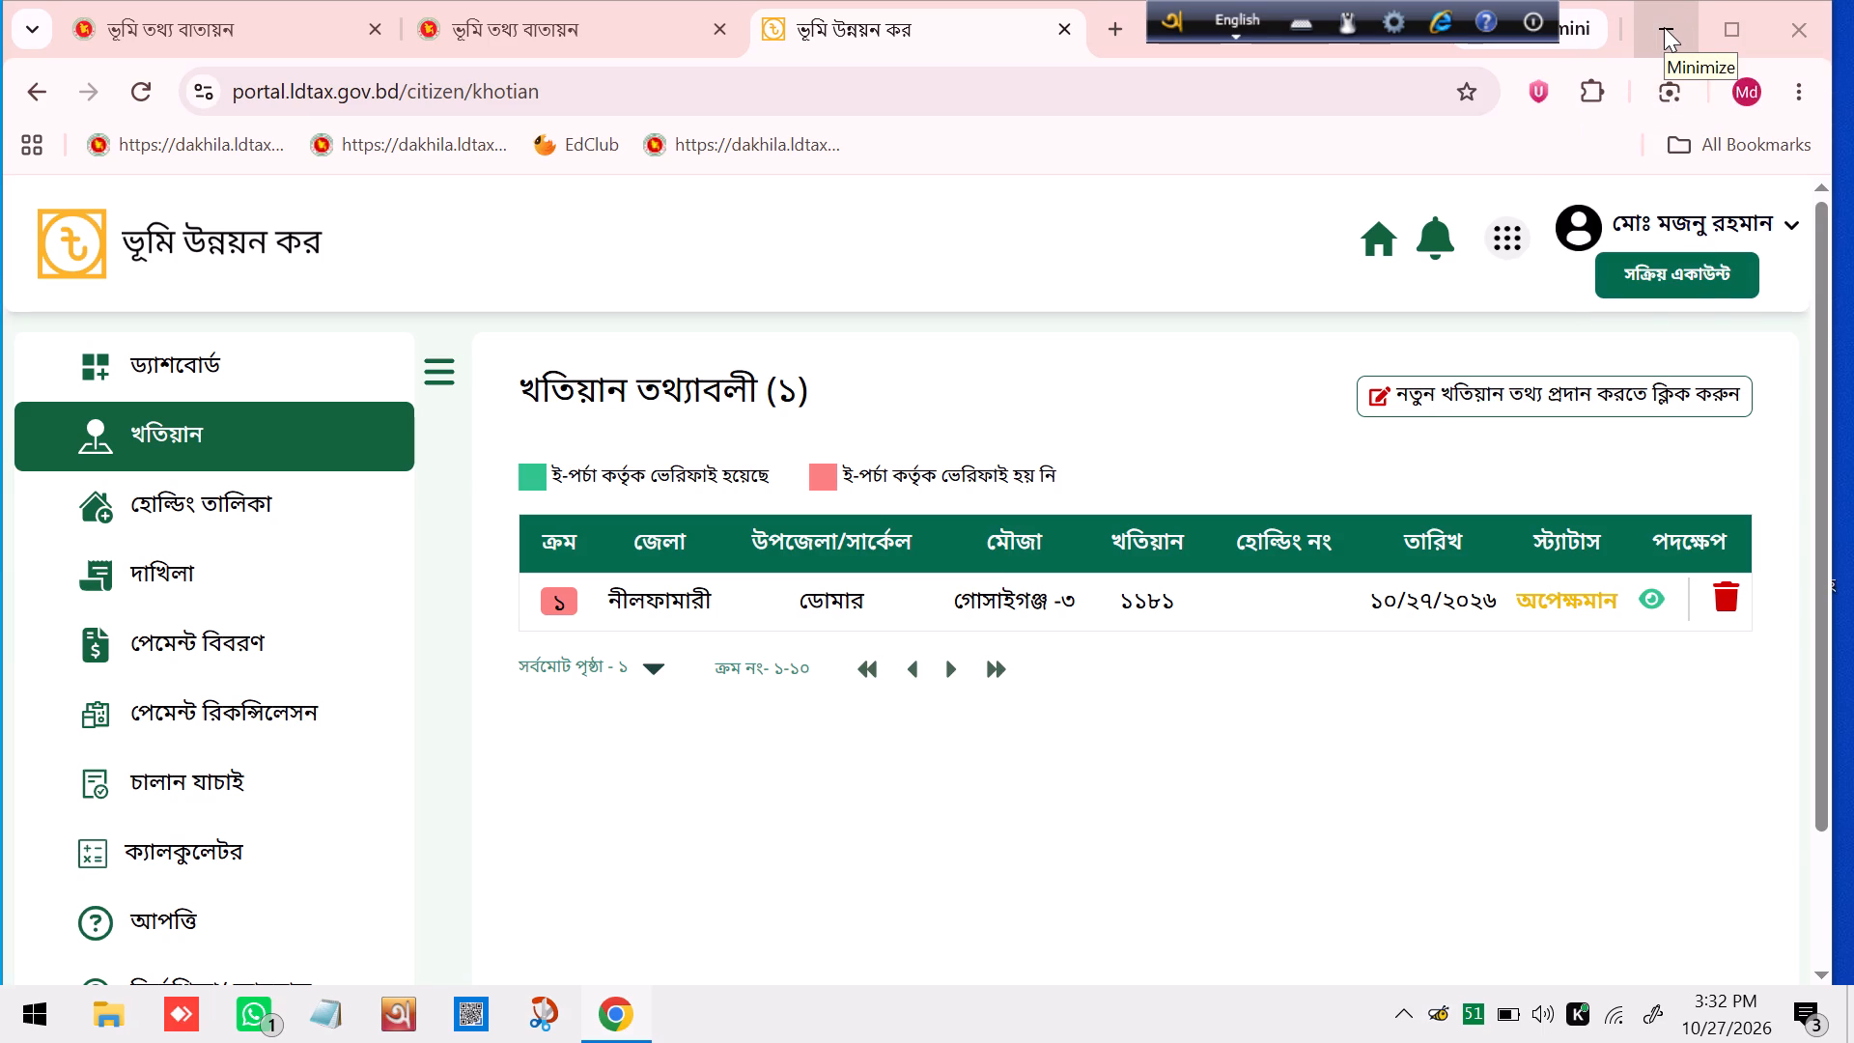
Minimise the browser, search the desktop folder Da-gosai-3 for 162, and close the folder.
left_click(1664, 27)
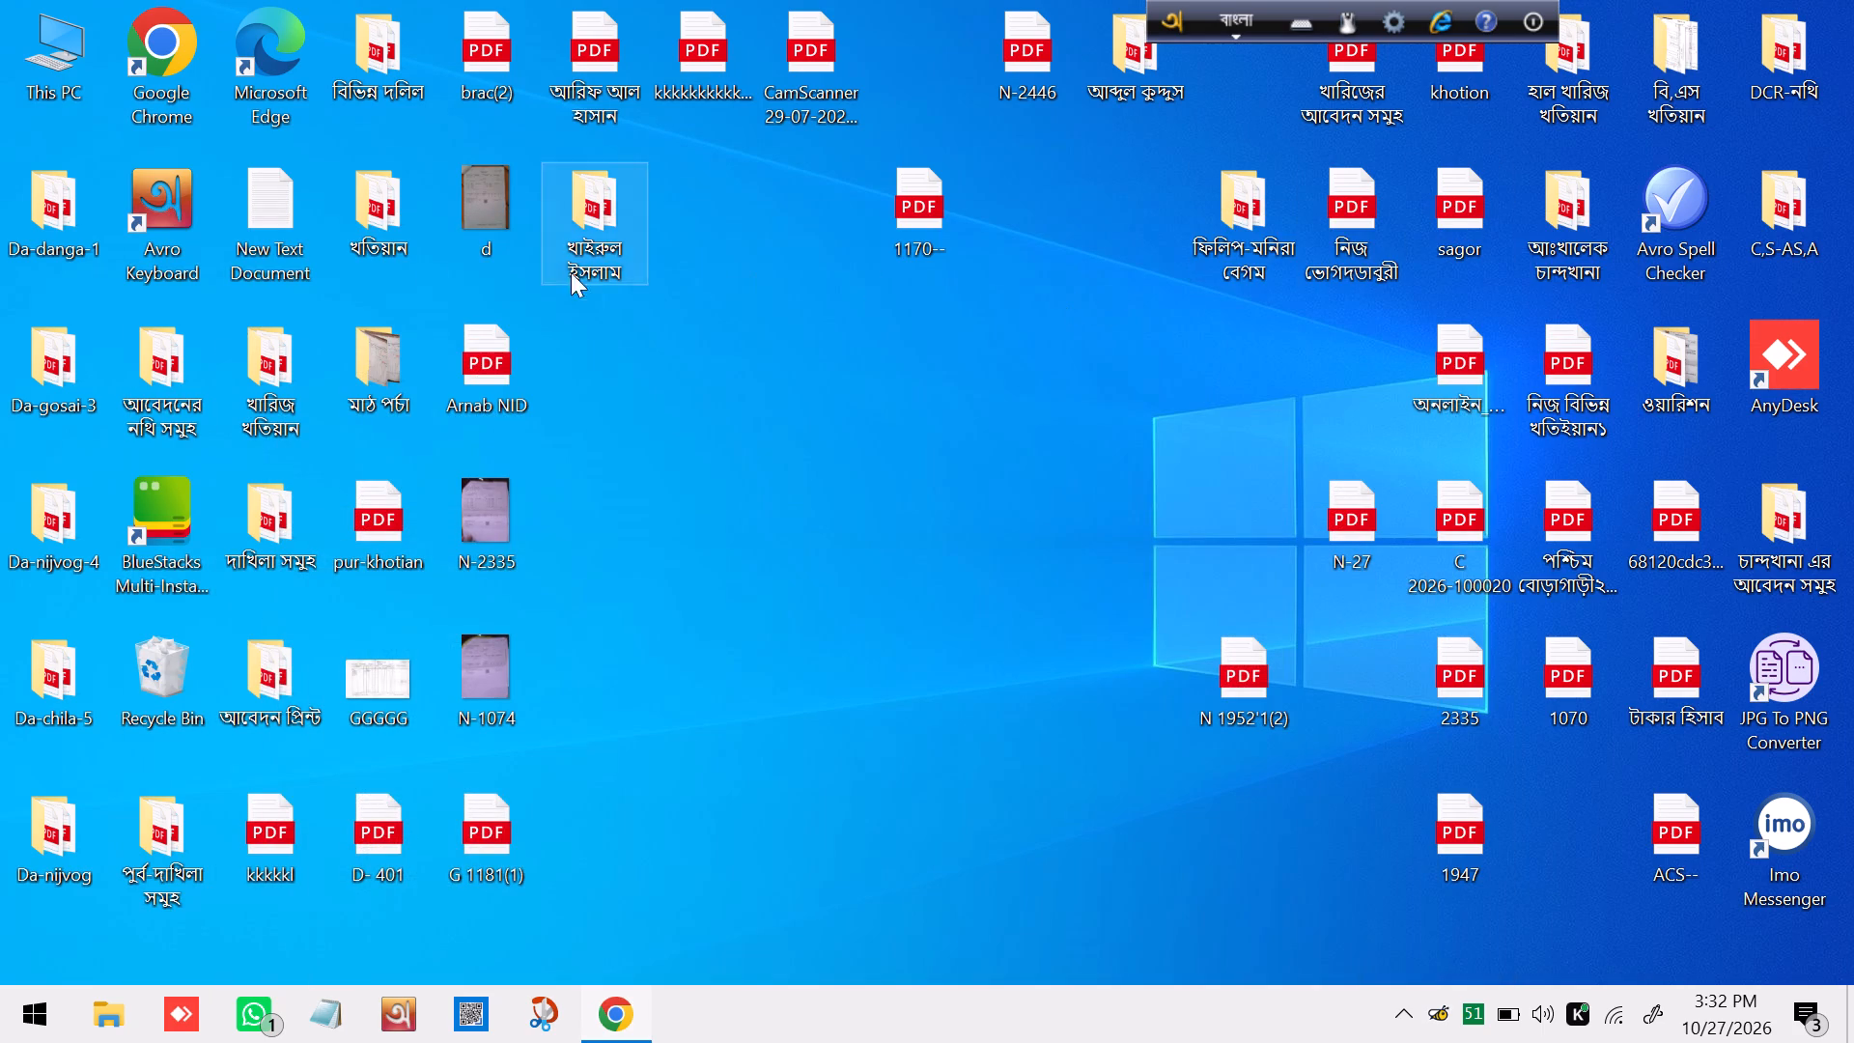
double_click(70, 195)
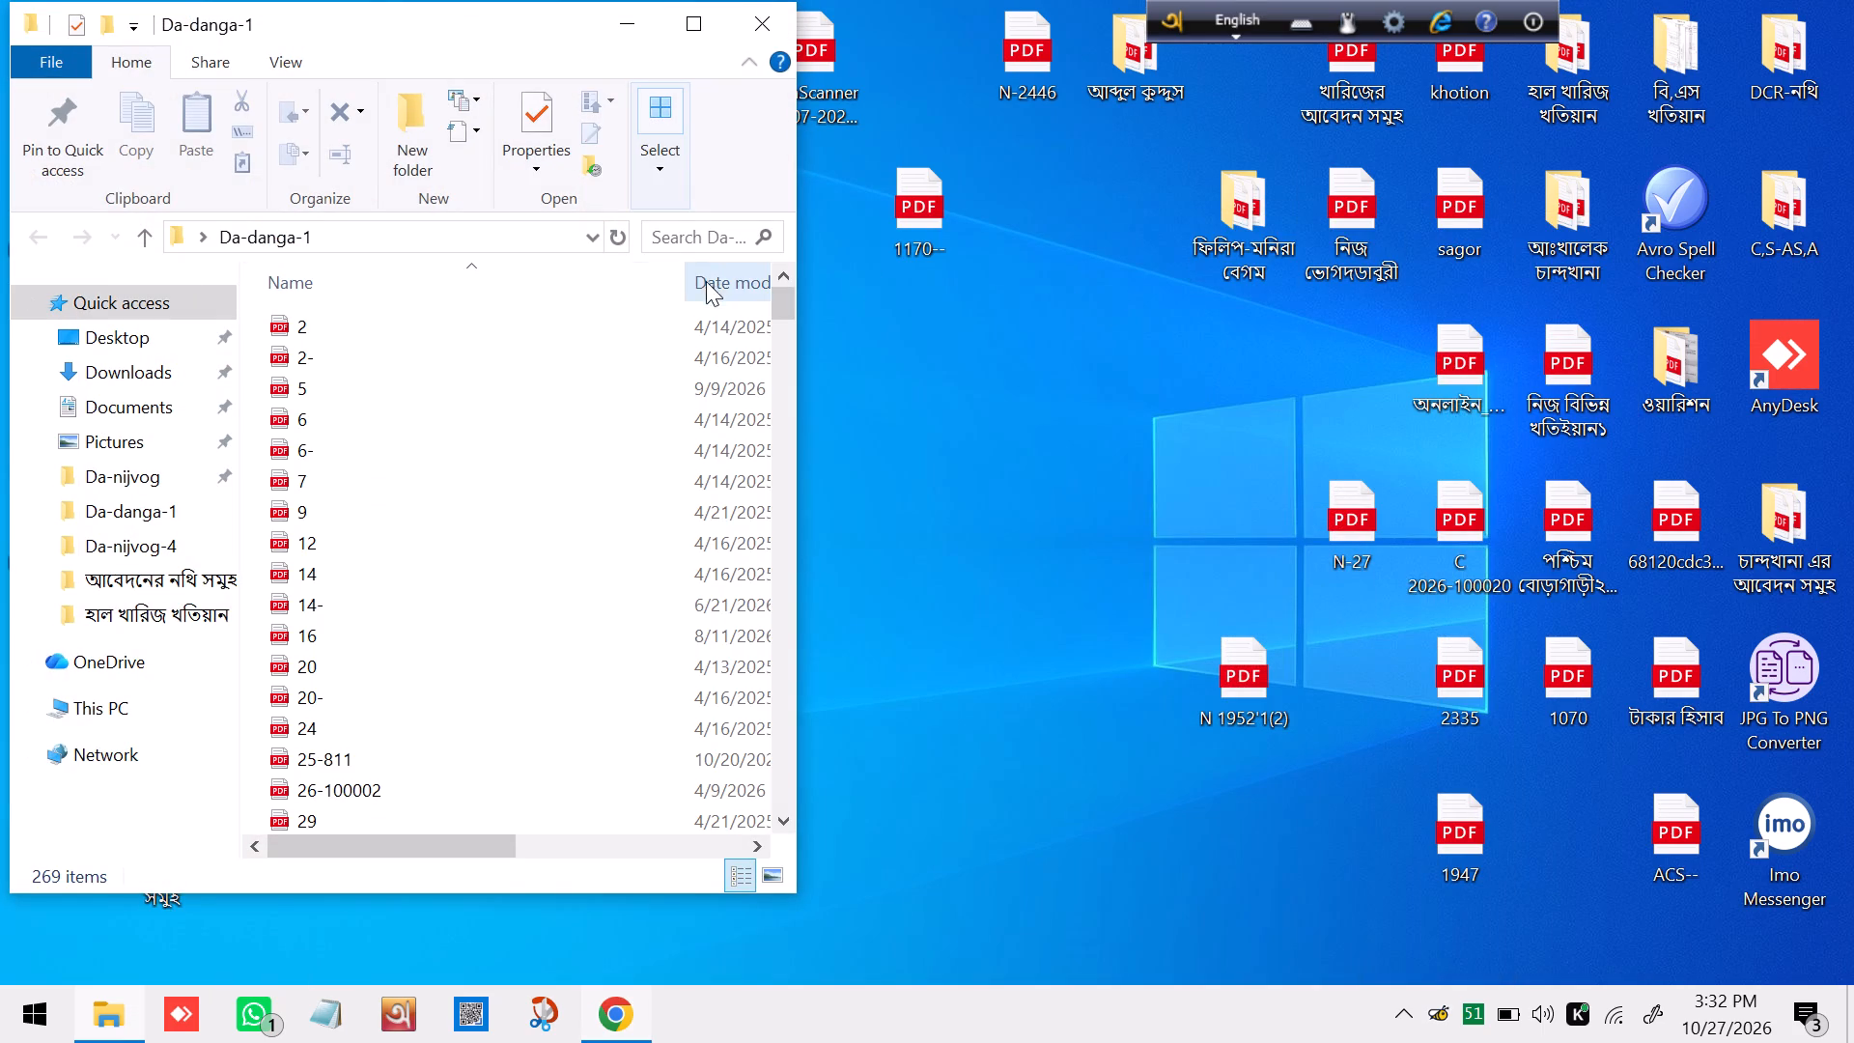
left_click(754, 24)
double_click(69, 352)
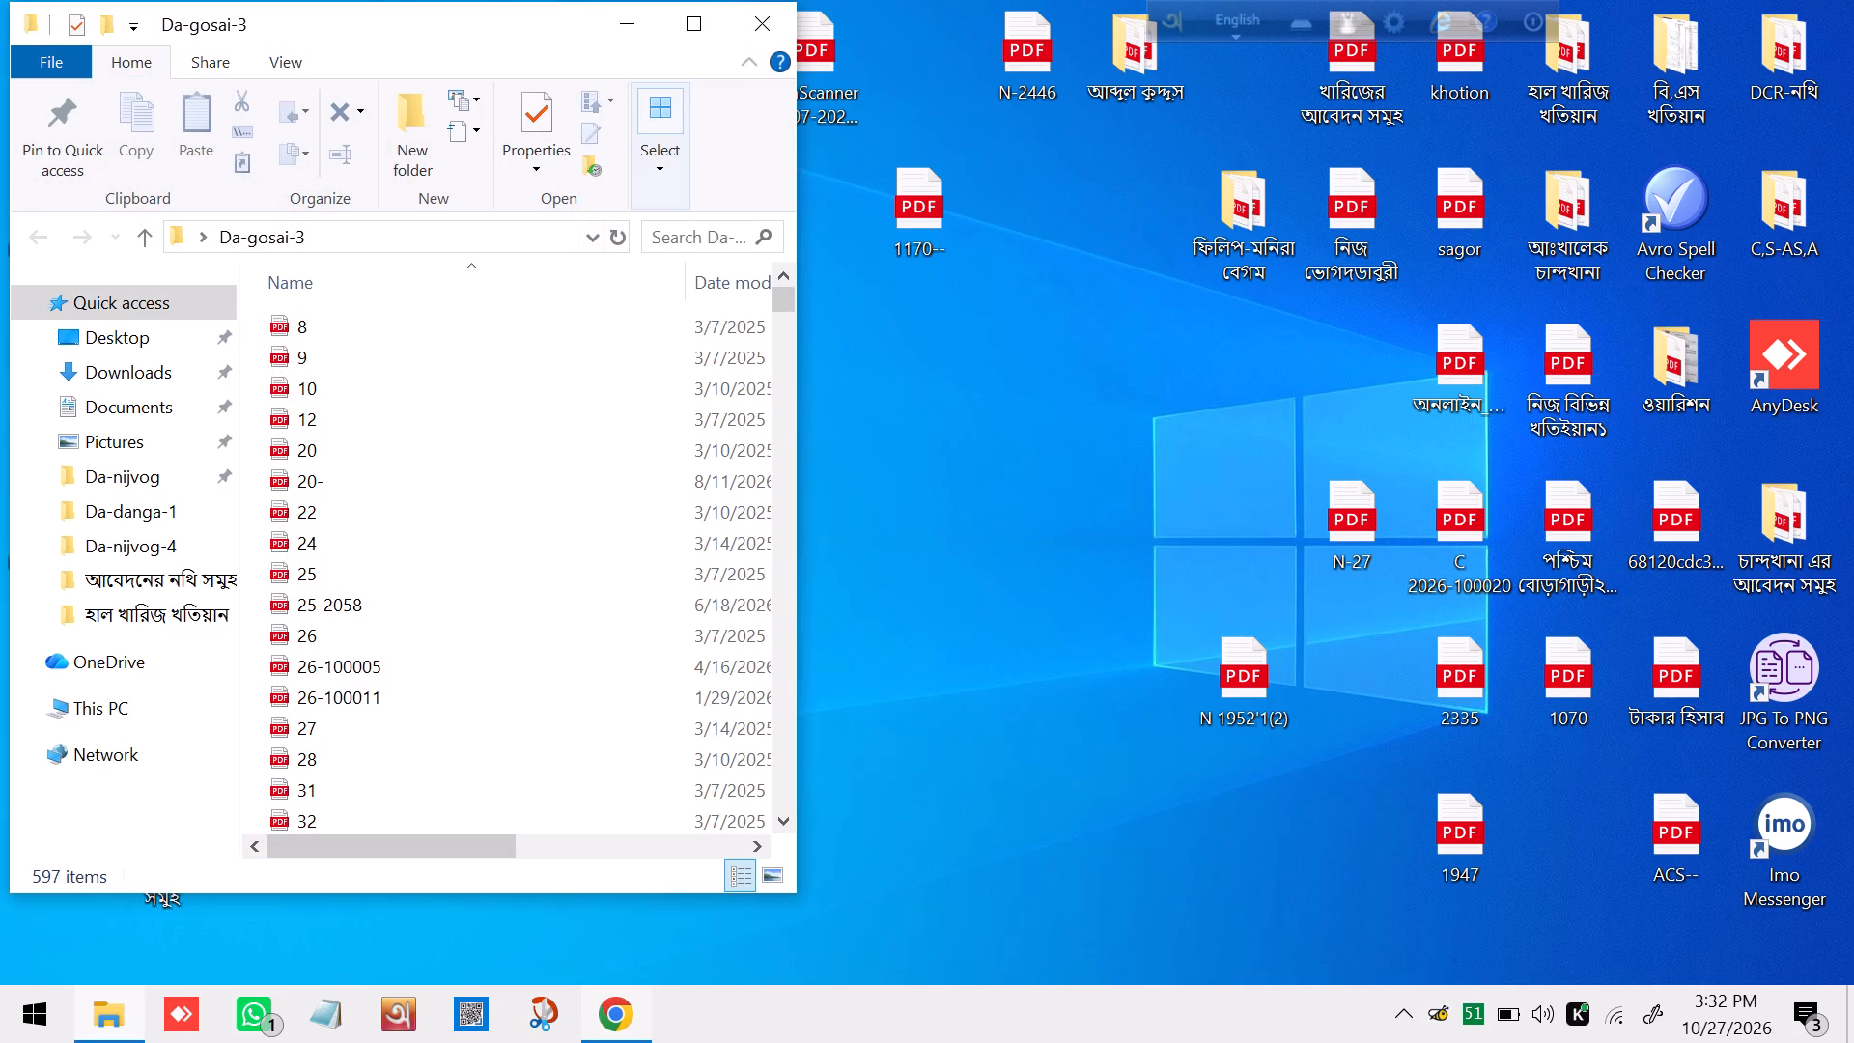
left_click(706, 226)
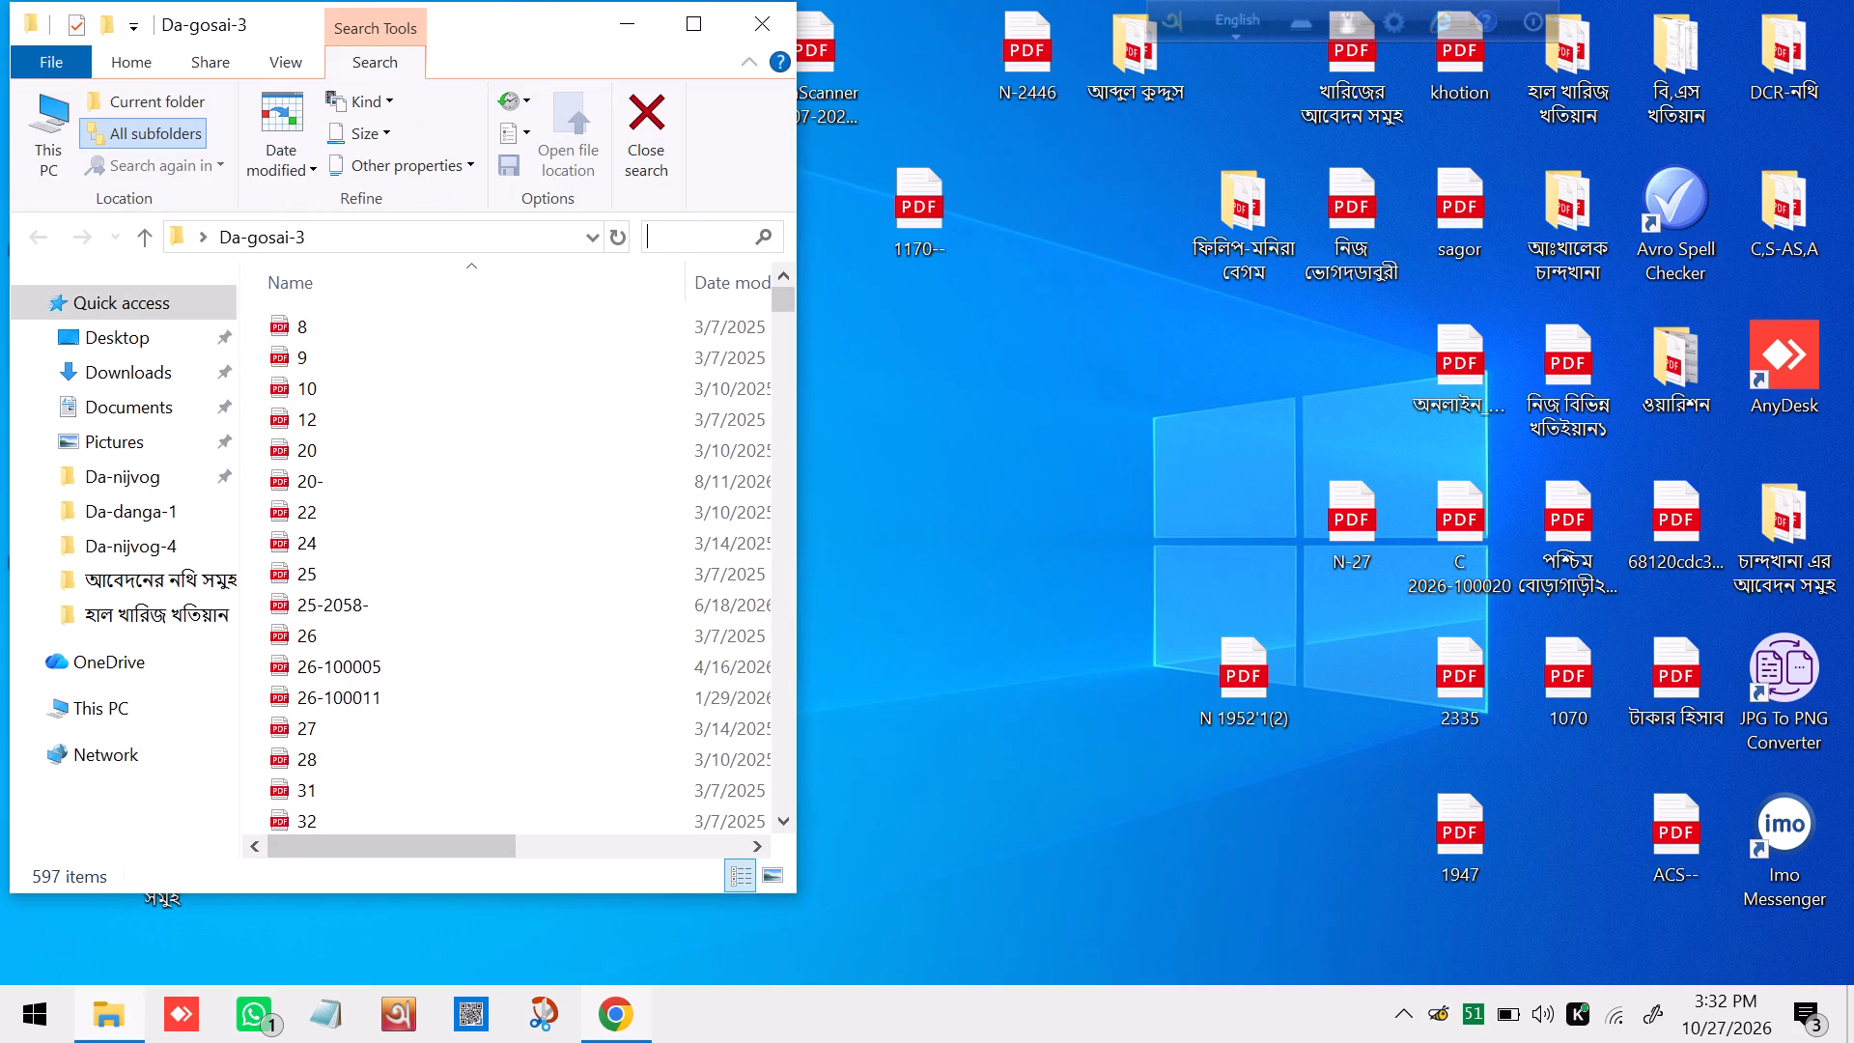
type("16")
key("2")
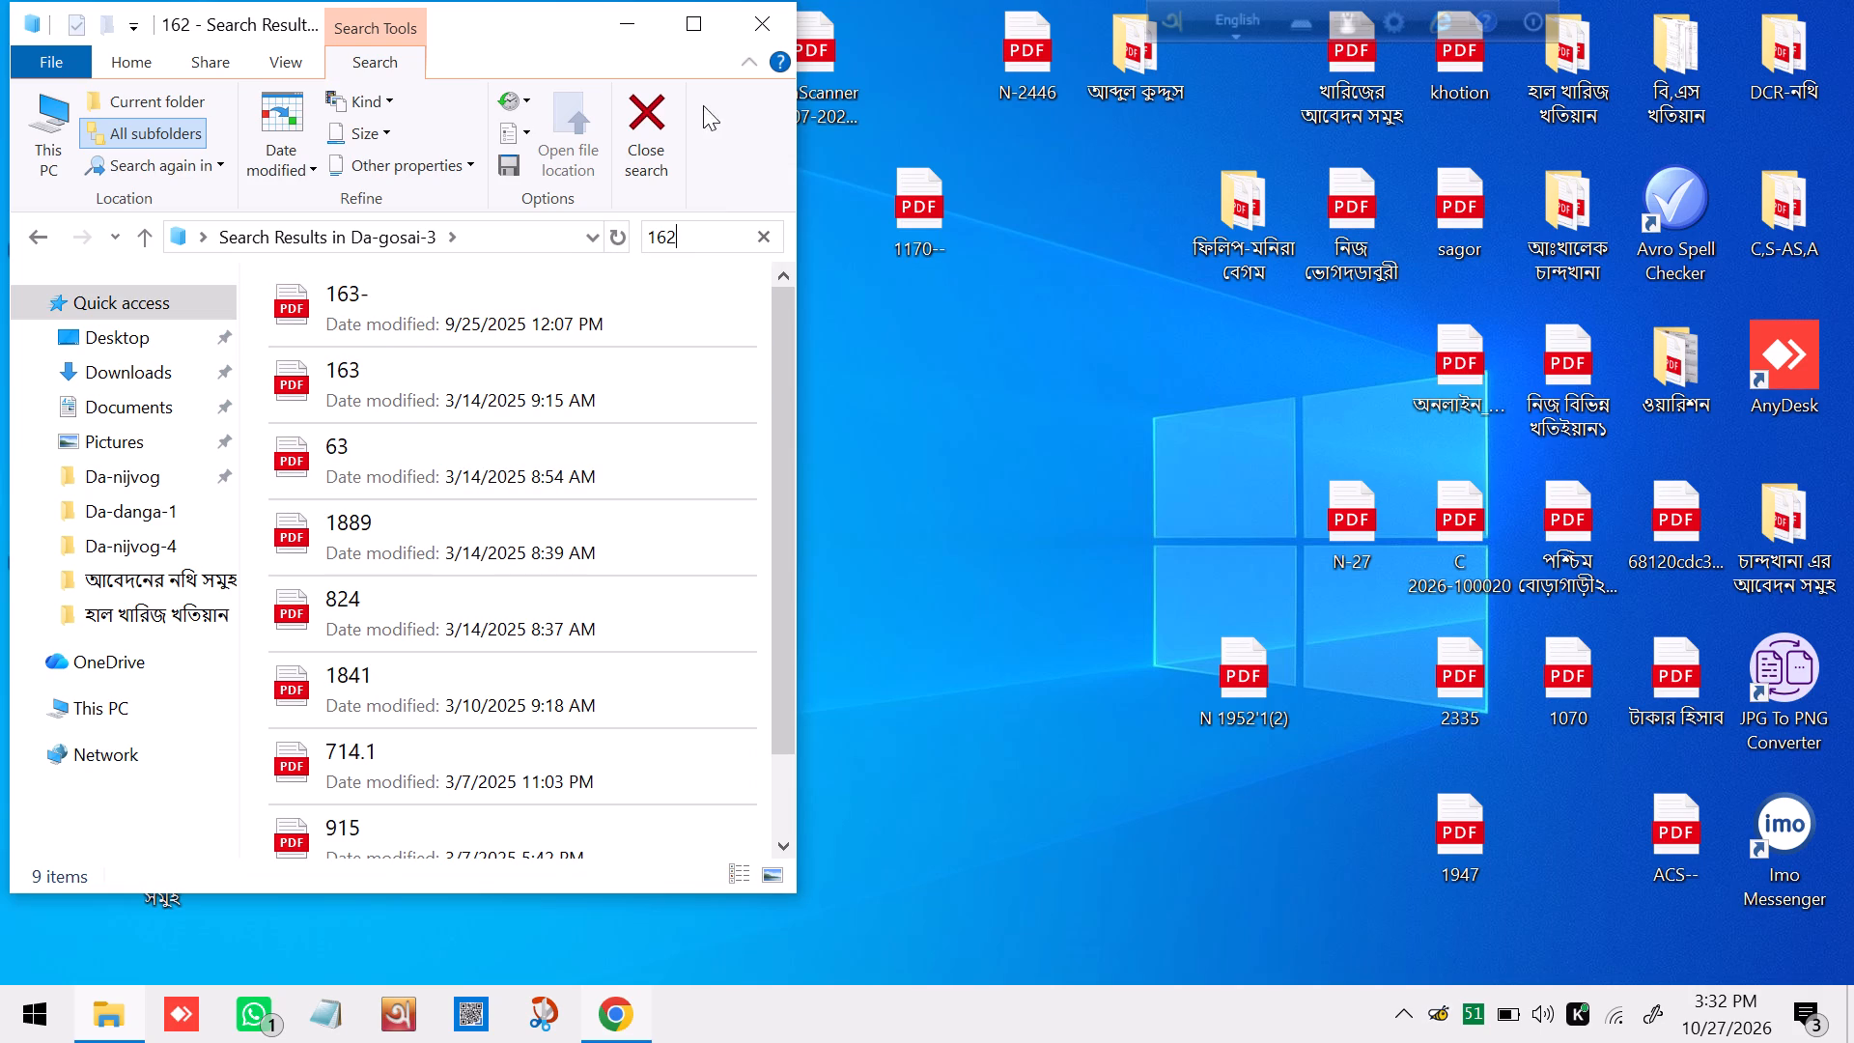
left_click(764, 25)
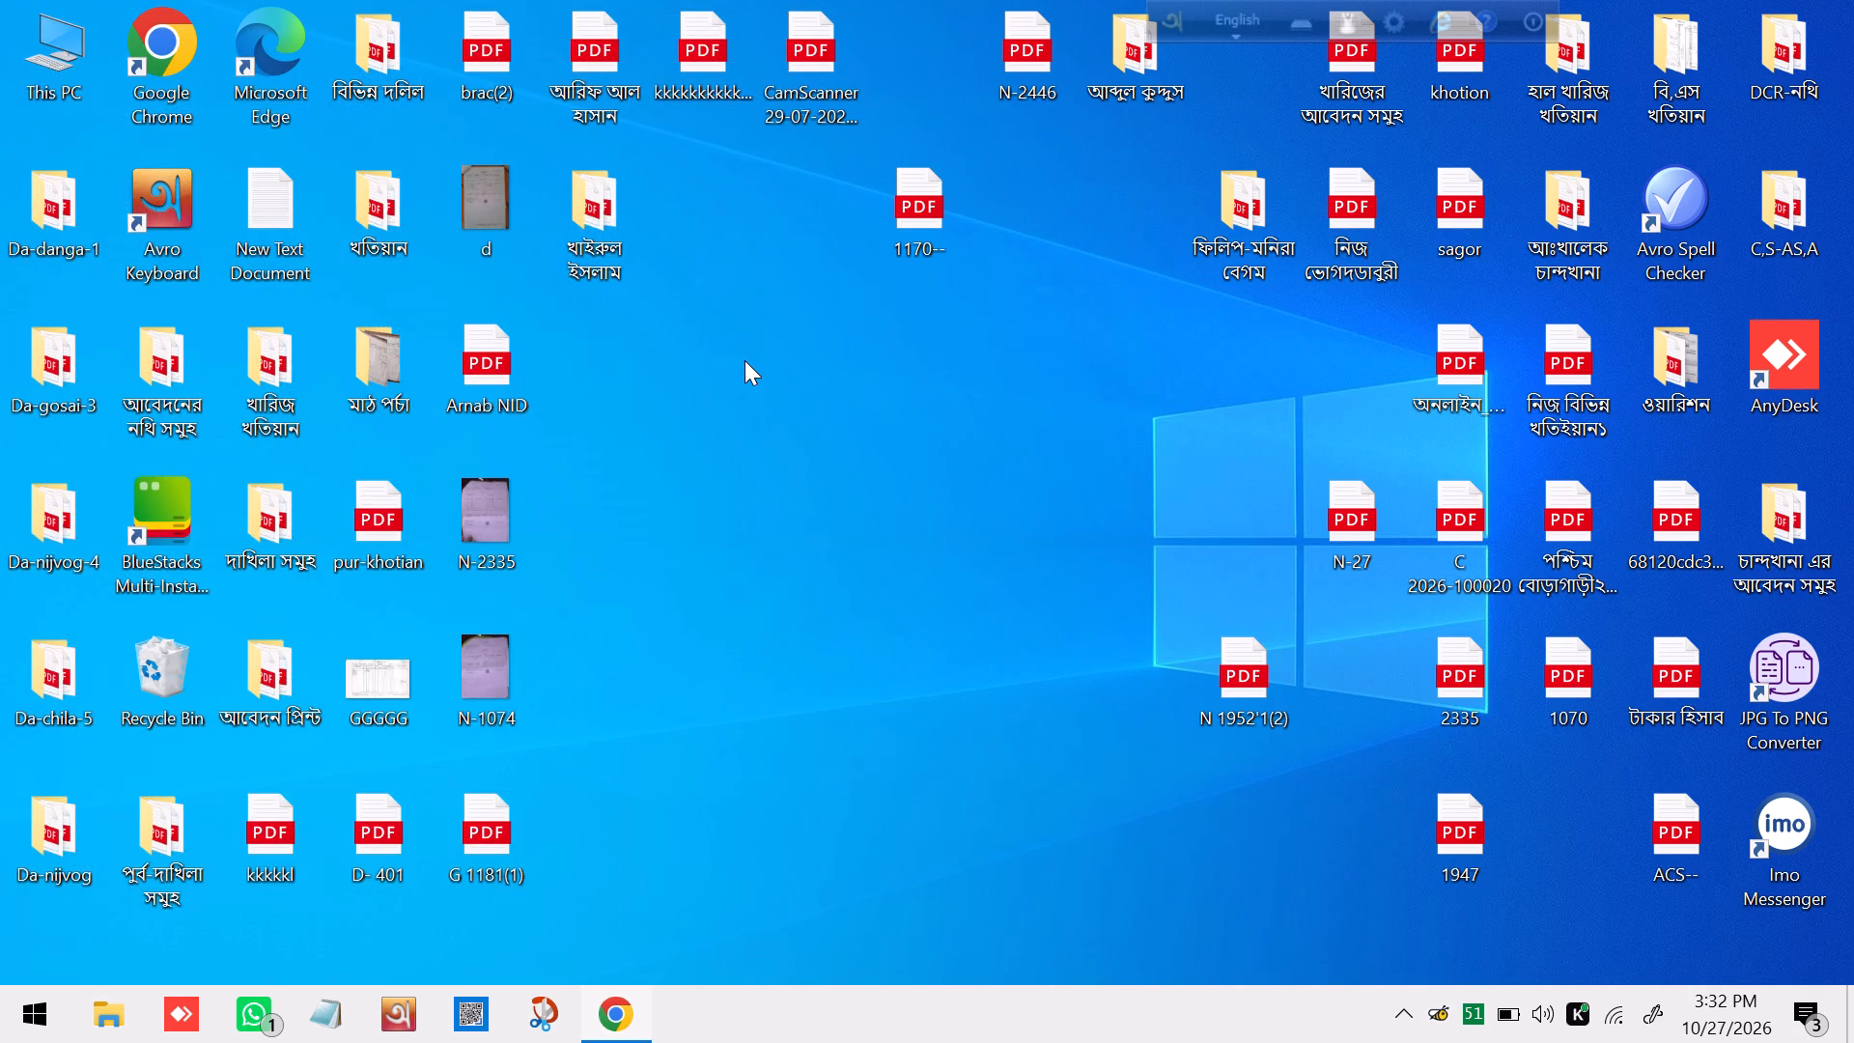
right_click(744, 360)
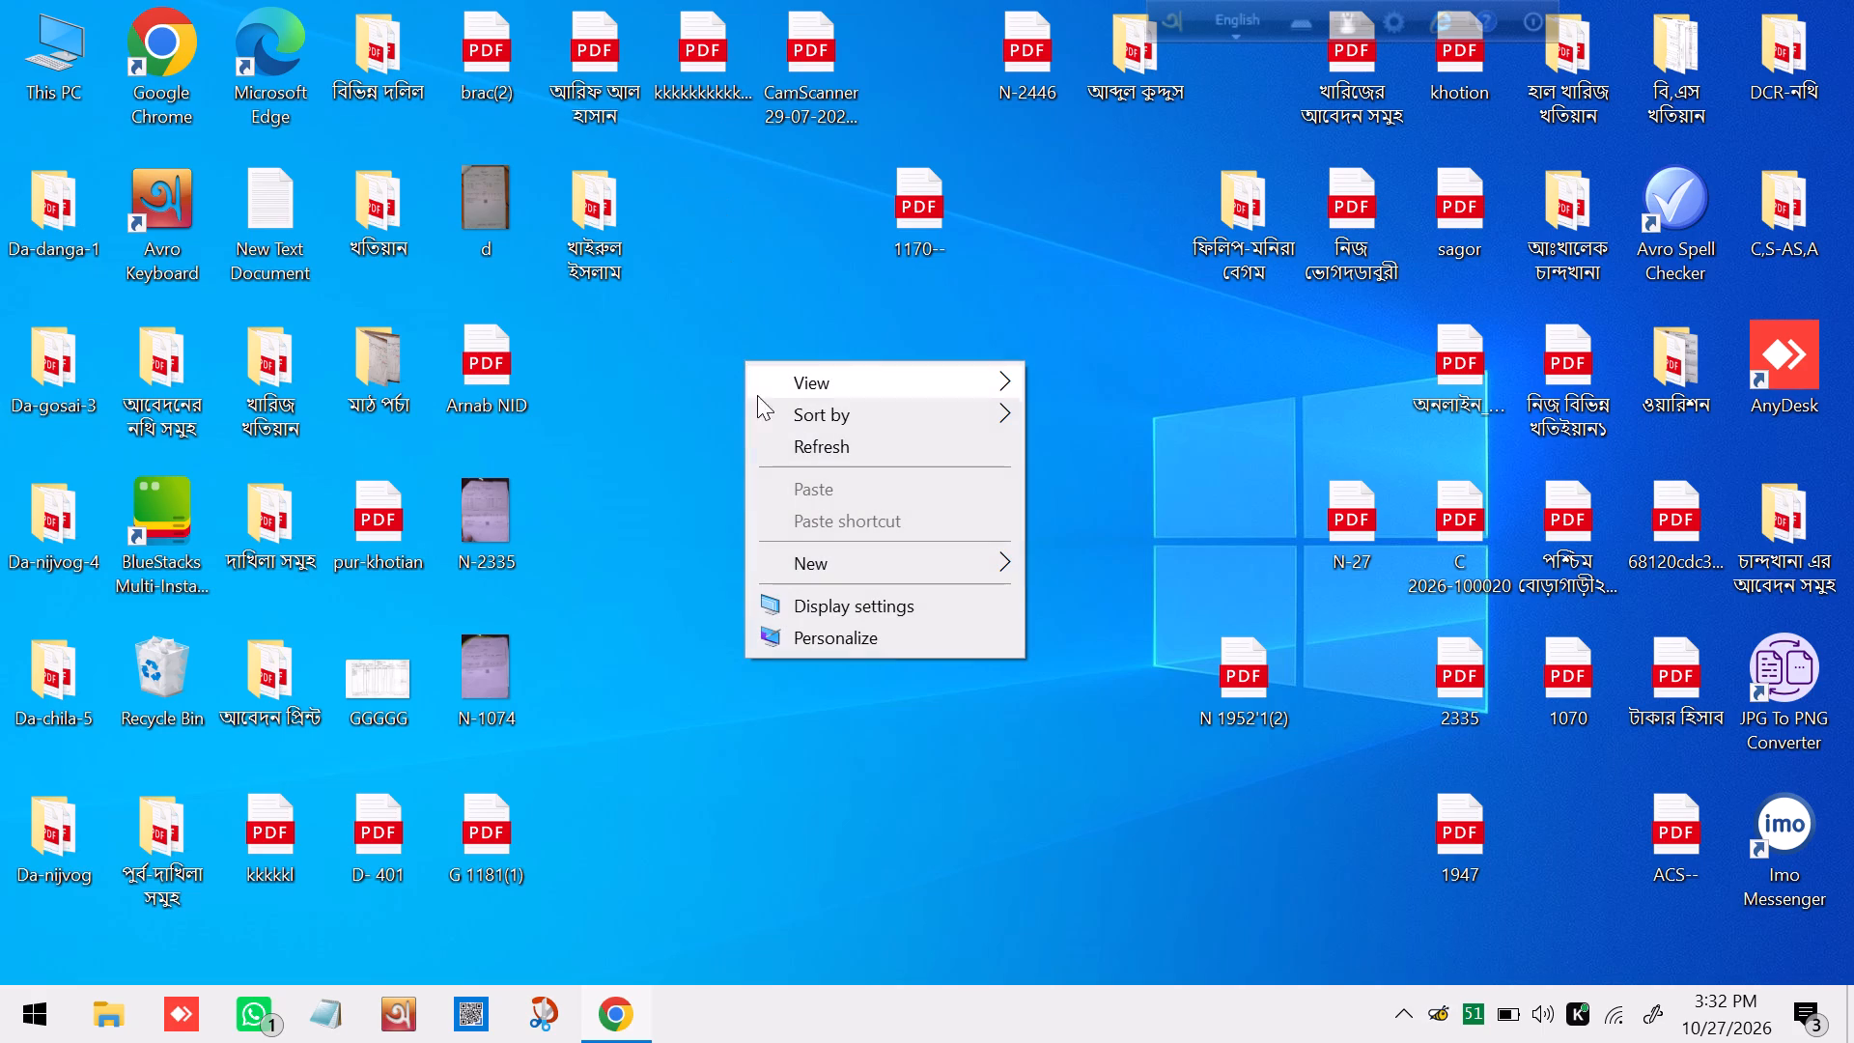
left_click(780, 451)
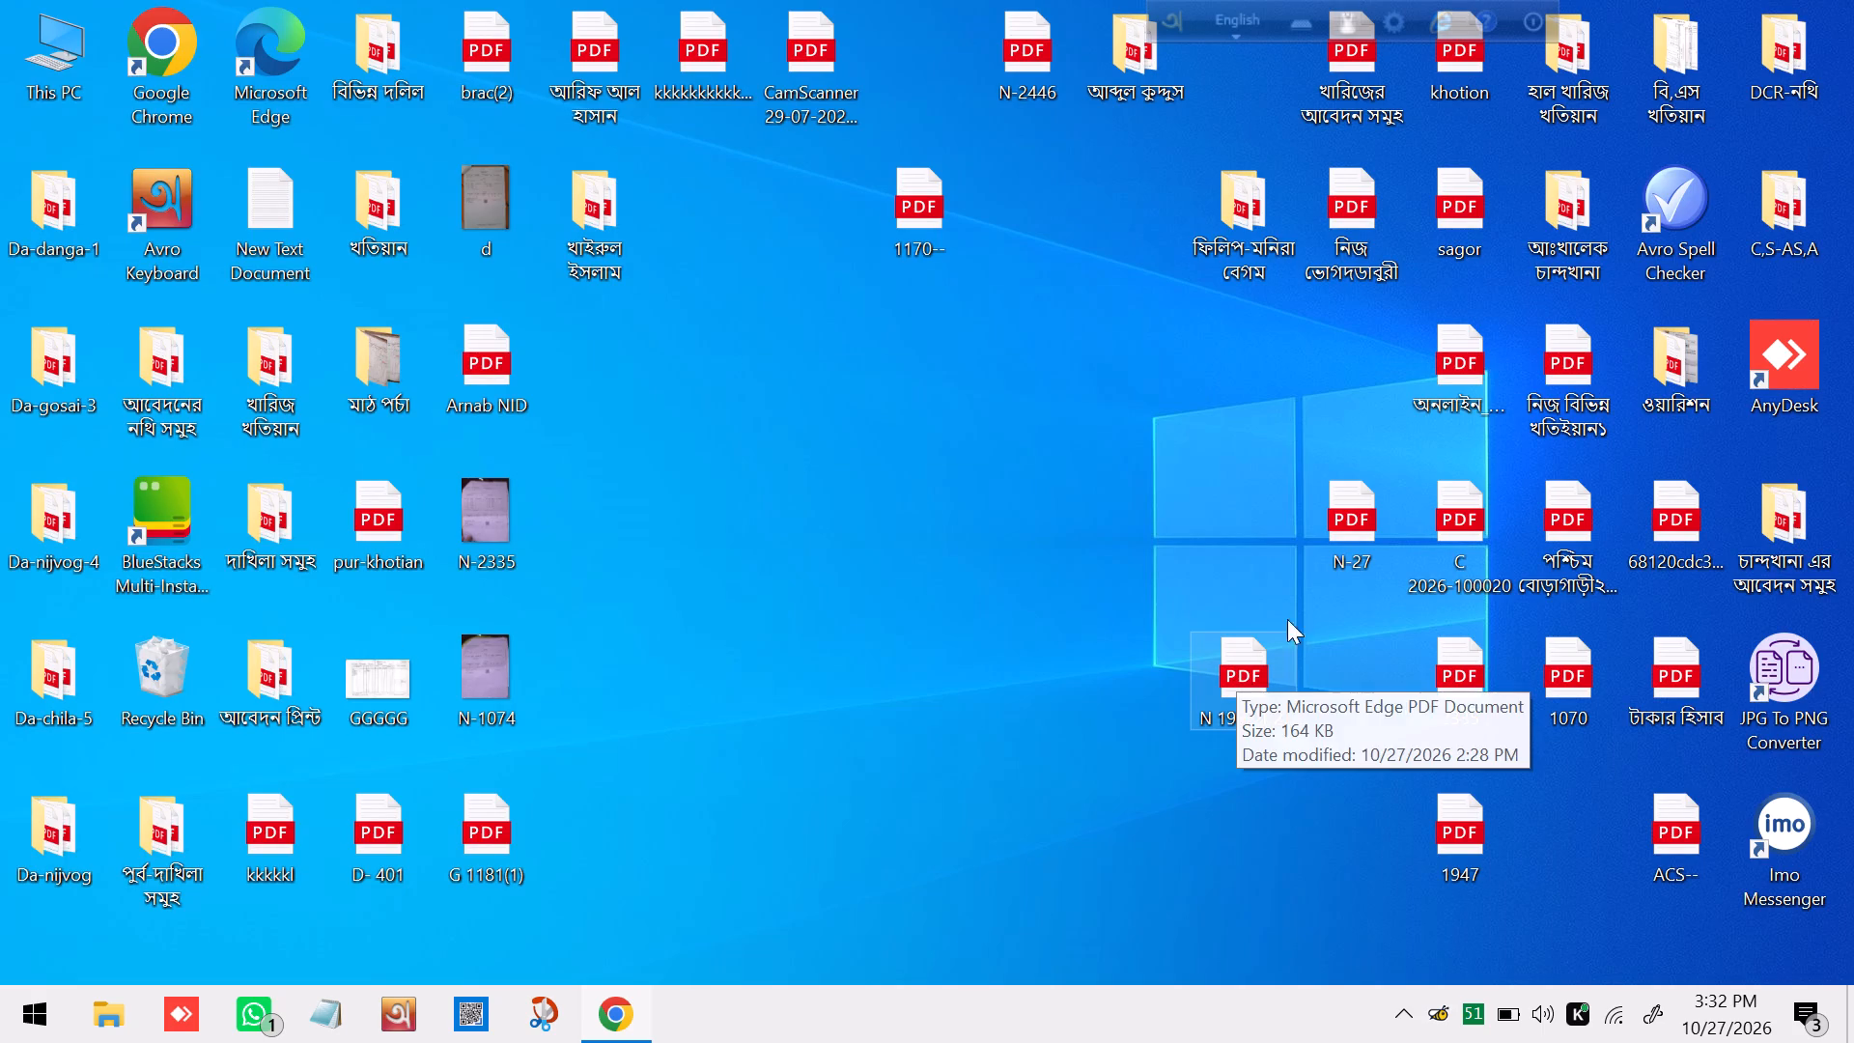
Open the desktop file N-27 to view the land tax receipt, and close it.
double_click(1346, 520)
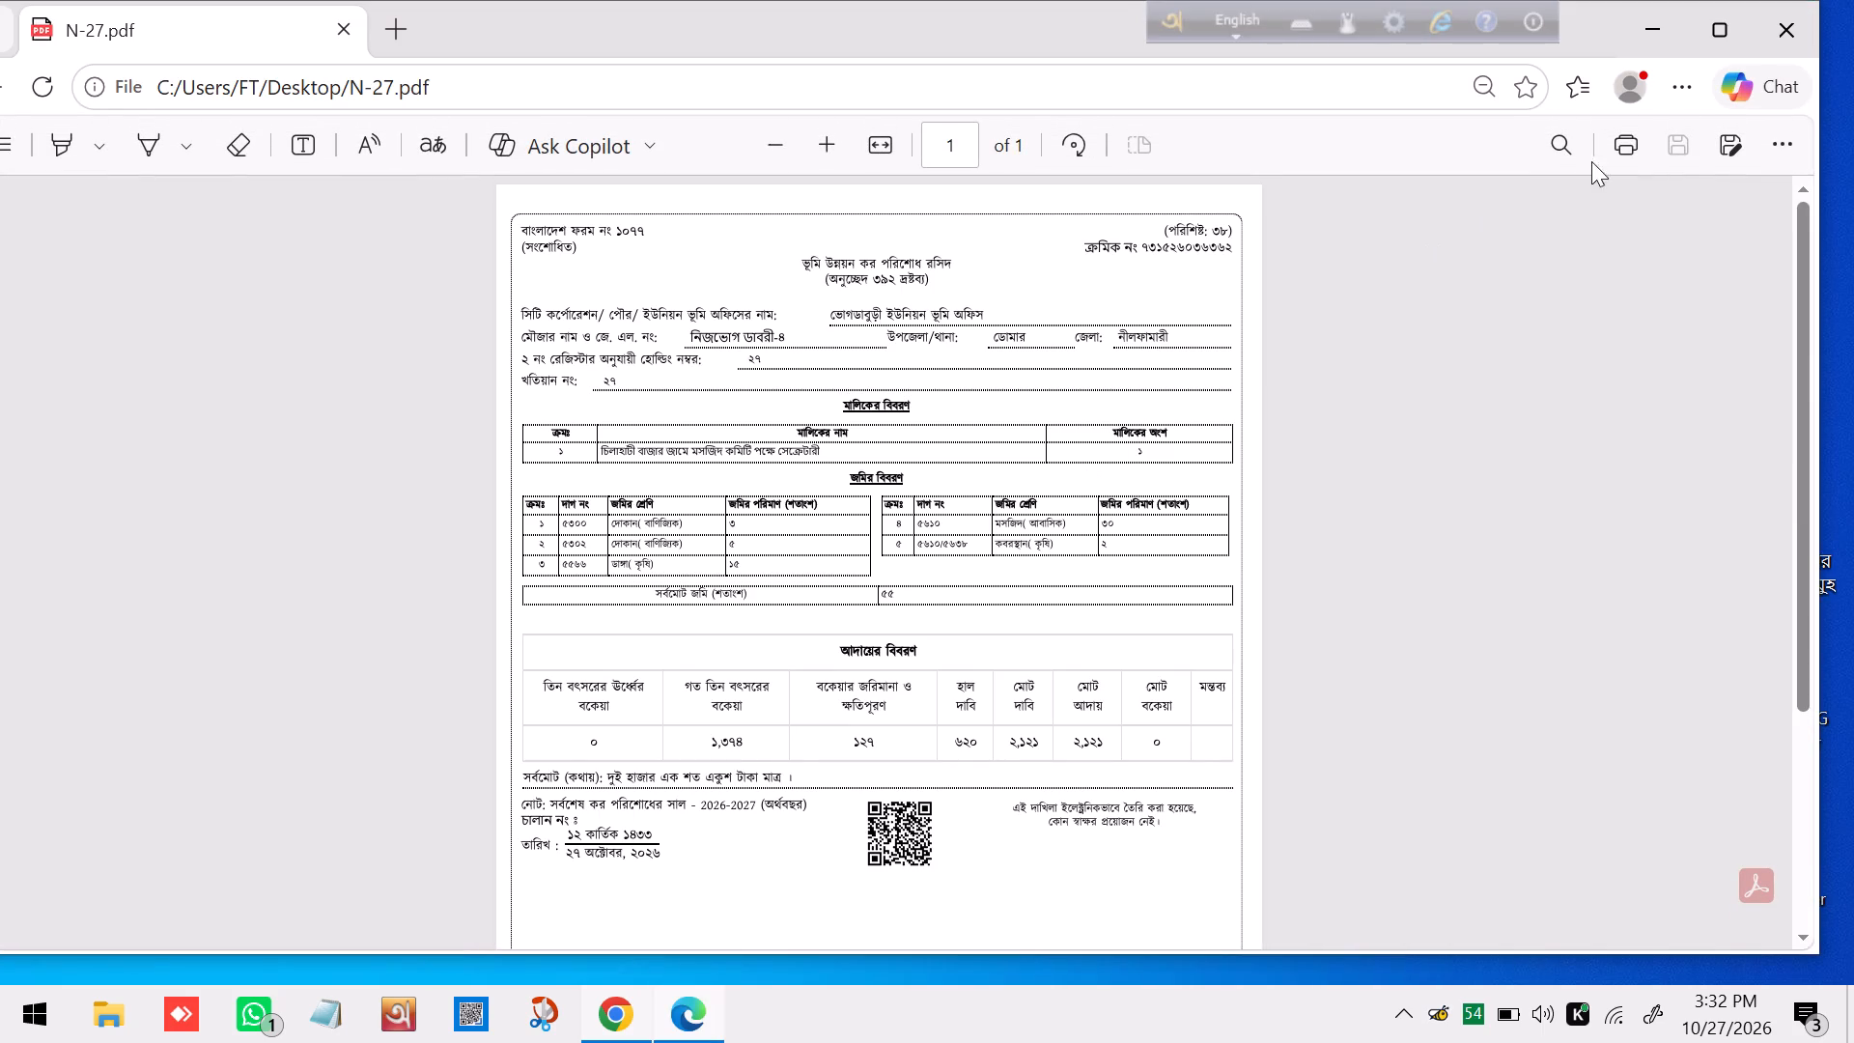
left_click(1774, 24)
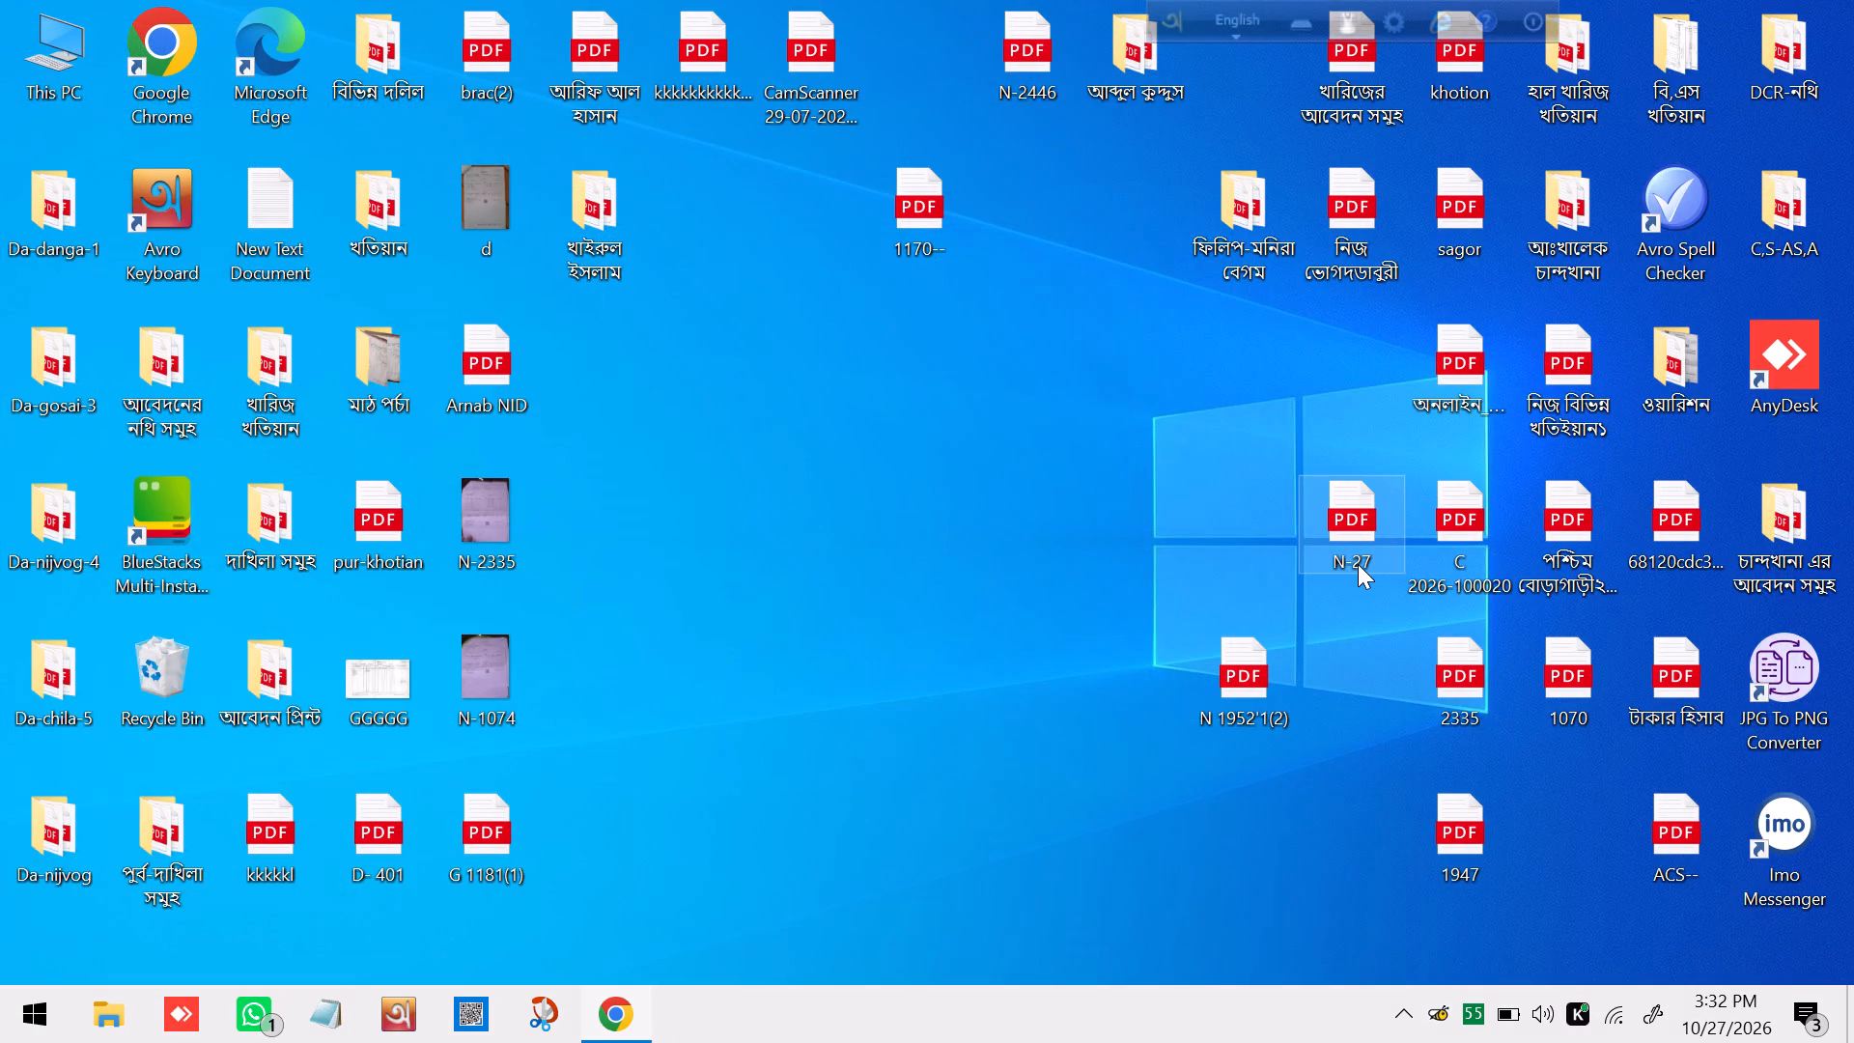
Rename the desktop PDF N-27 as 27.
left_click(1358, 564)
left_click(1358, 564)
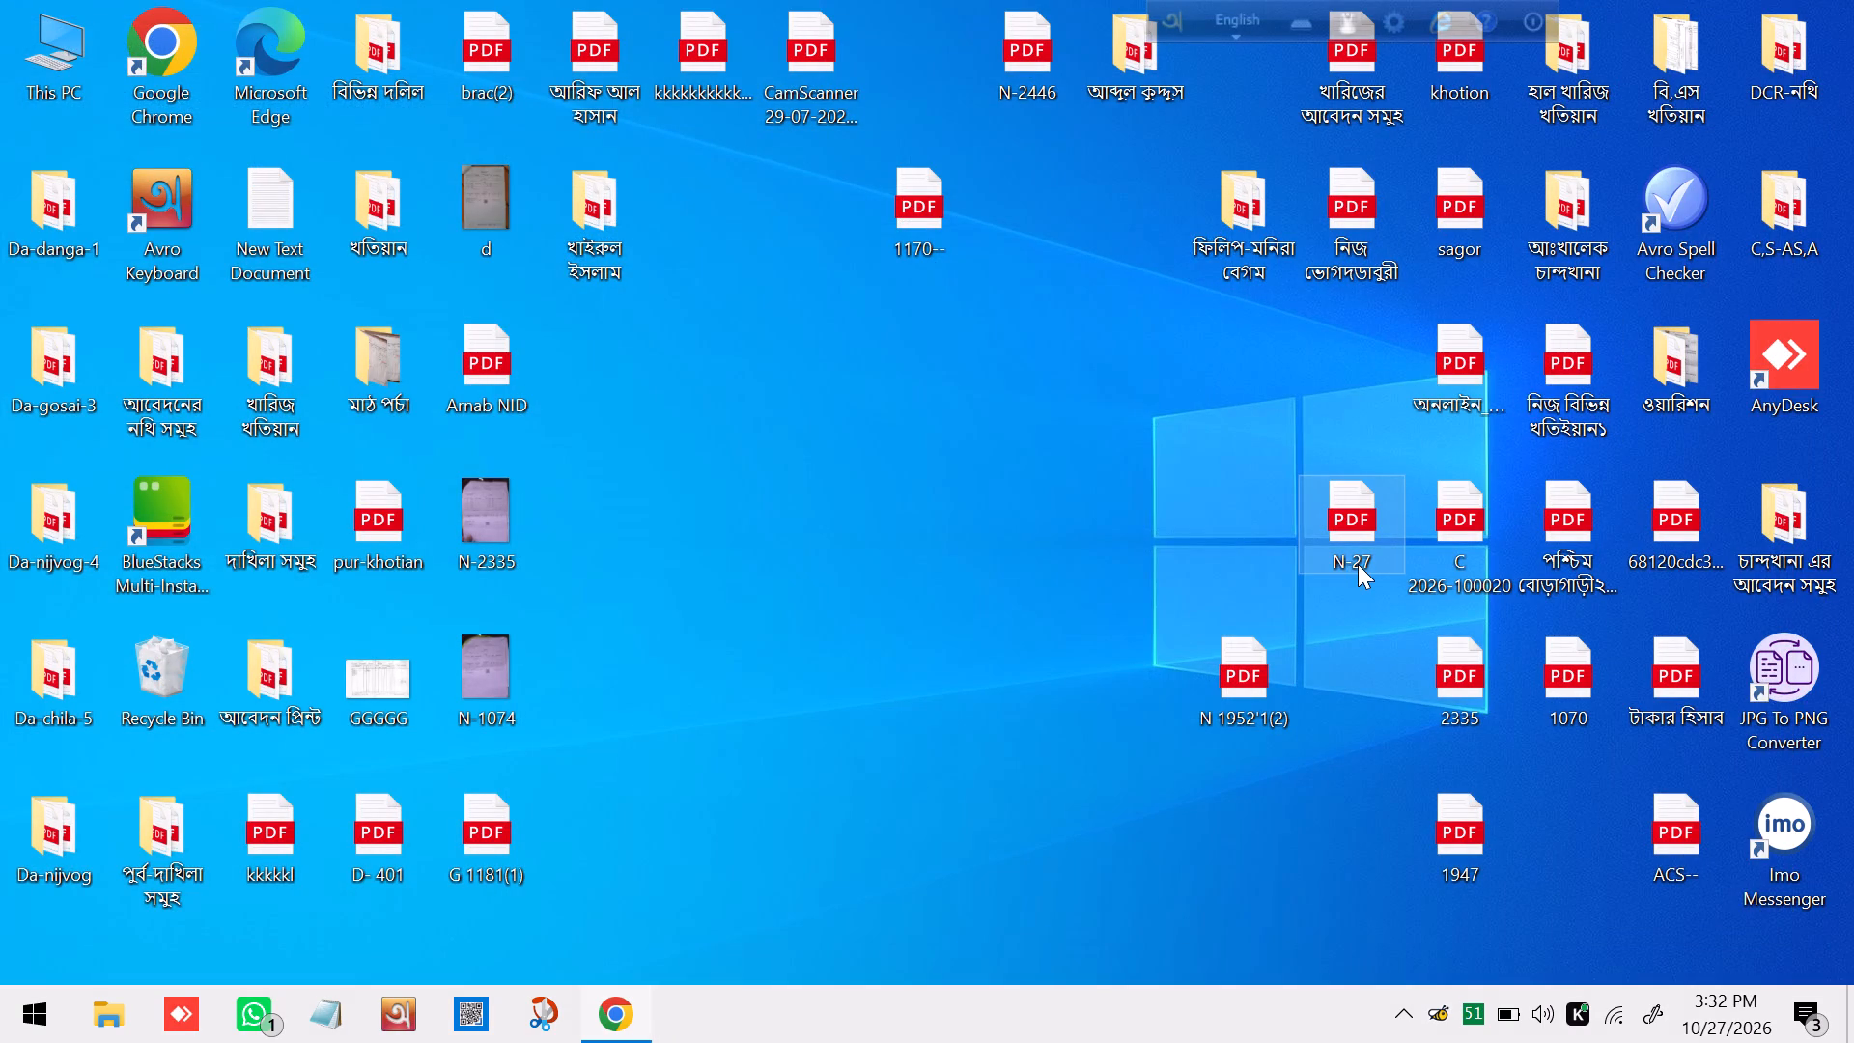
left_click(1352, 569)
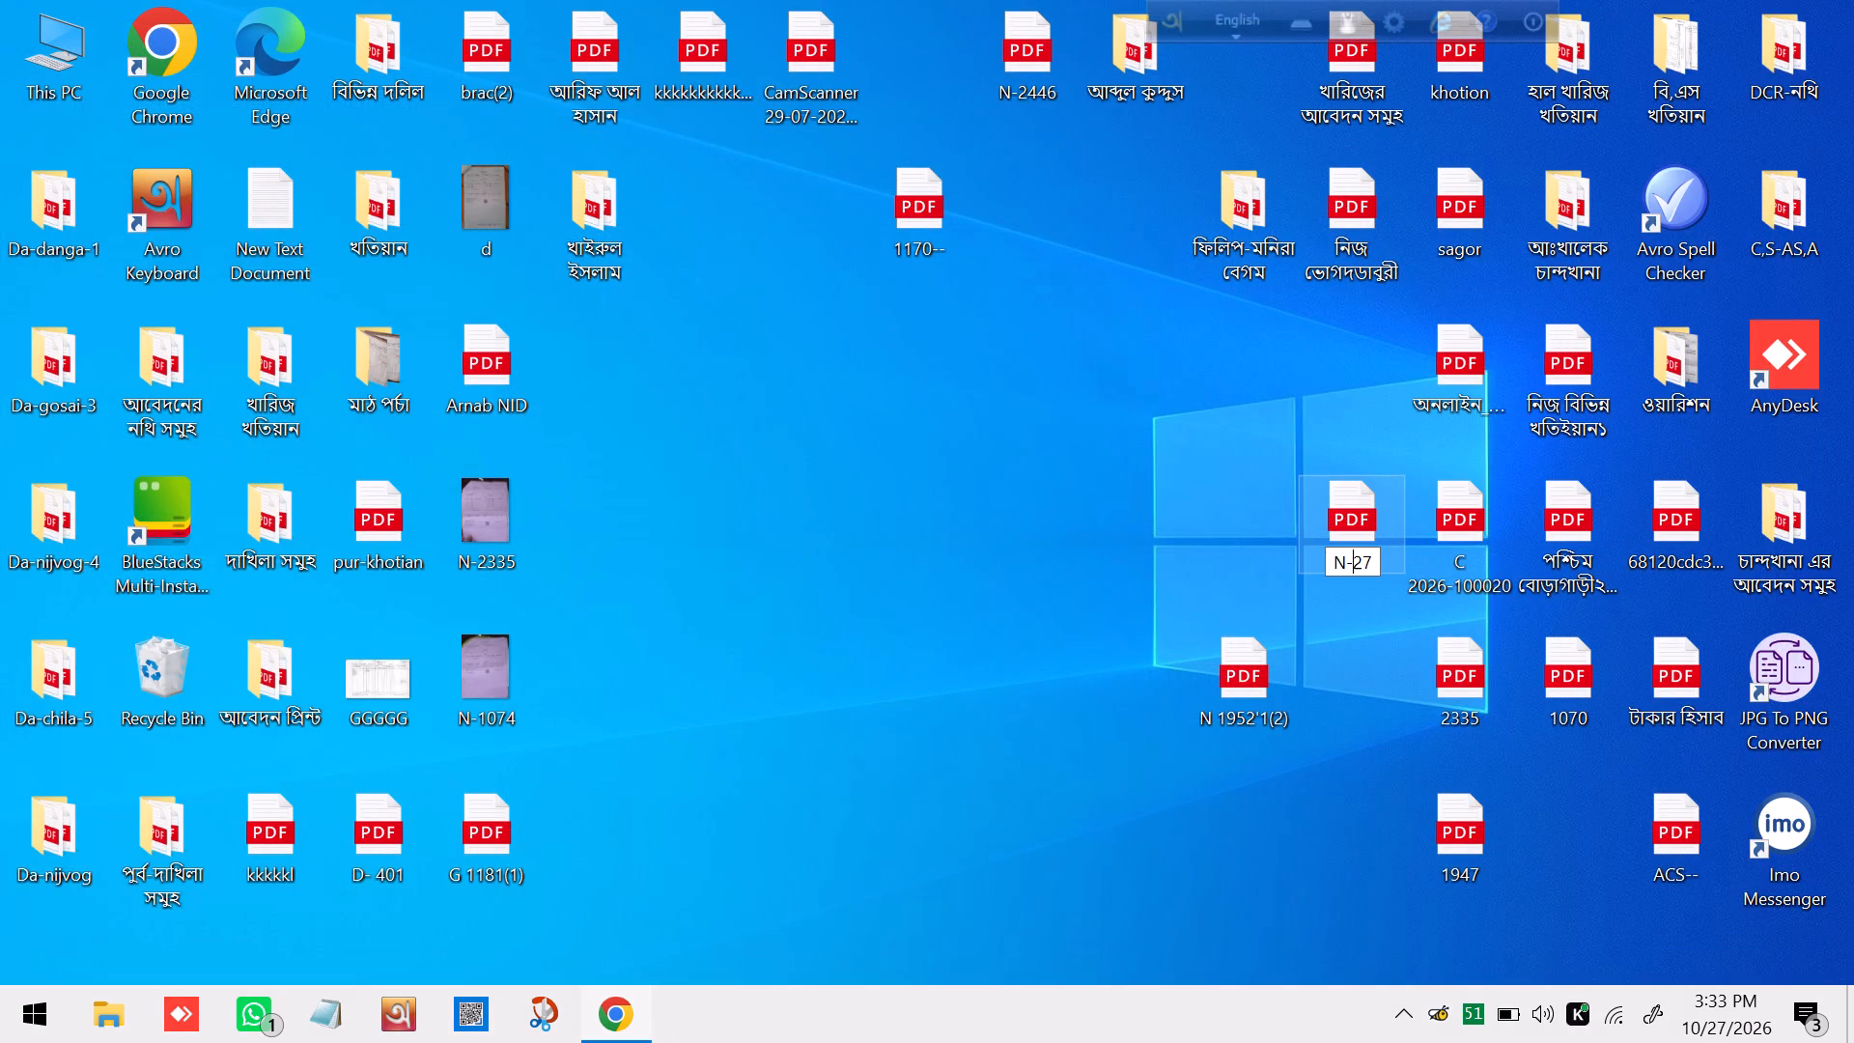
key("BackSpace")
key("BackSpace")
left_click(1093, 534)
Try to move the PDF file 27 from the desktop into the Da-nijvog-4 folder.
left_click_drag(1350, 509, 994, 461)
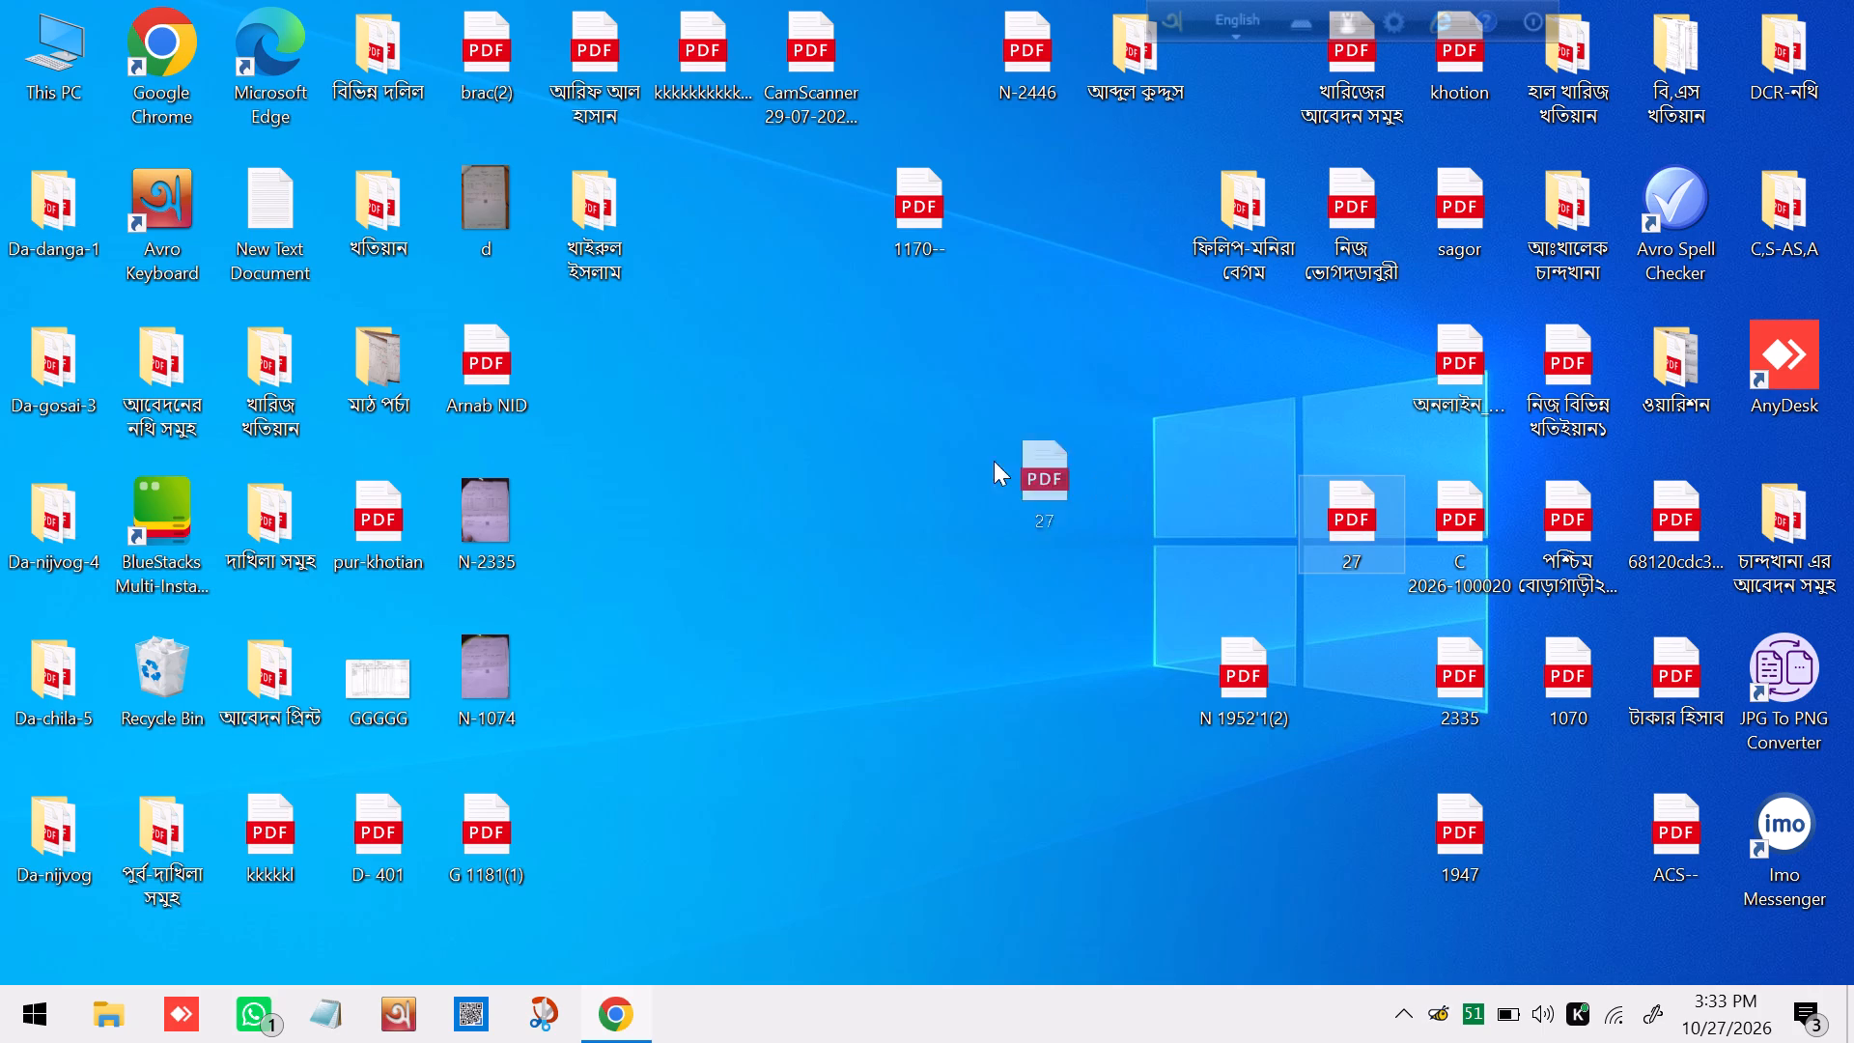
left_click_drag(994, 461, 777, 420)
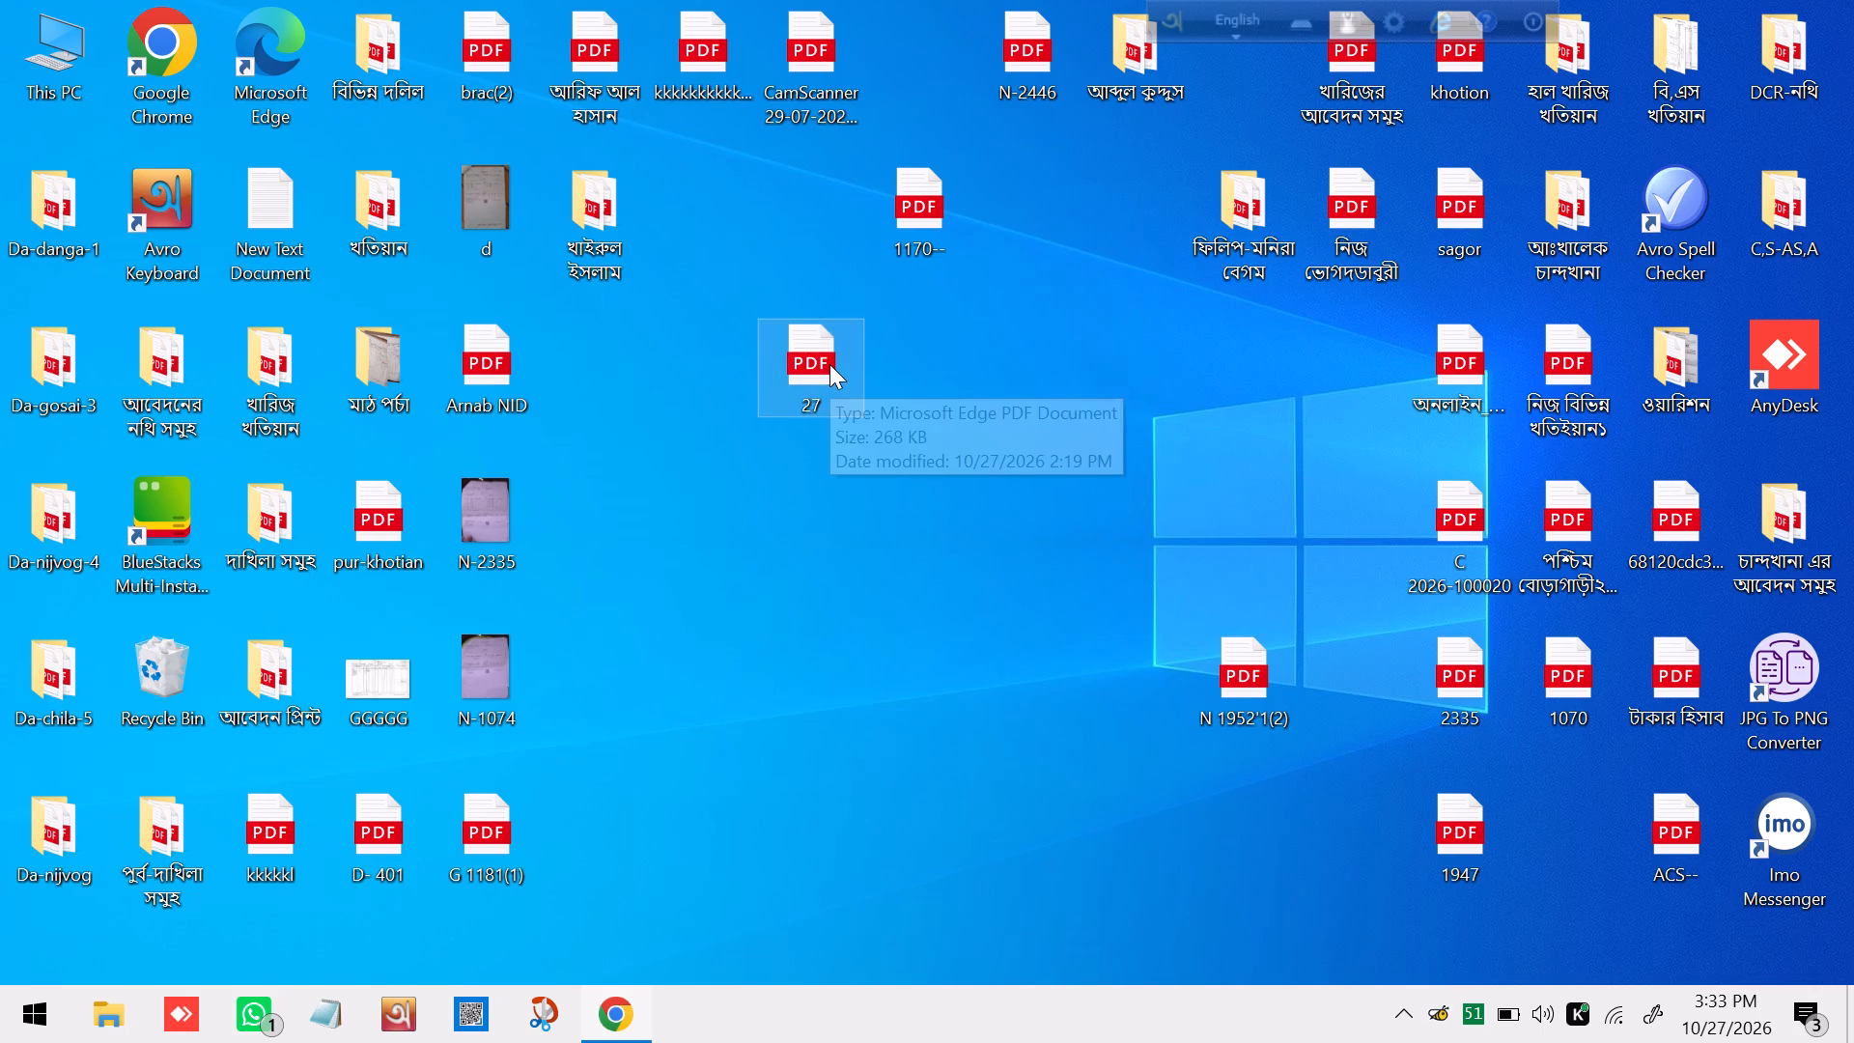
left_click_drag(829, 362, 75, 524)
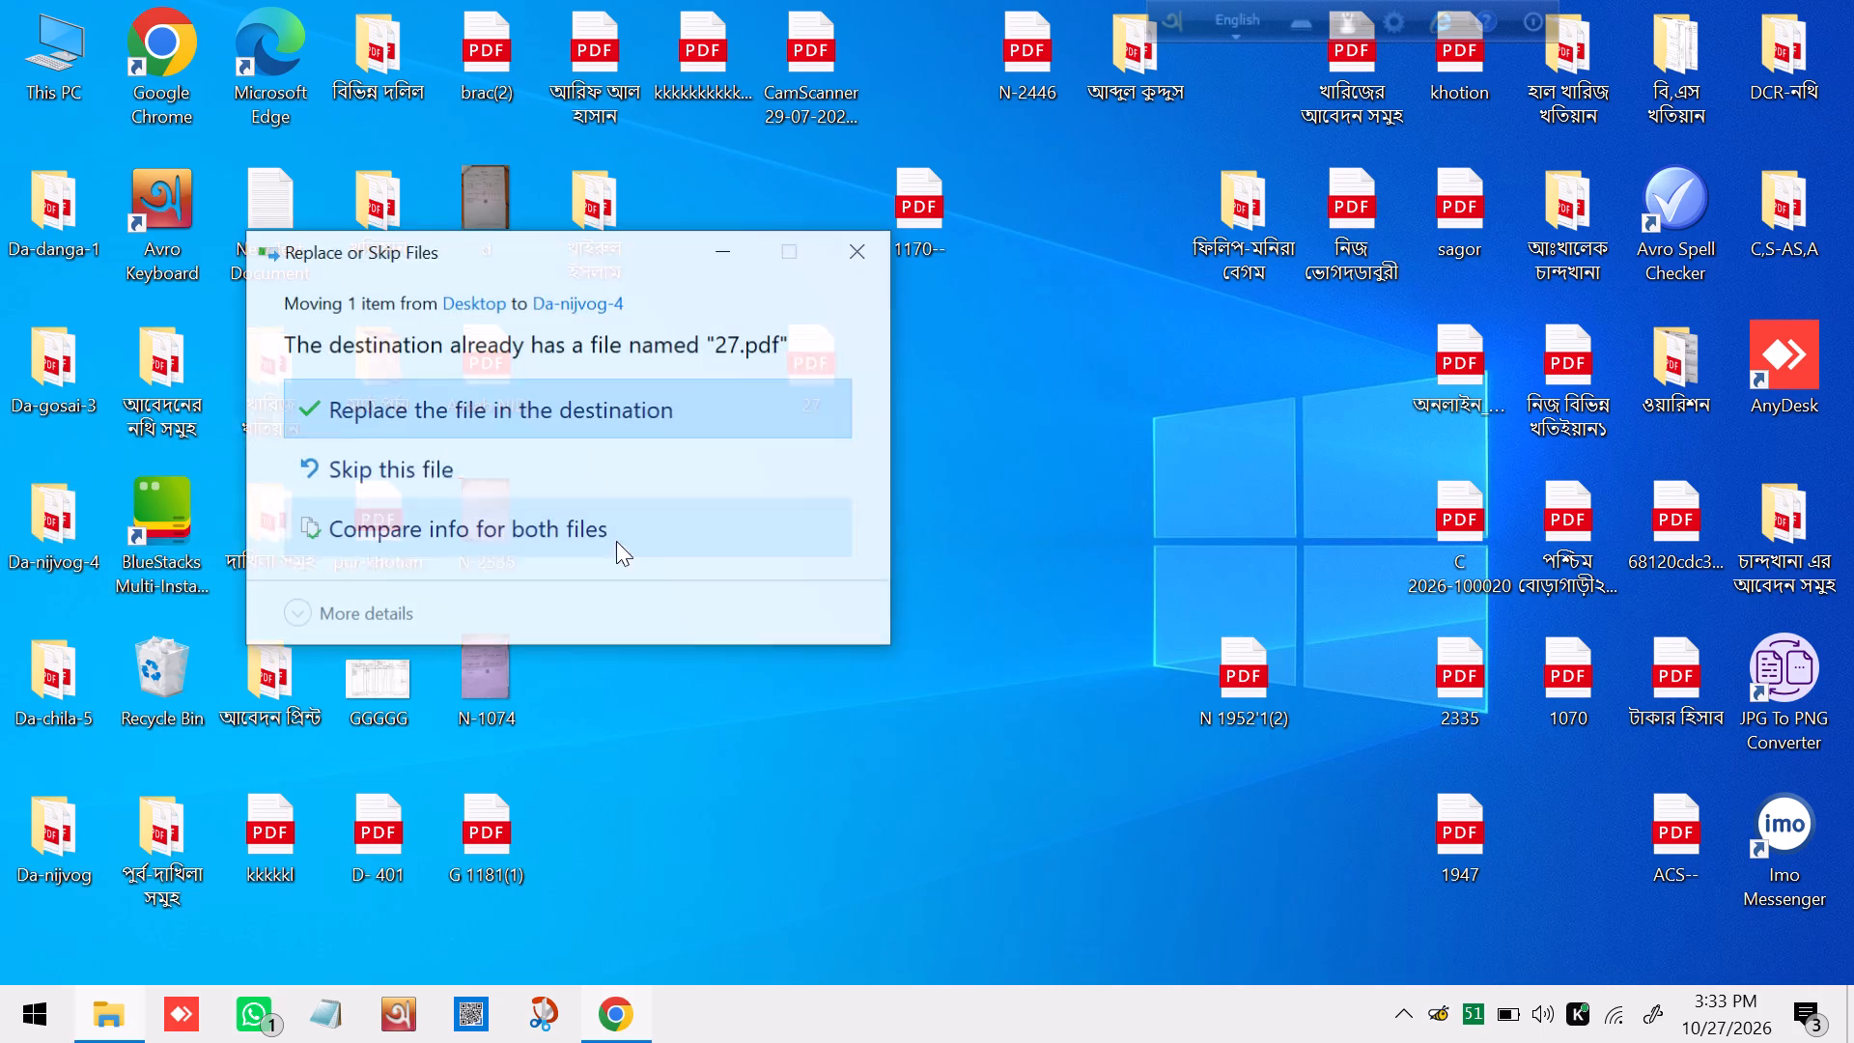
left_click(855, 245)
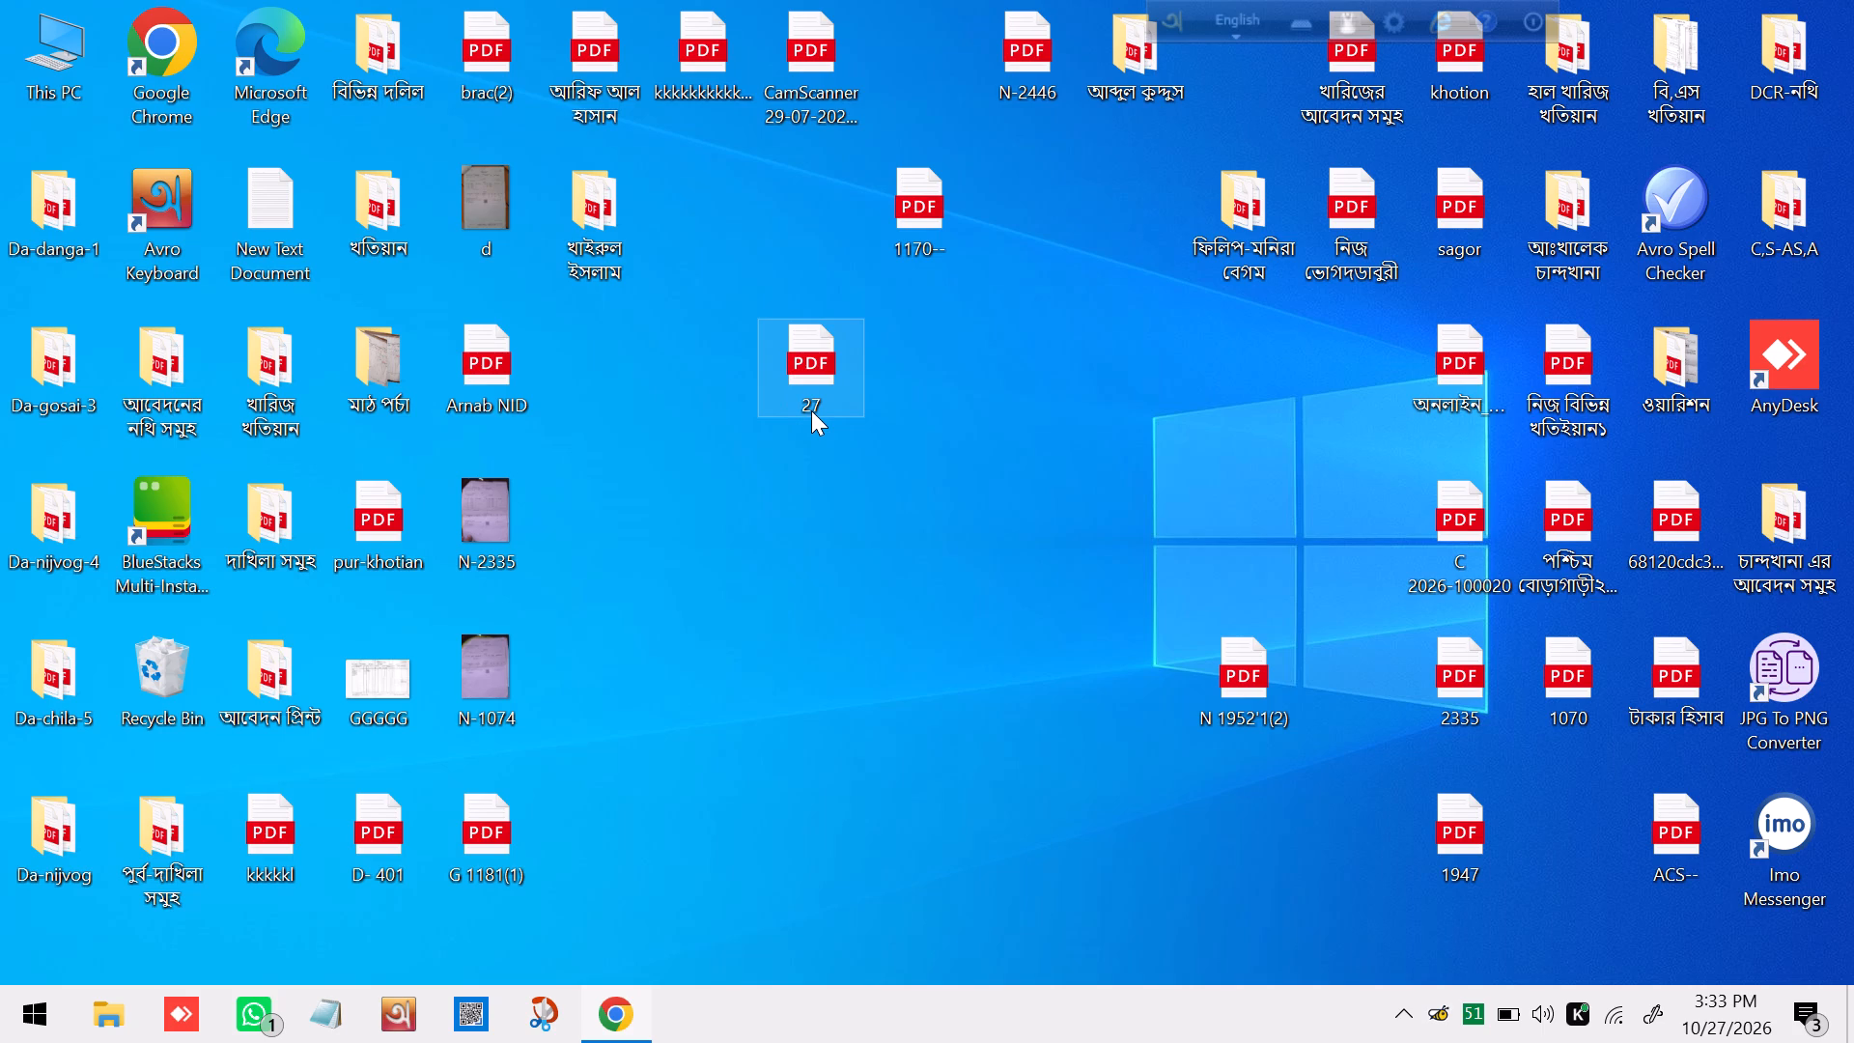
Rename the desktop PDF 27 as 27-.
left_click(811, 410)
left_click(811, 410)
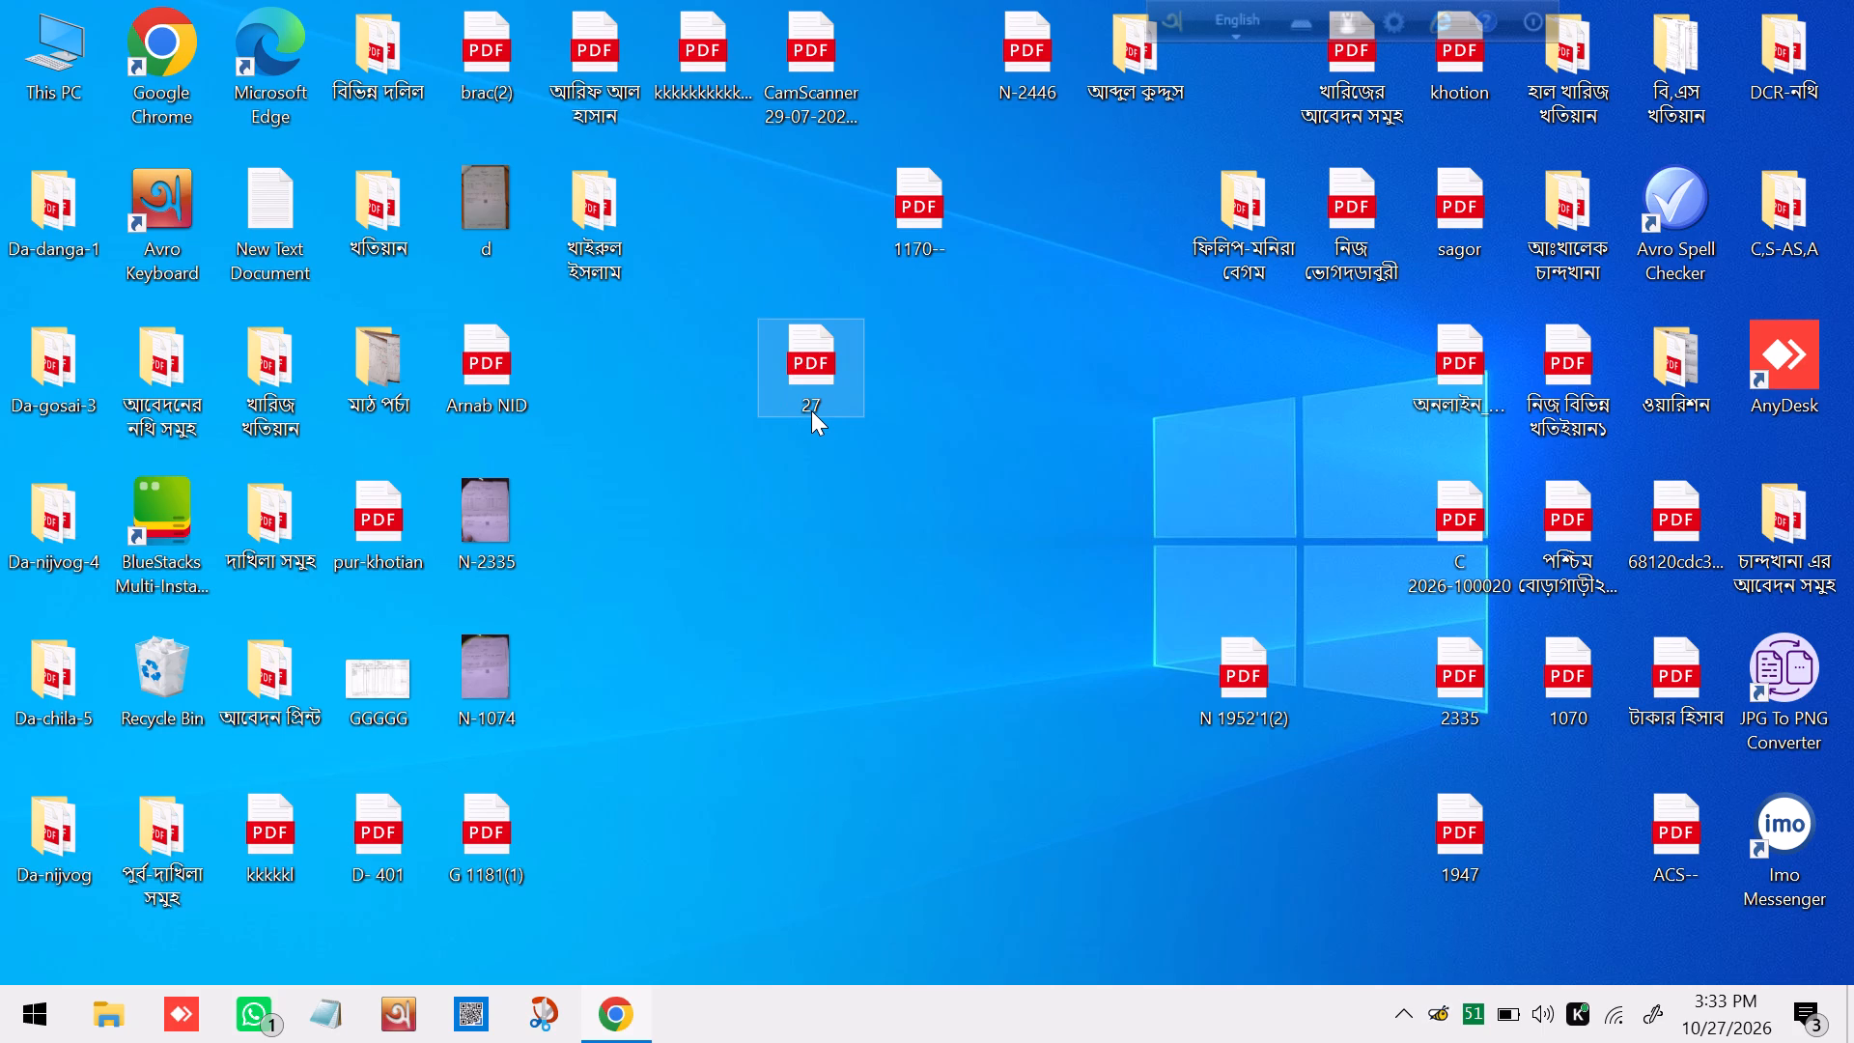
left_click(818, 405)
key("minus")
left_click(890, 409)
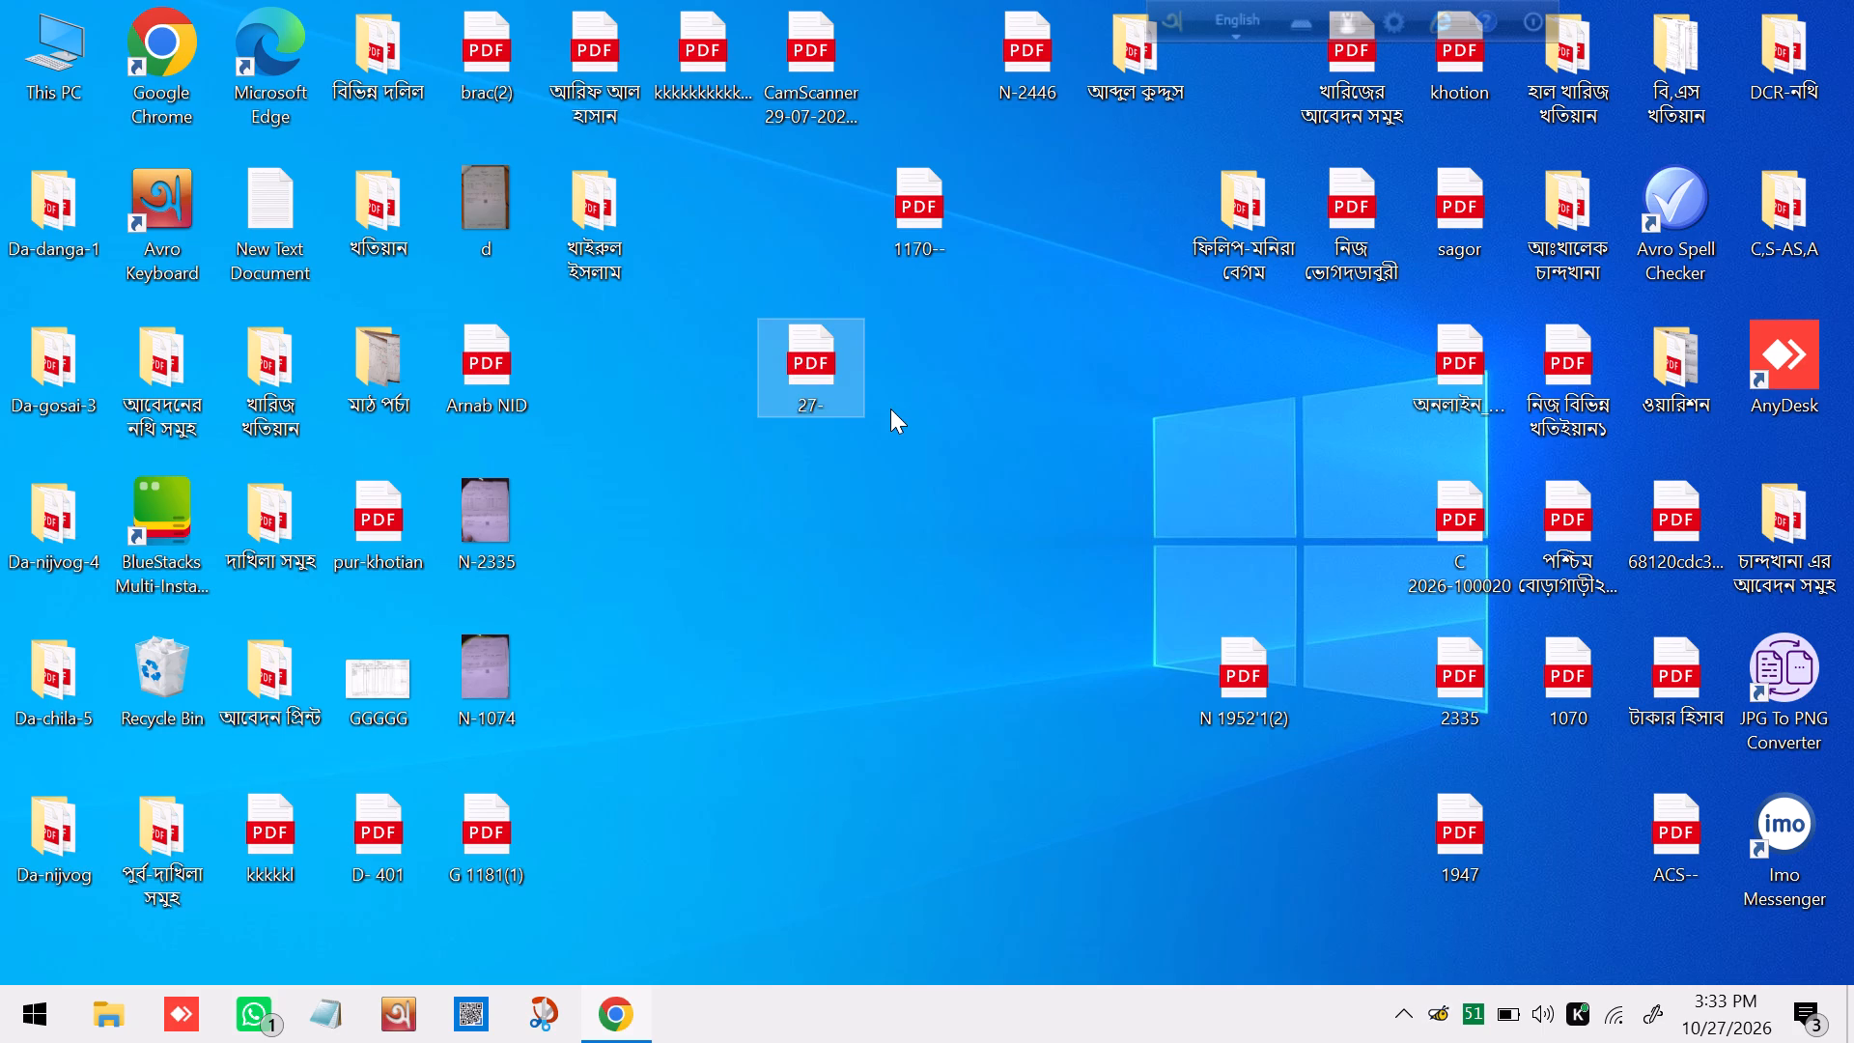
left_click(890, 409)
Move the PDF 27- from the desktop into the Da-nijvog-4 folder and refresh the desktop.
left_click_drag(822, 347, 71, 506)
right_click(809, 435)
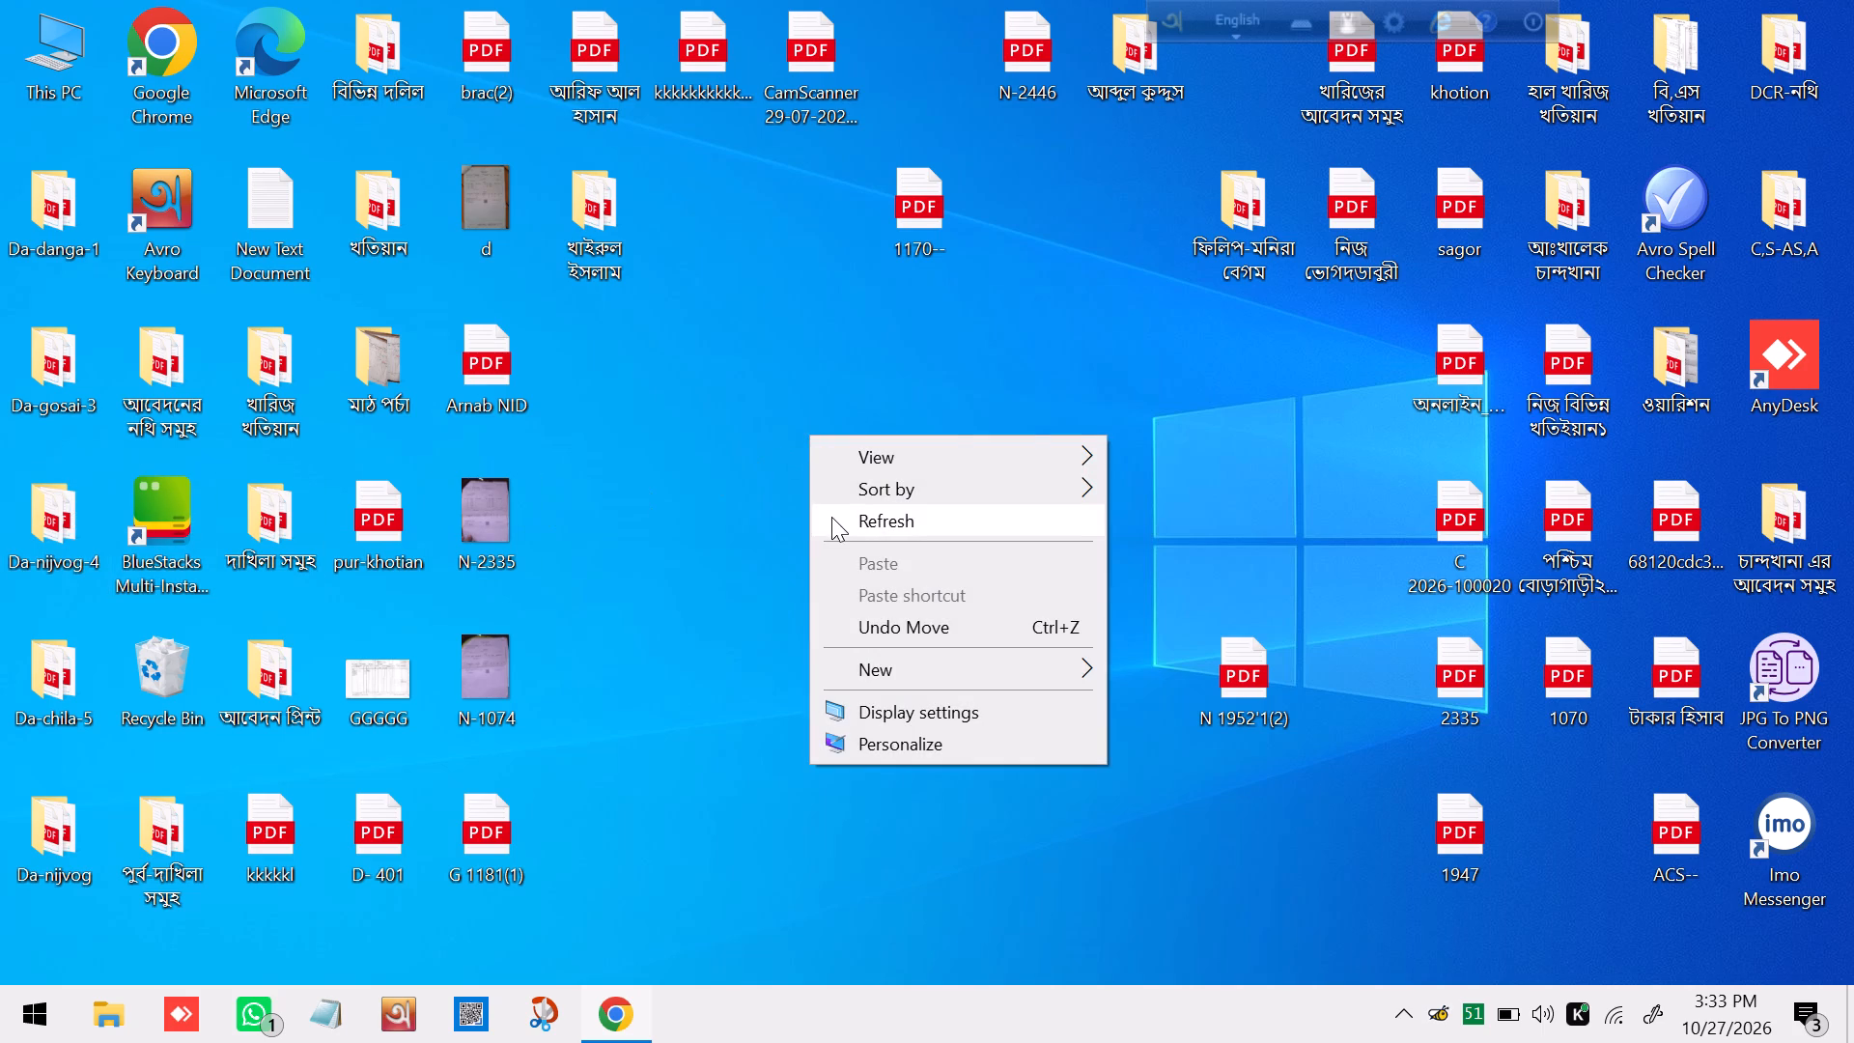
left_click(835, 524)
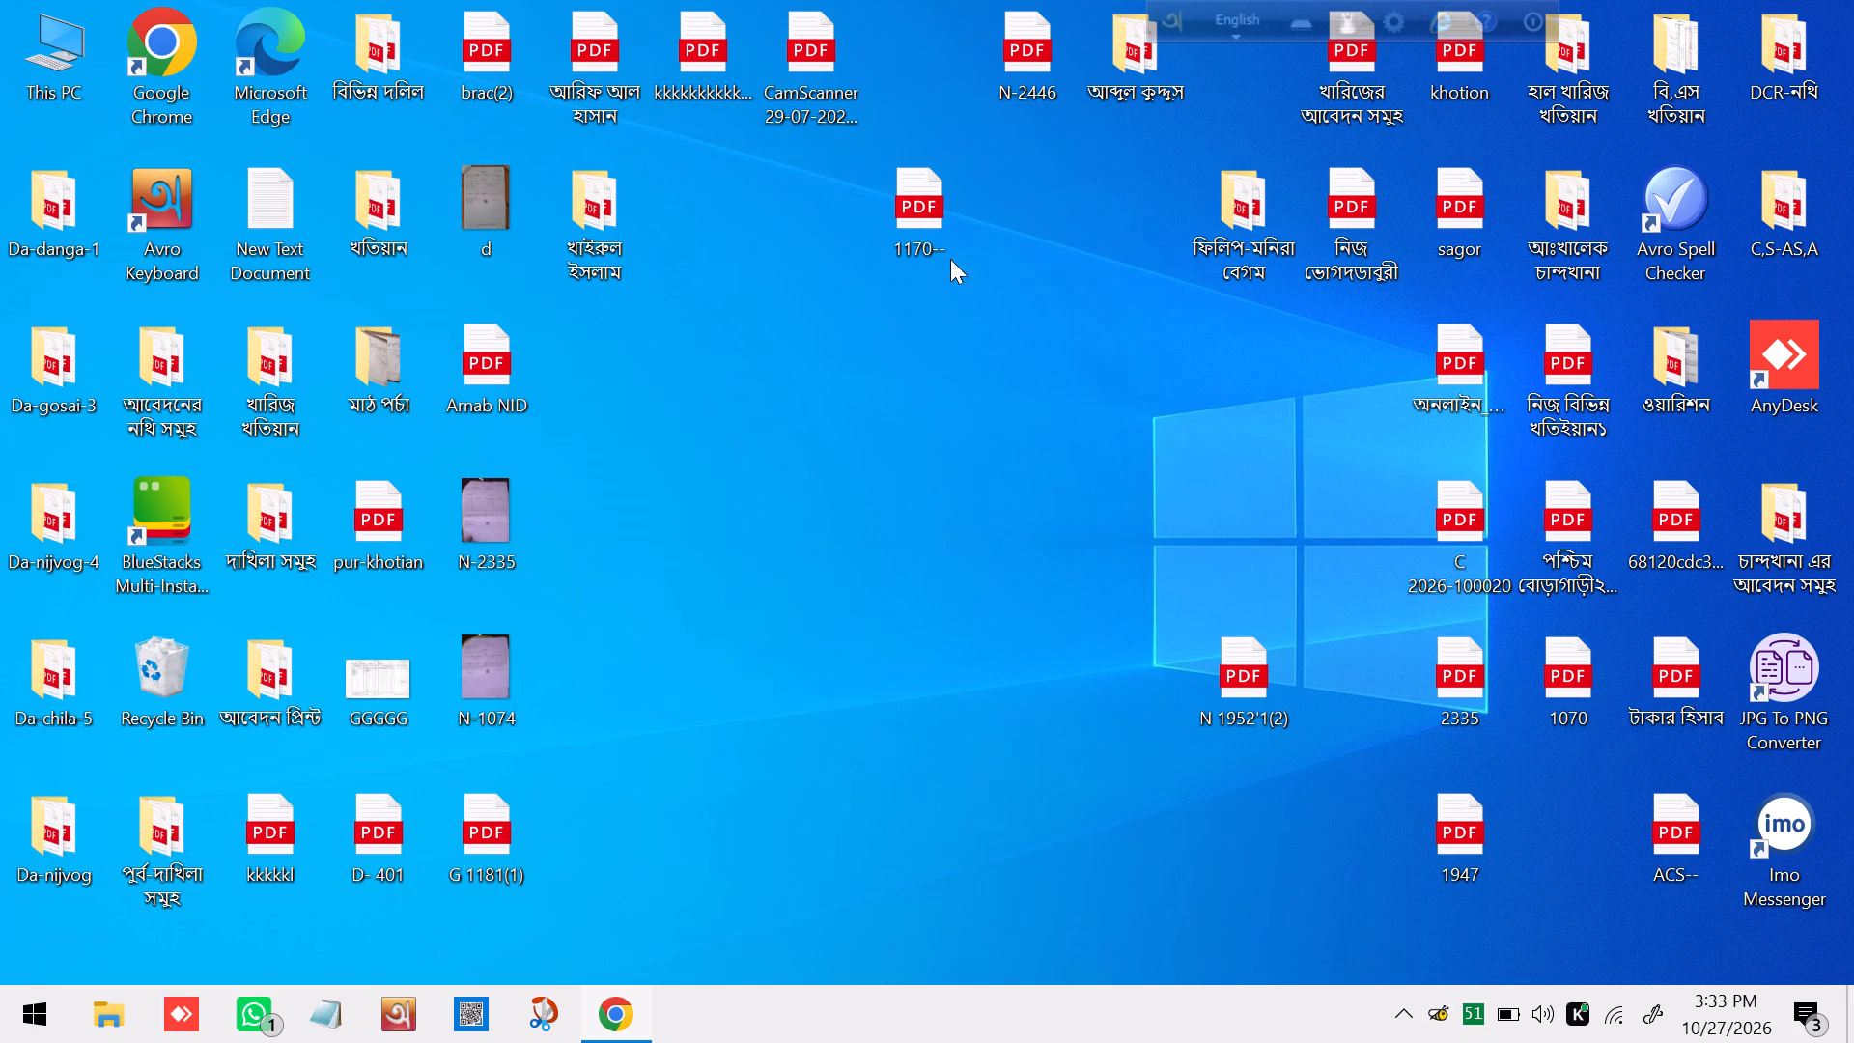
Open the desktop PDF 1170-- to view the land tax receipt through its last page, and close it.
double_click(933, 206)
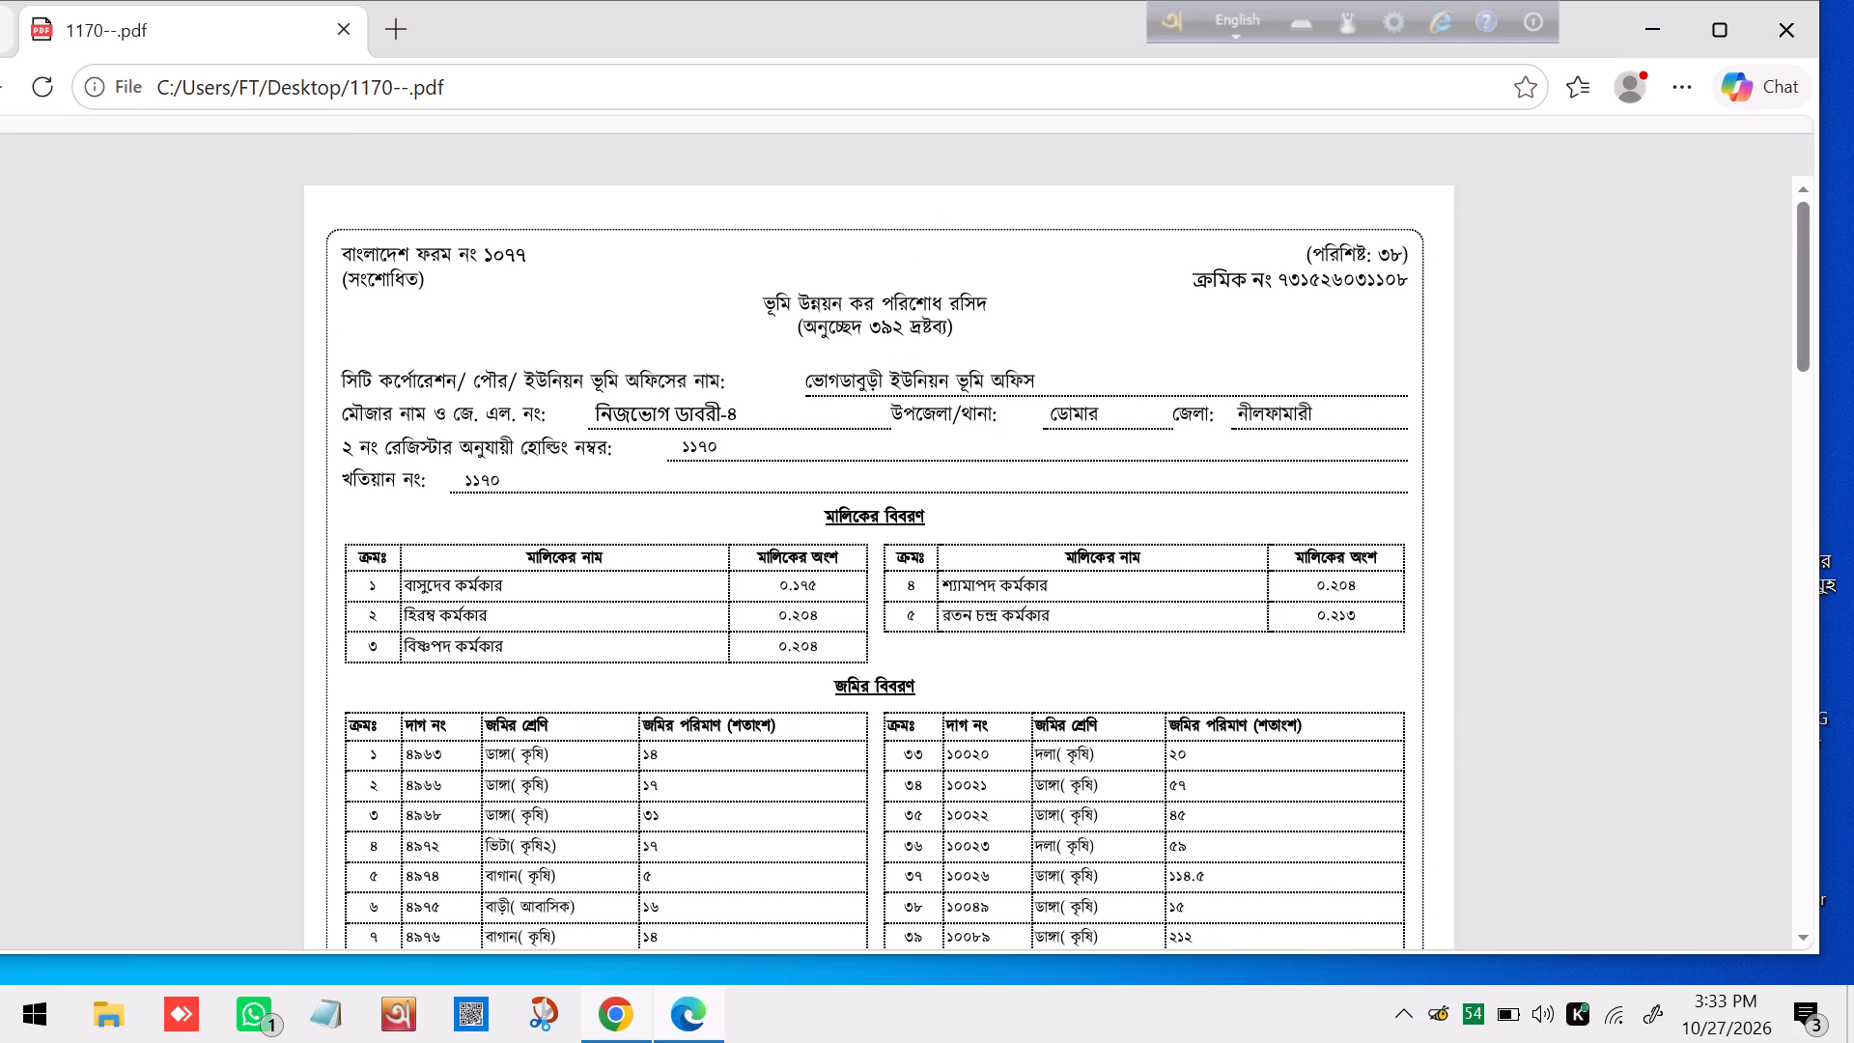
scroll(879, 395, "down", 12)
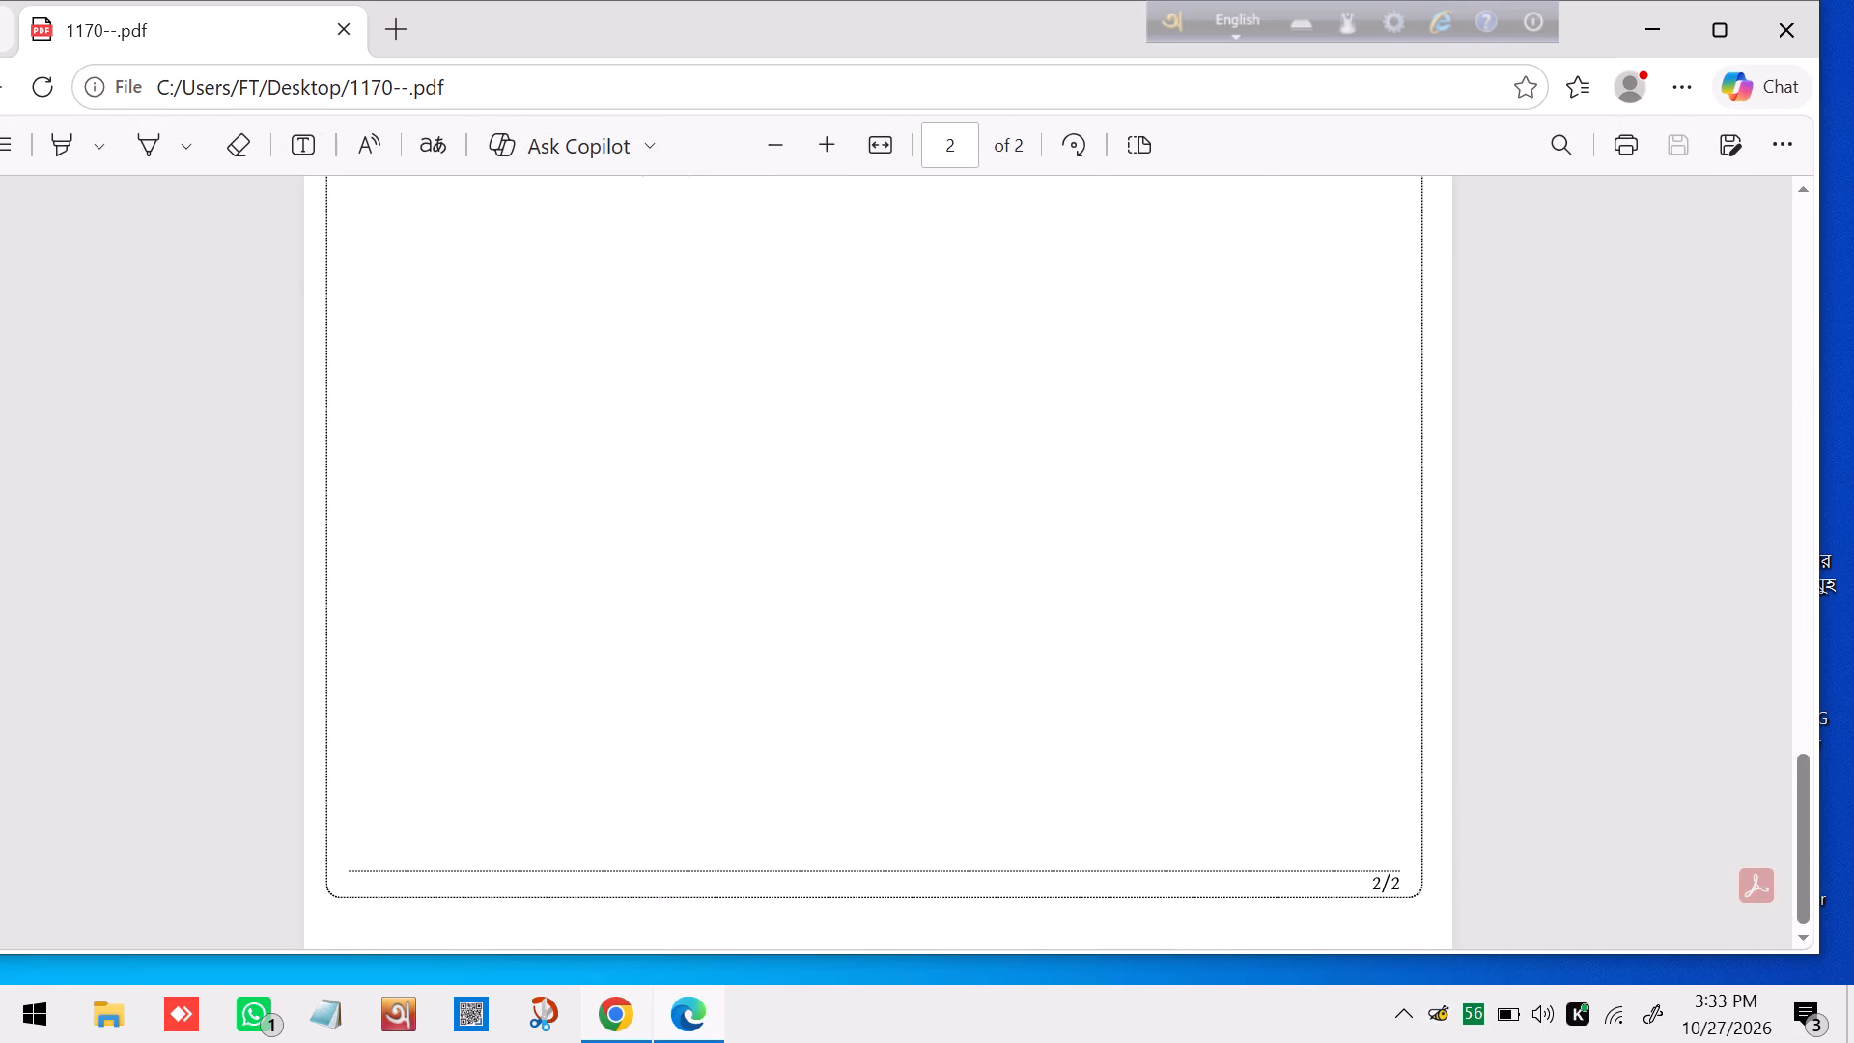
scroll(879, 395, "down", 4)
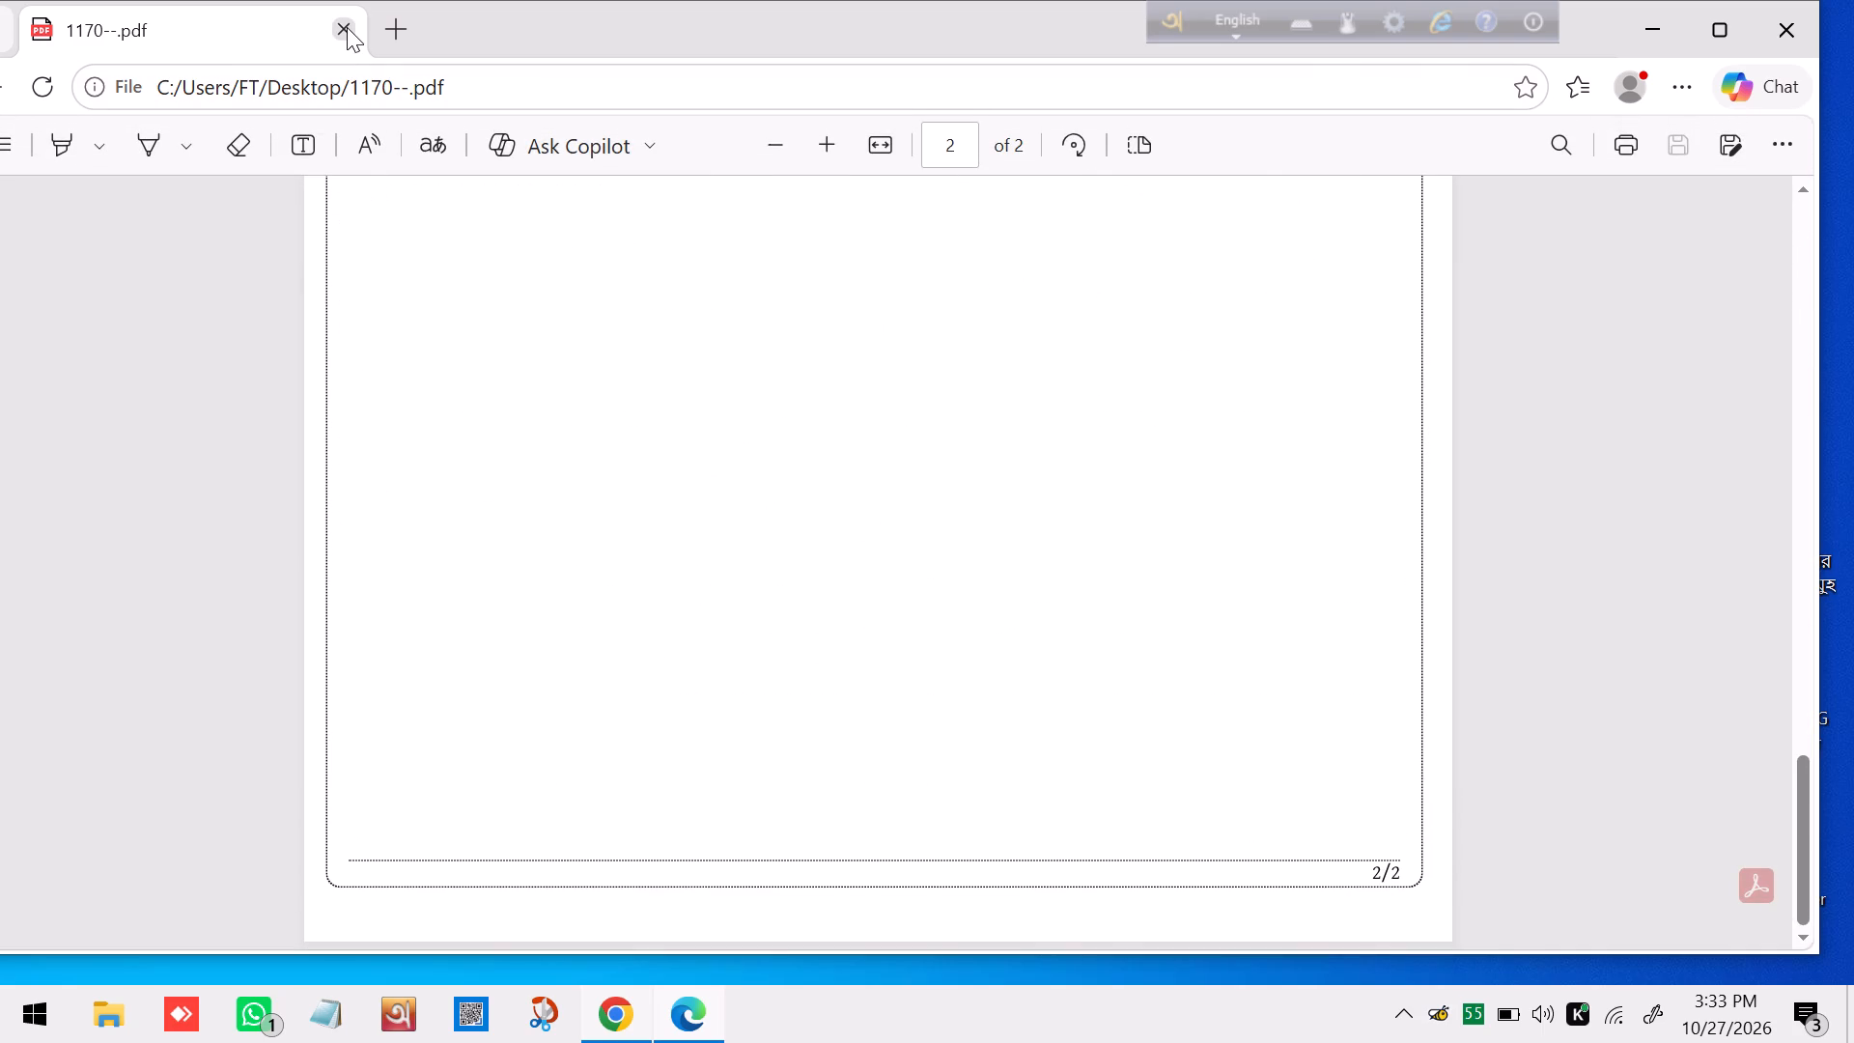
left_click(347, 27)
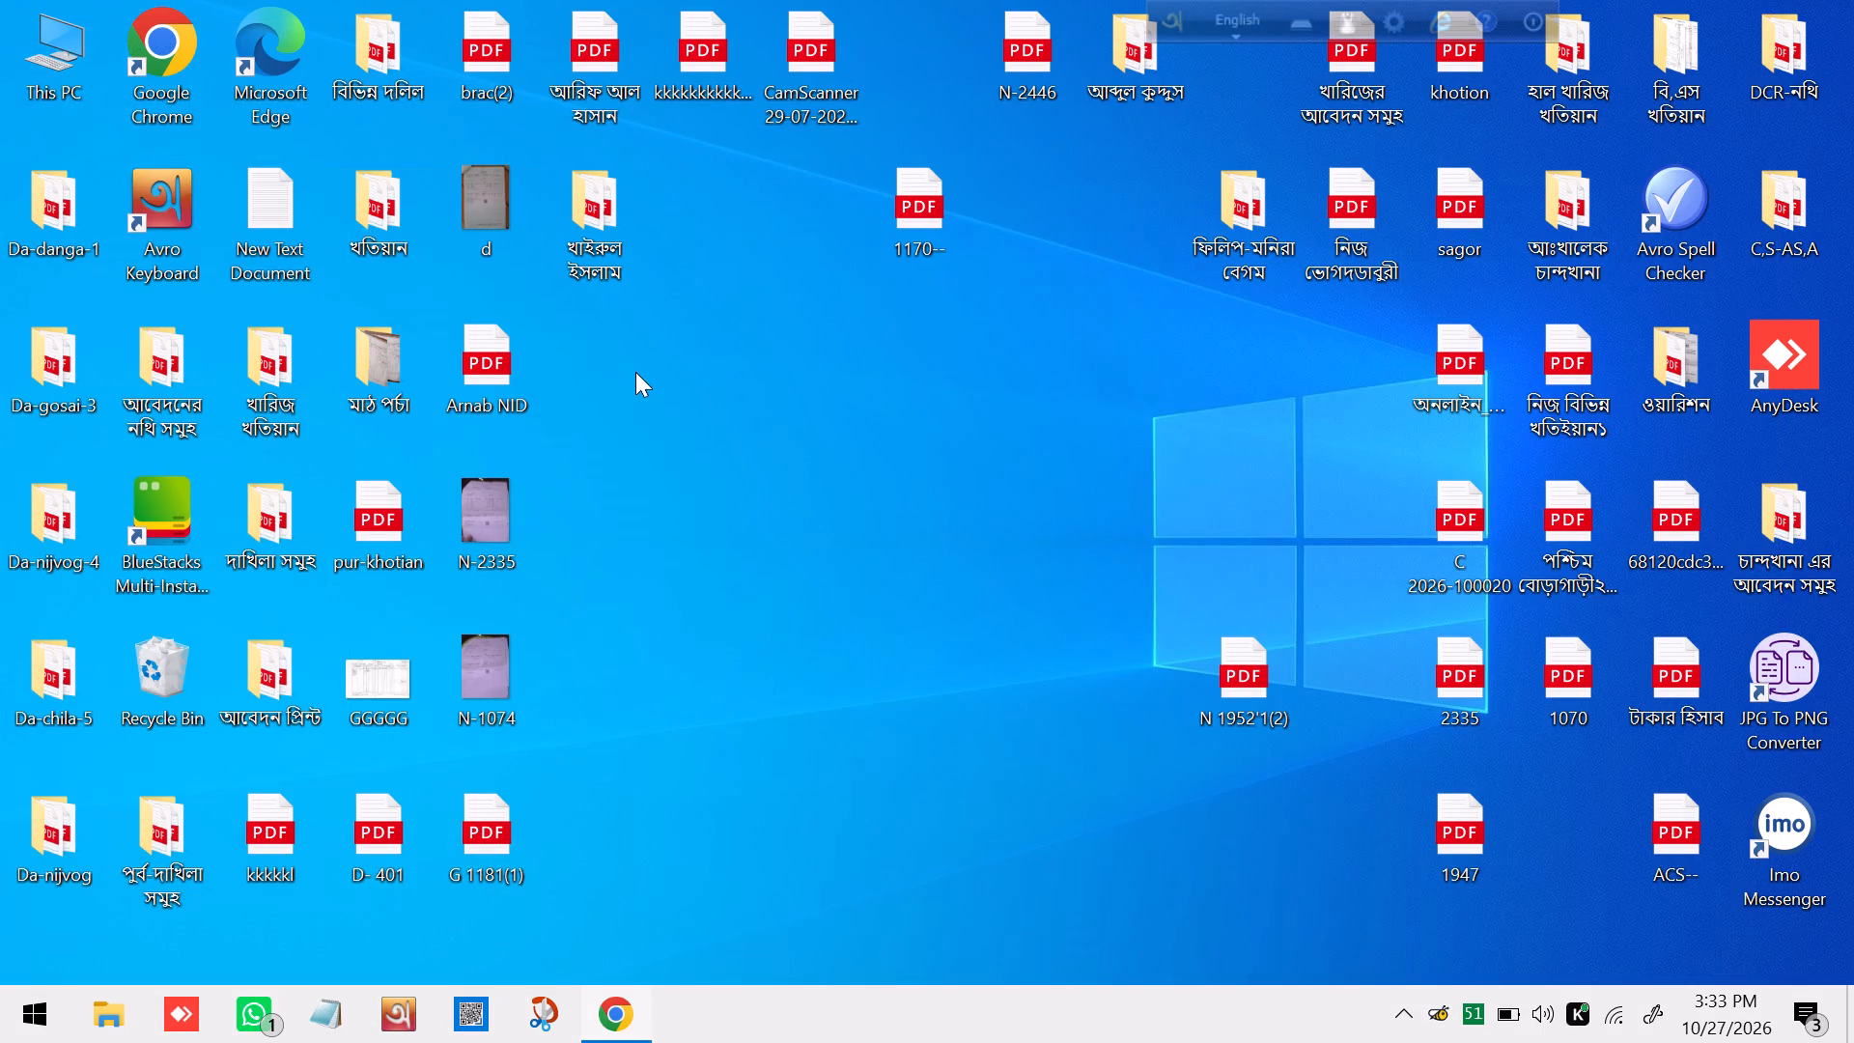
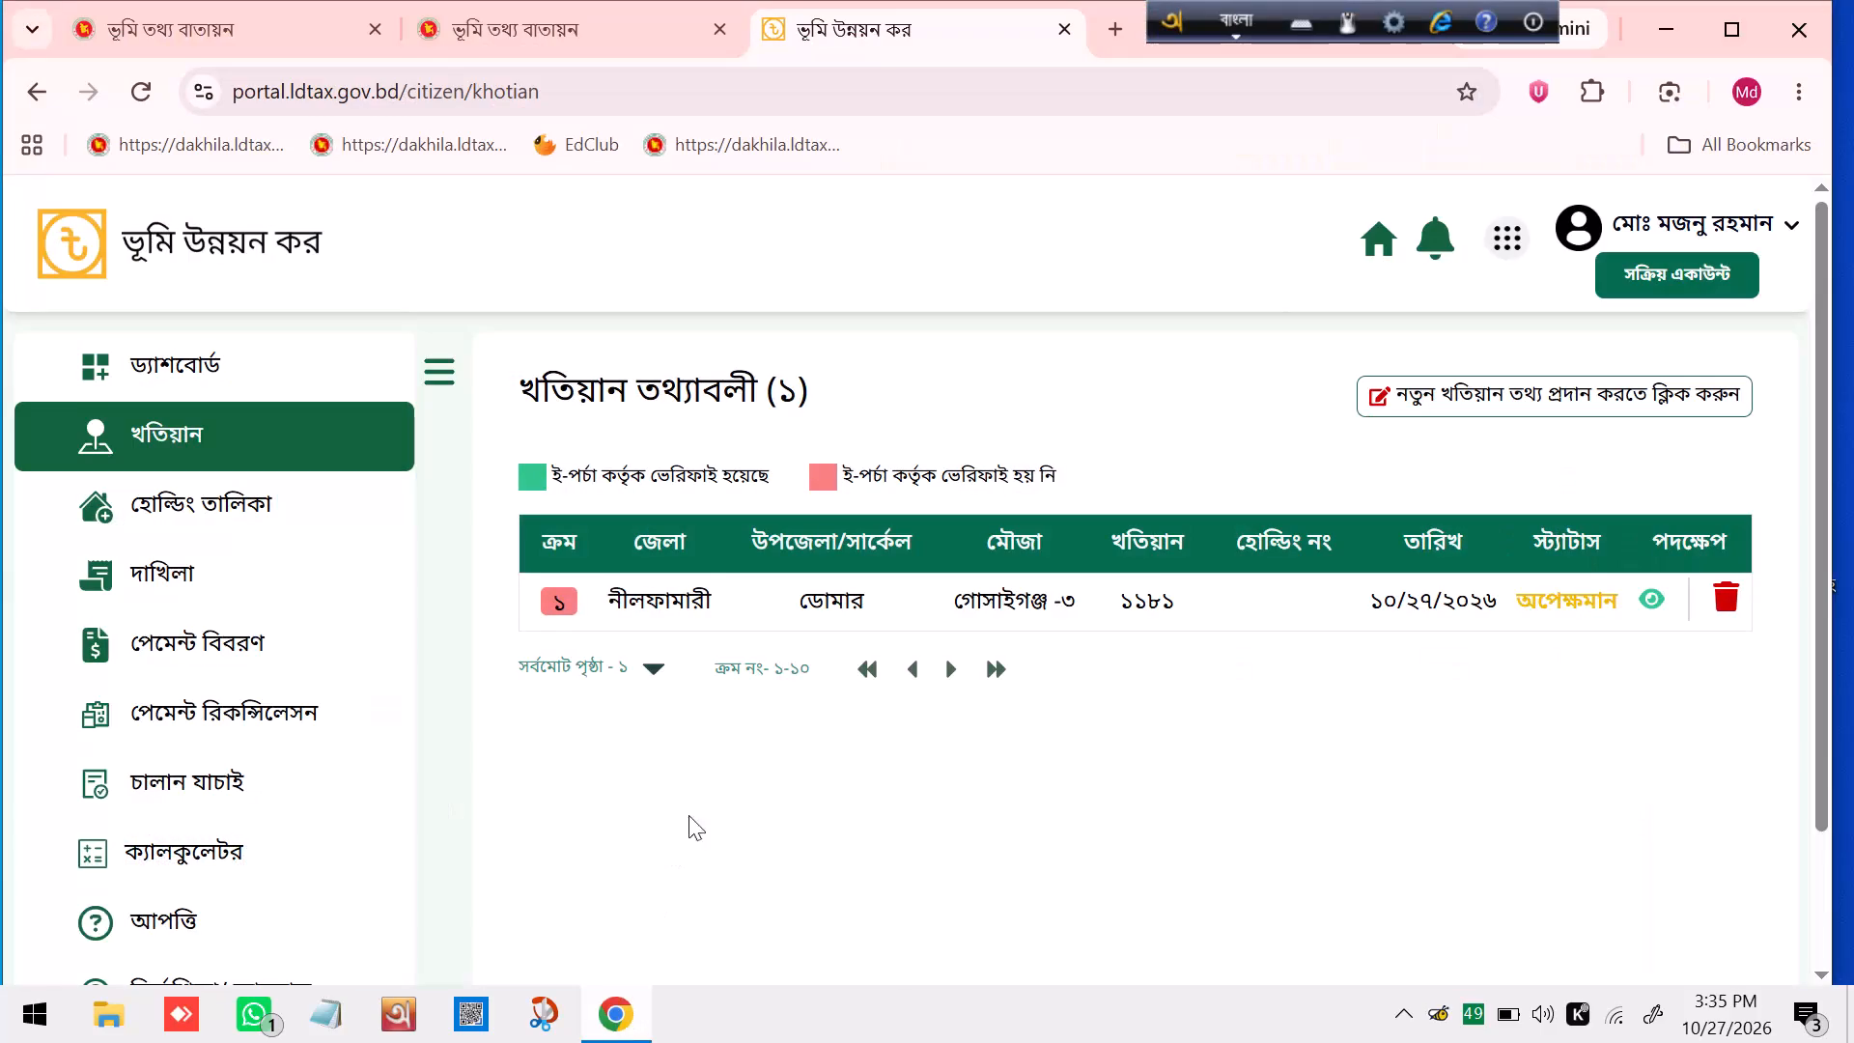
left_click(142, 493)
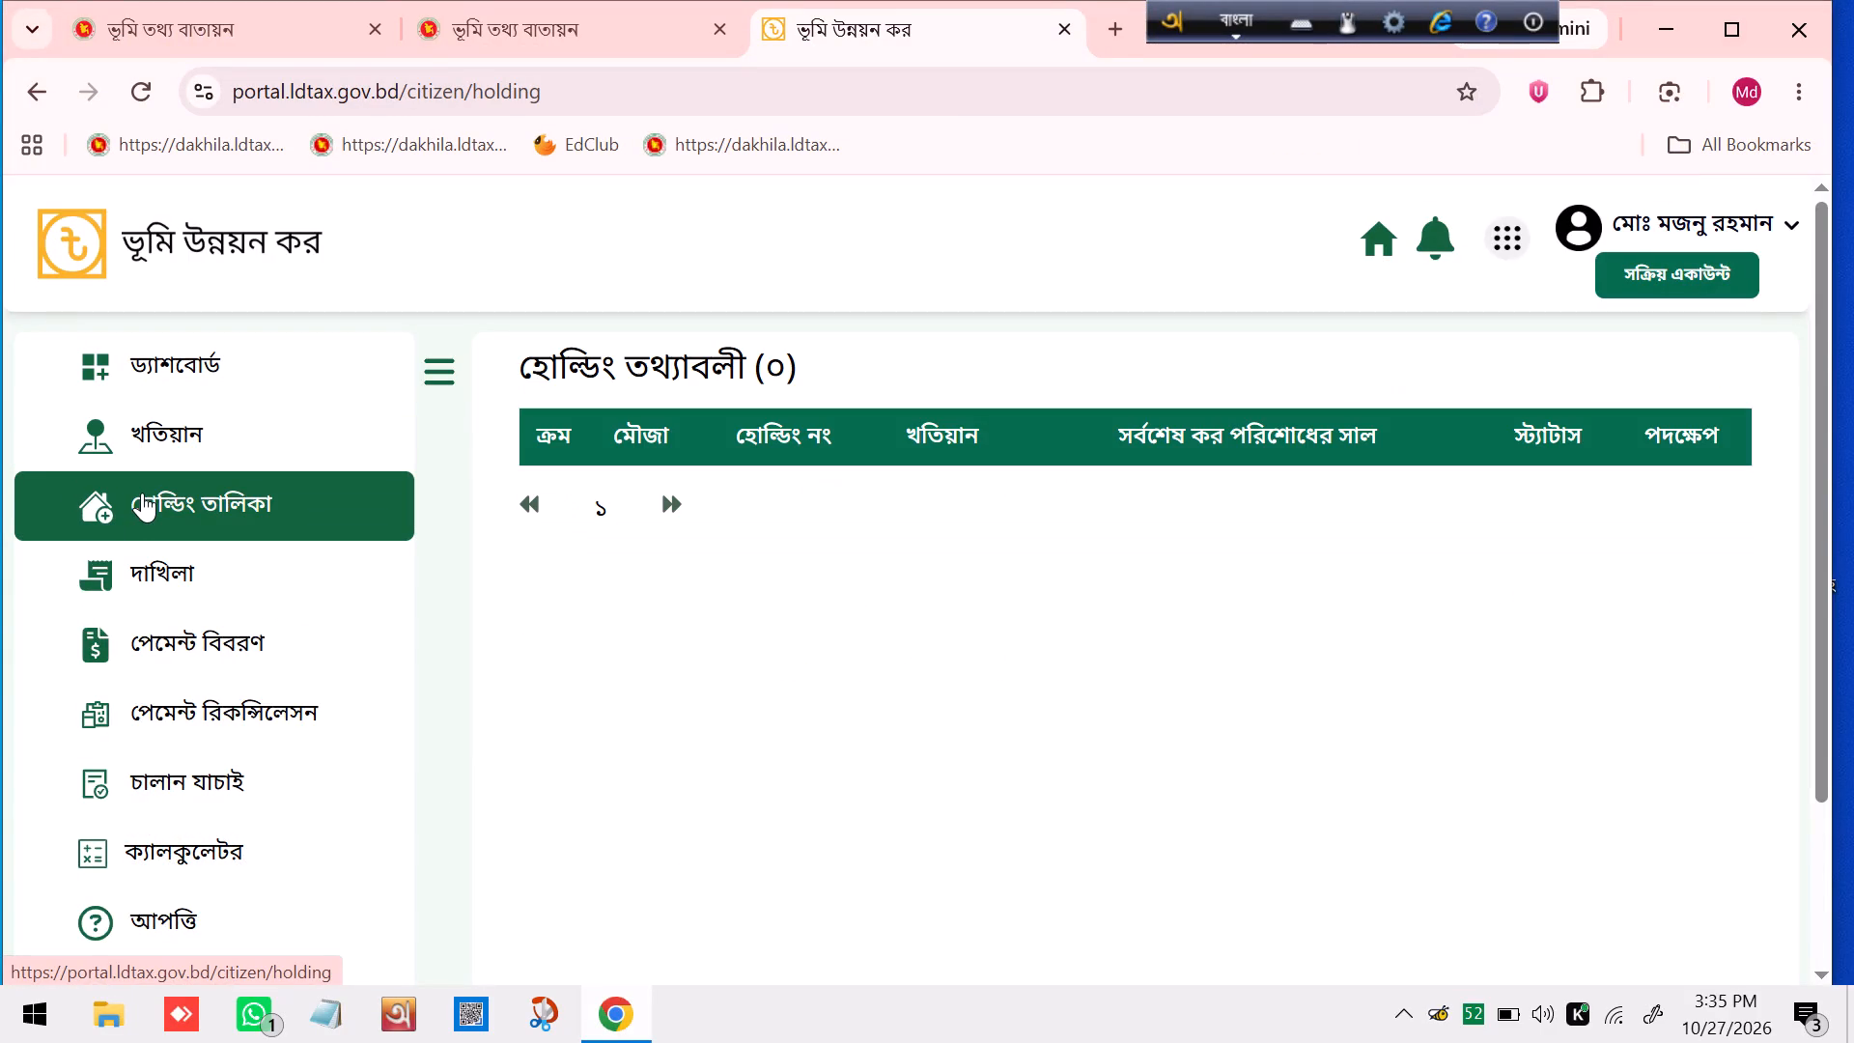
left_click(182, 428)
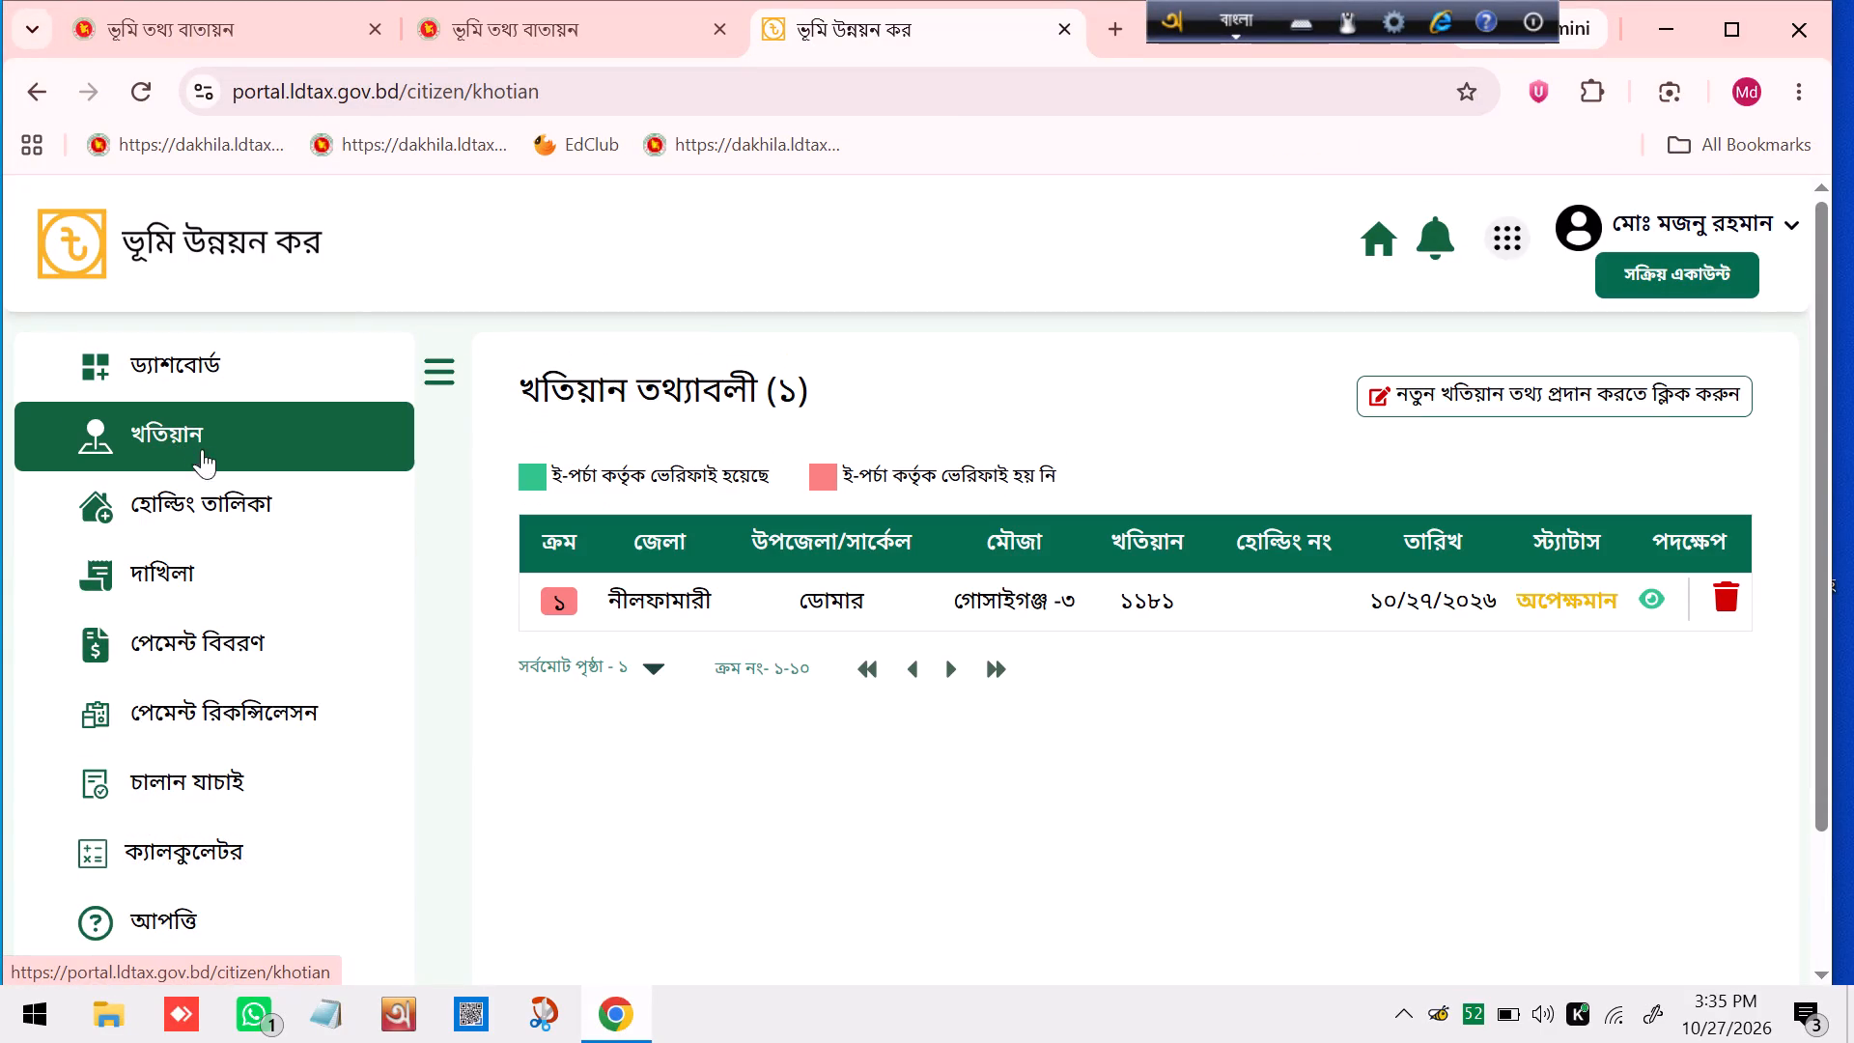
left_click(224, 499)
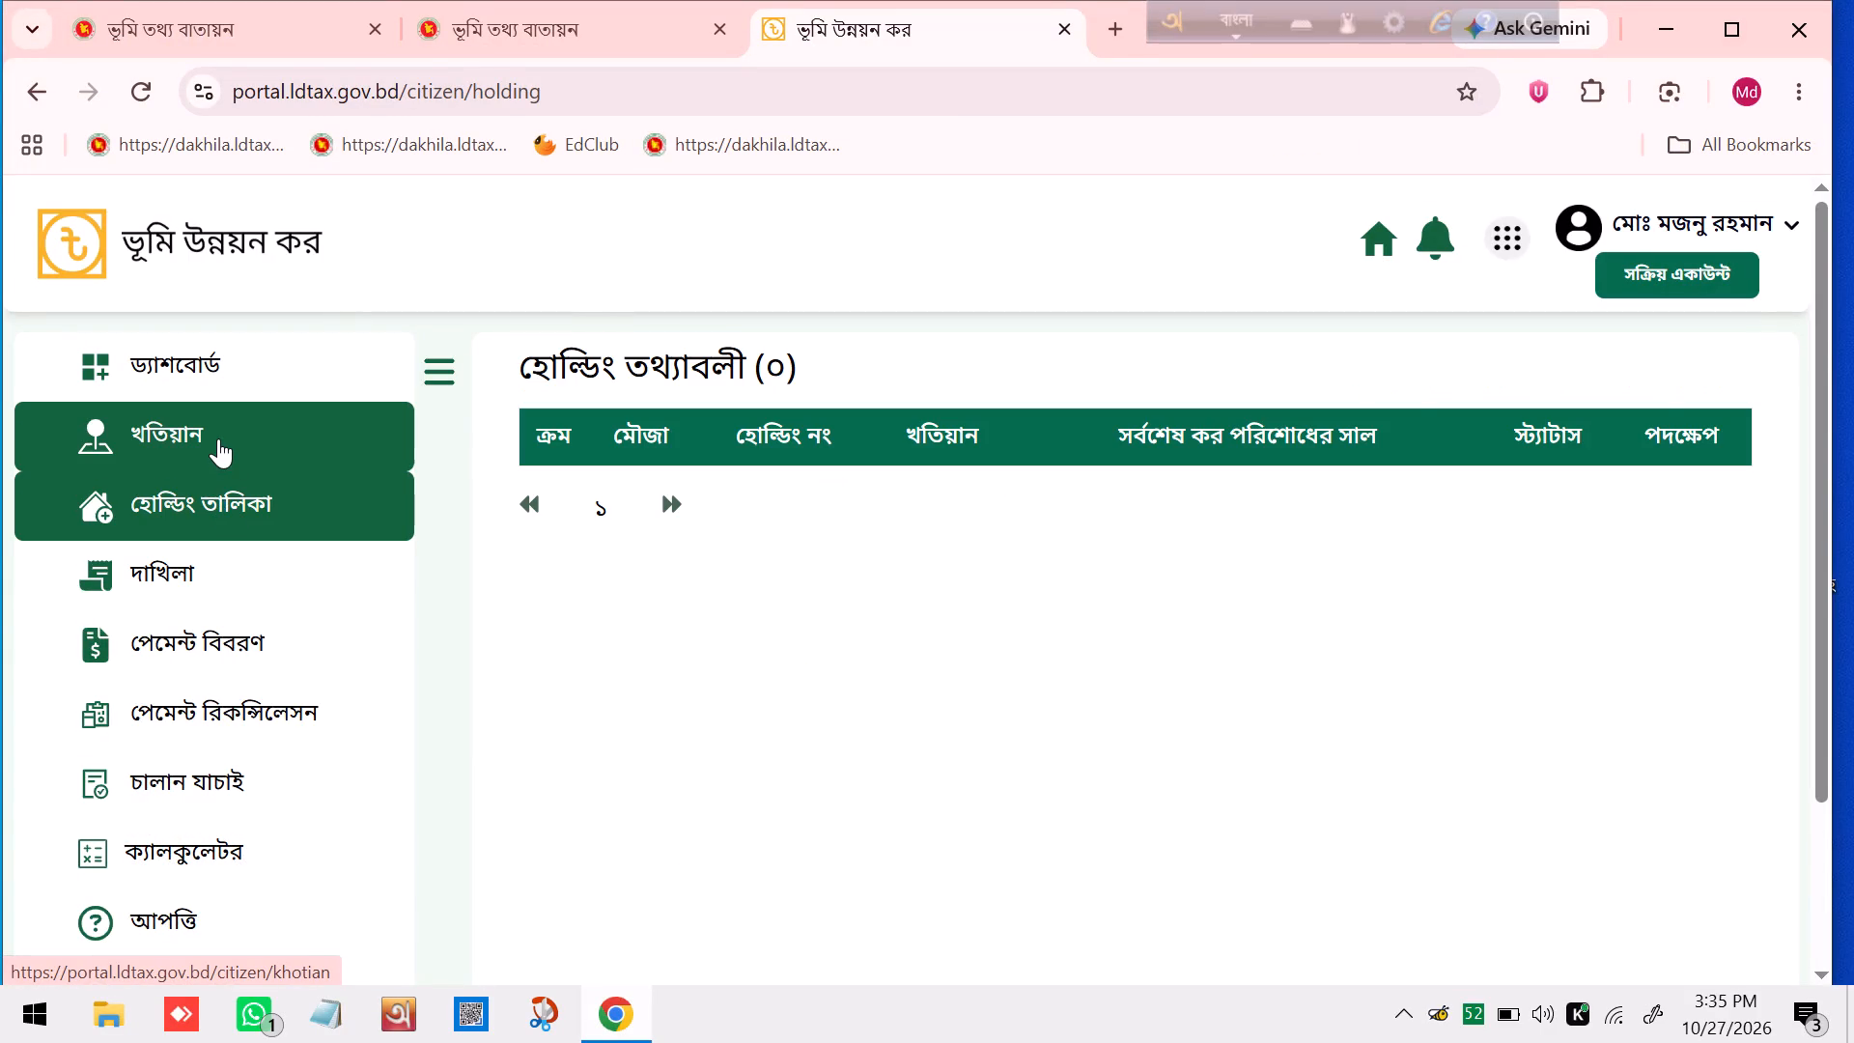
left_click(218, 438)
left_click(229, 497)
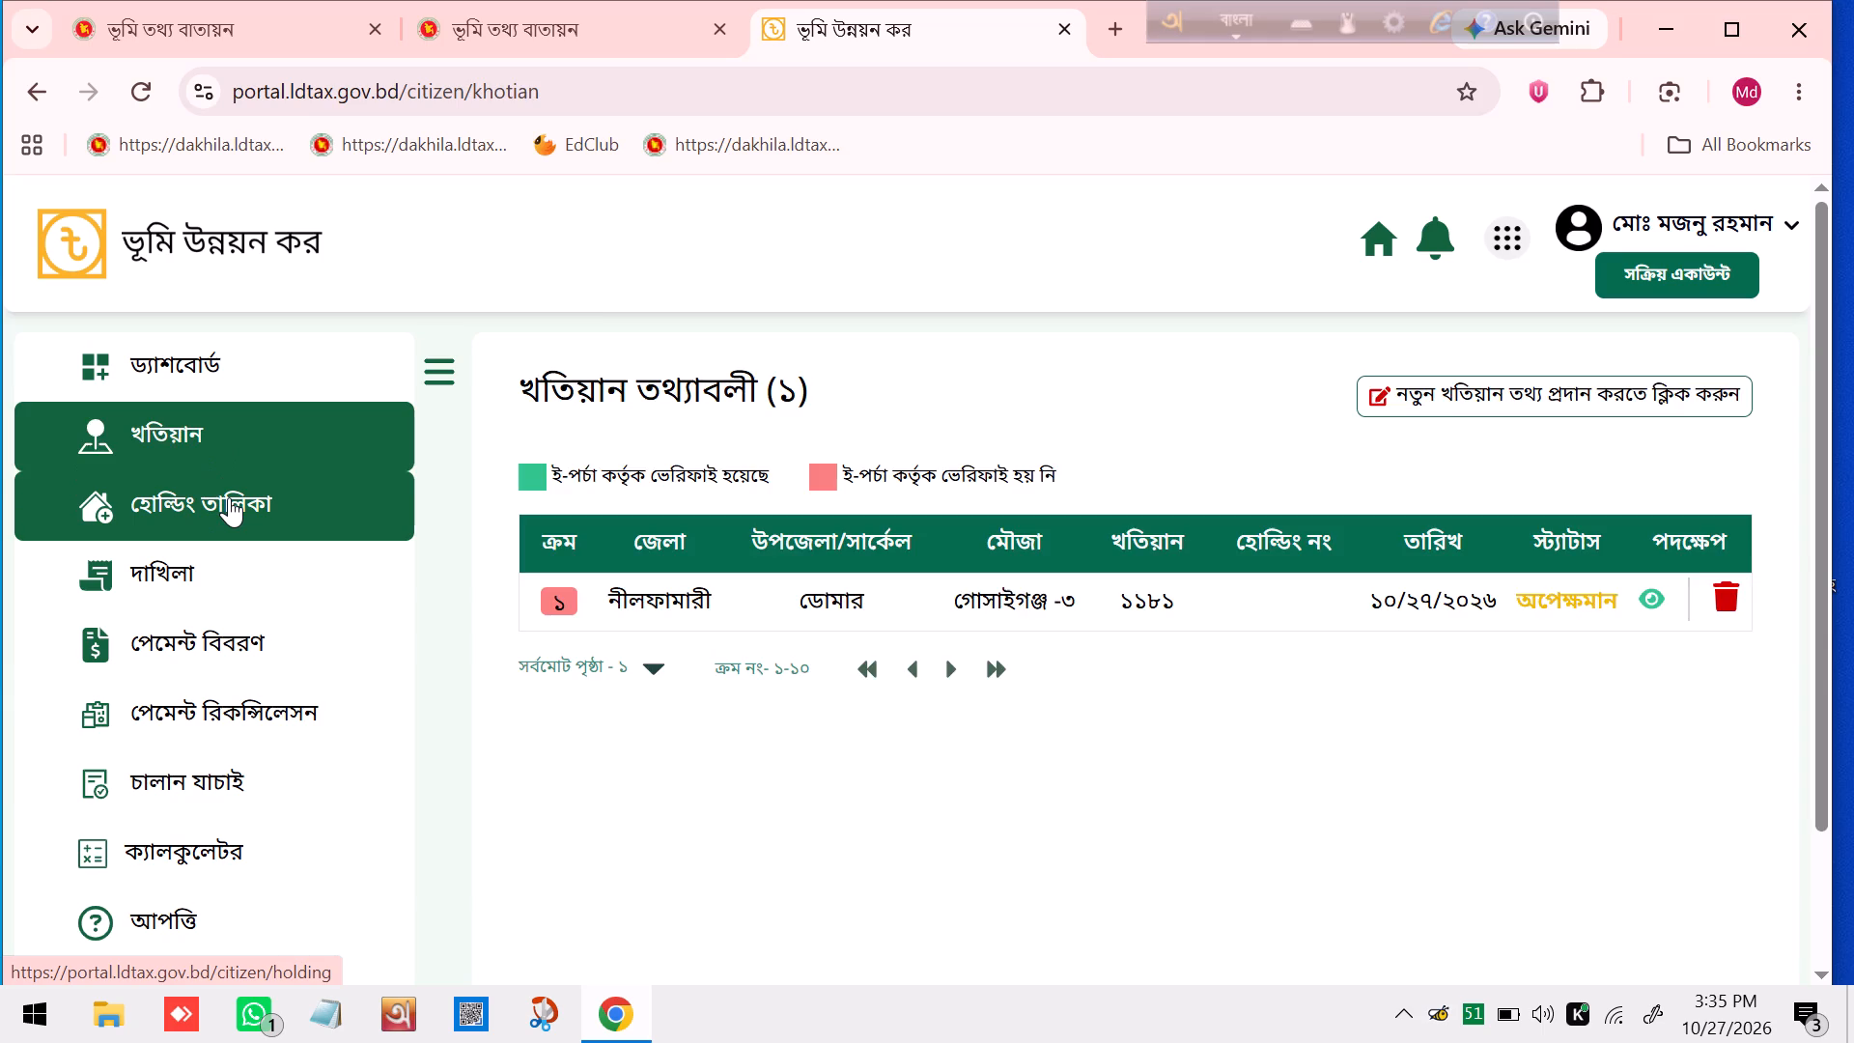
left_click(219, 443)
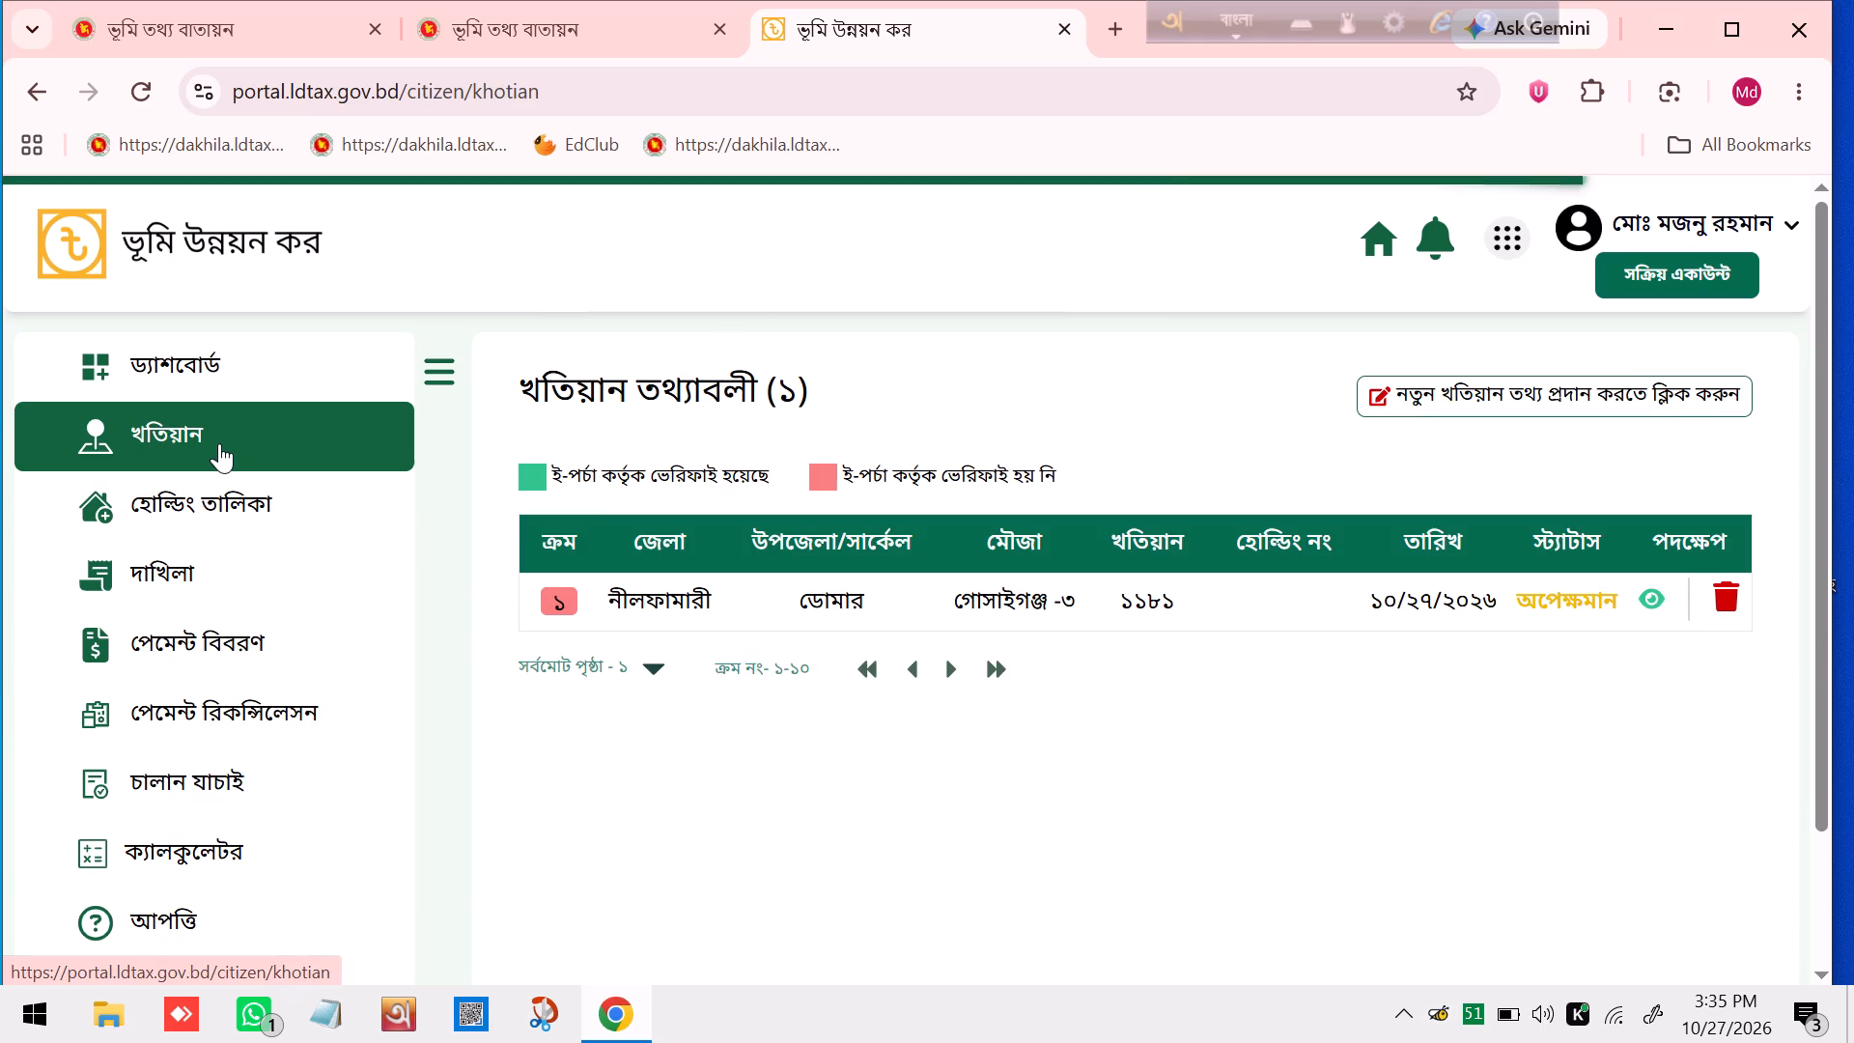
left_click(225, 494)
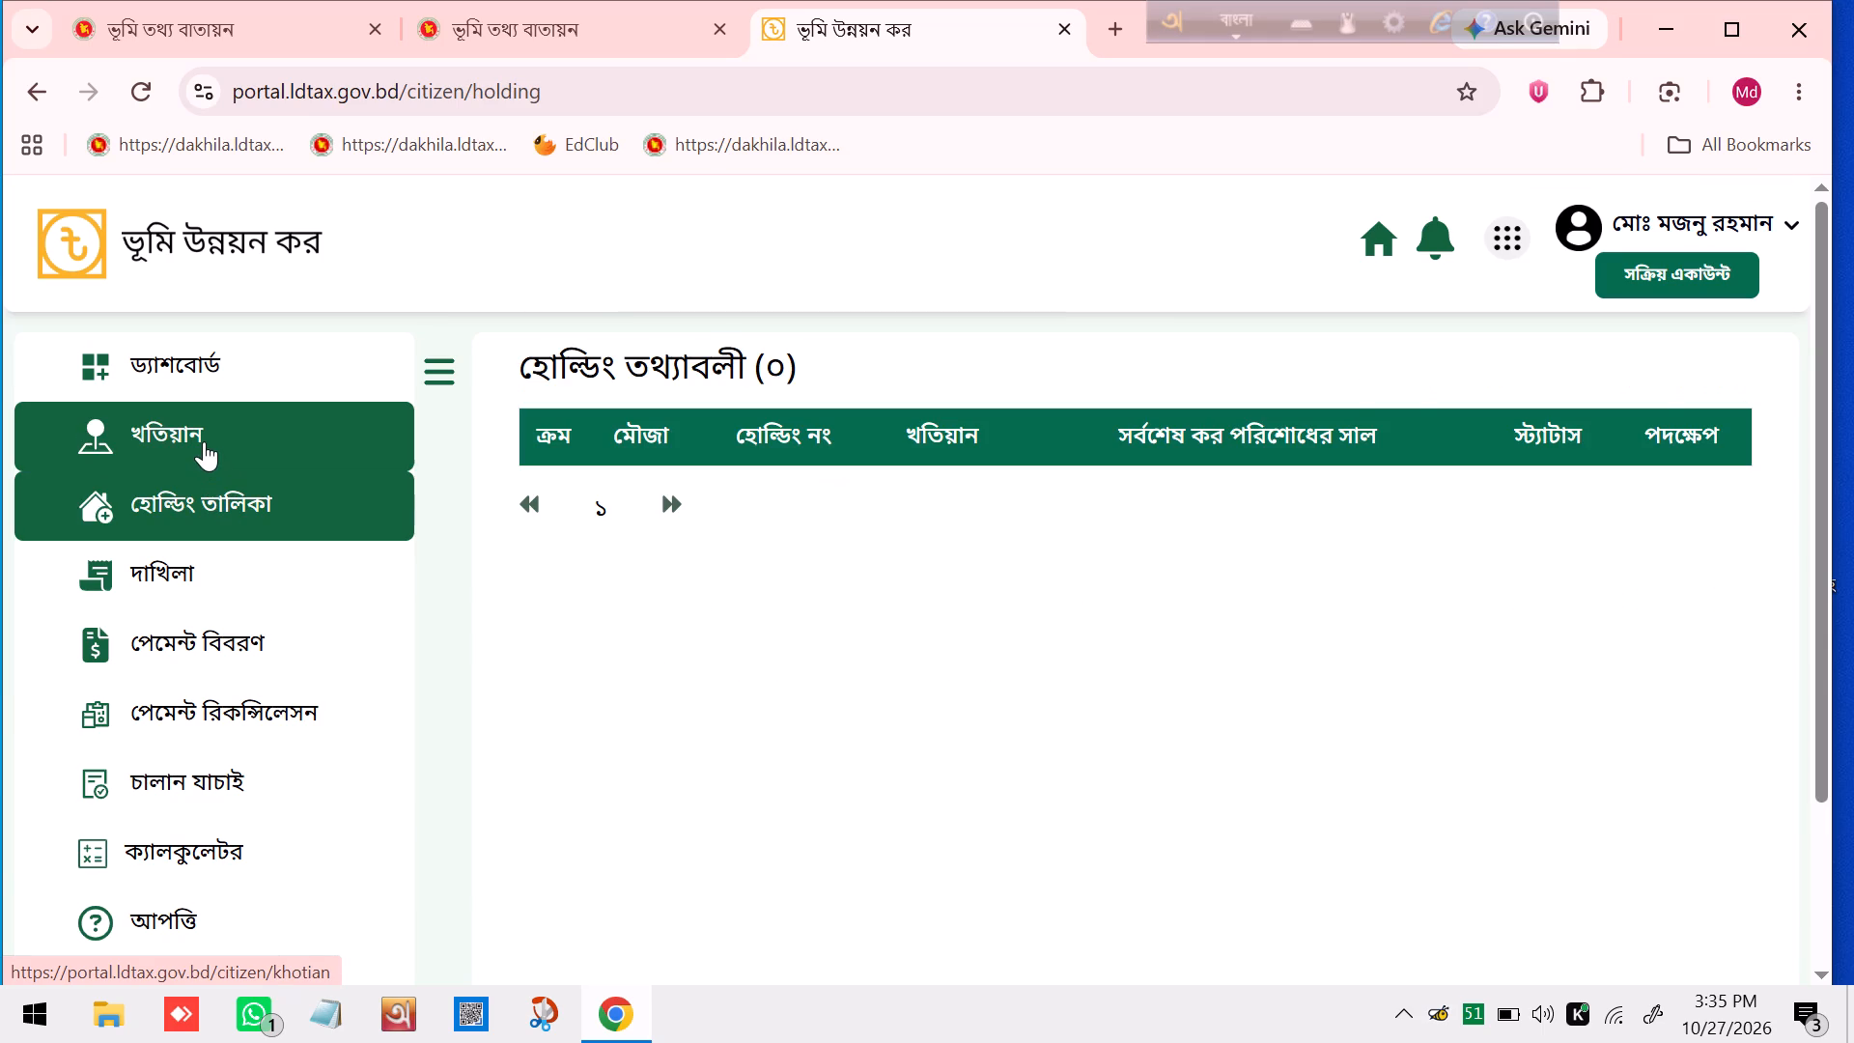
left_click(204, 441)
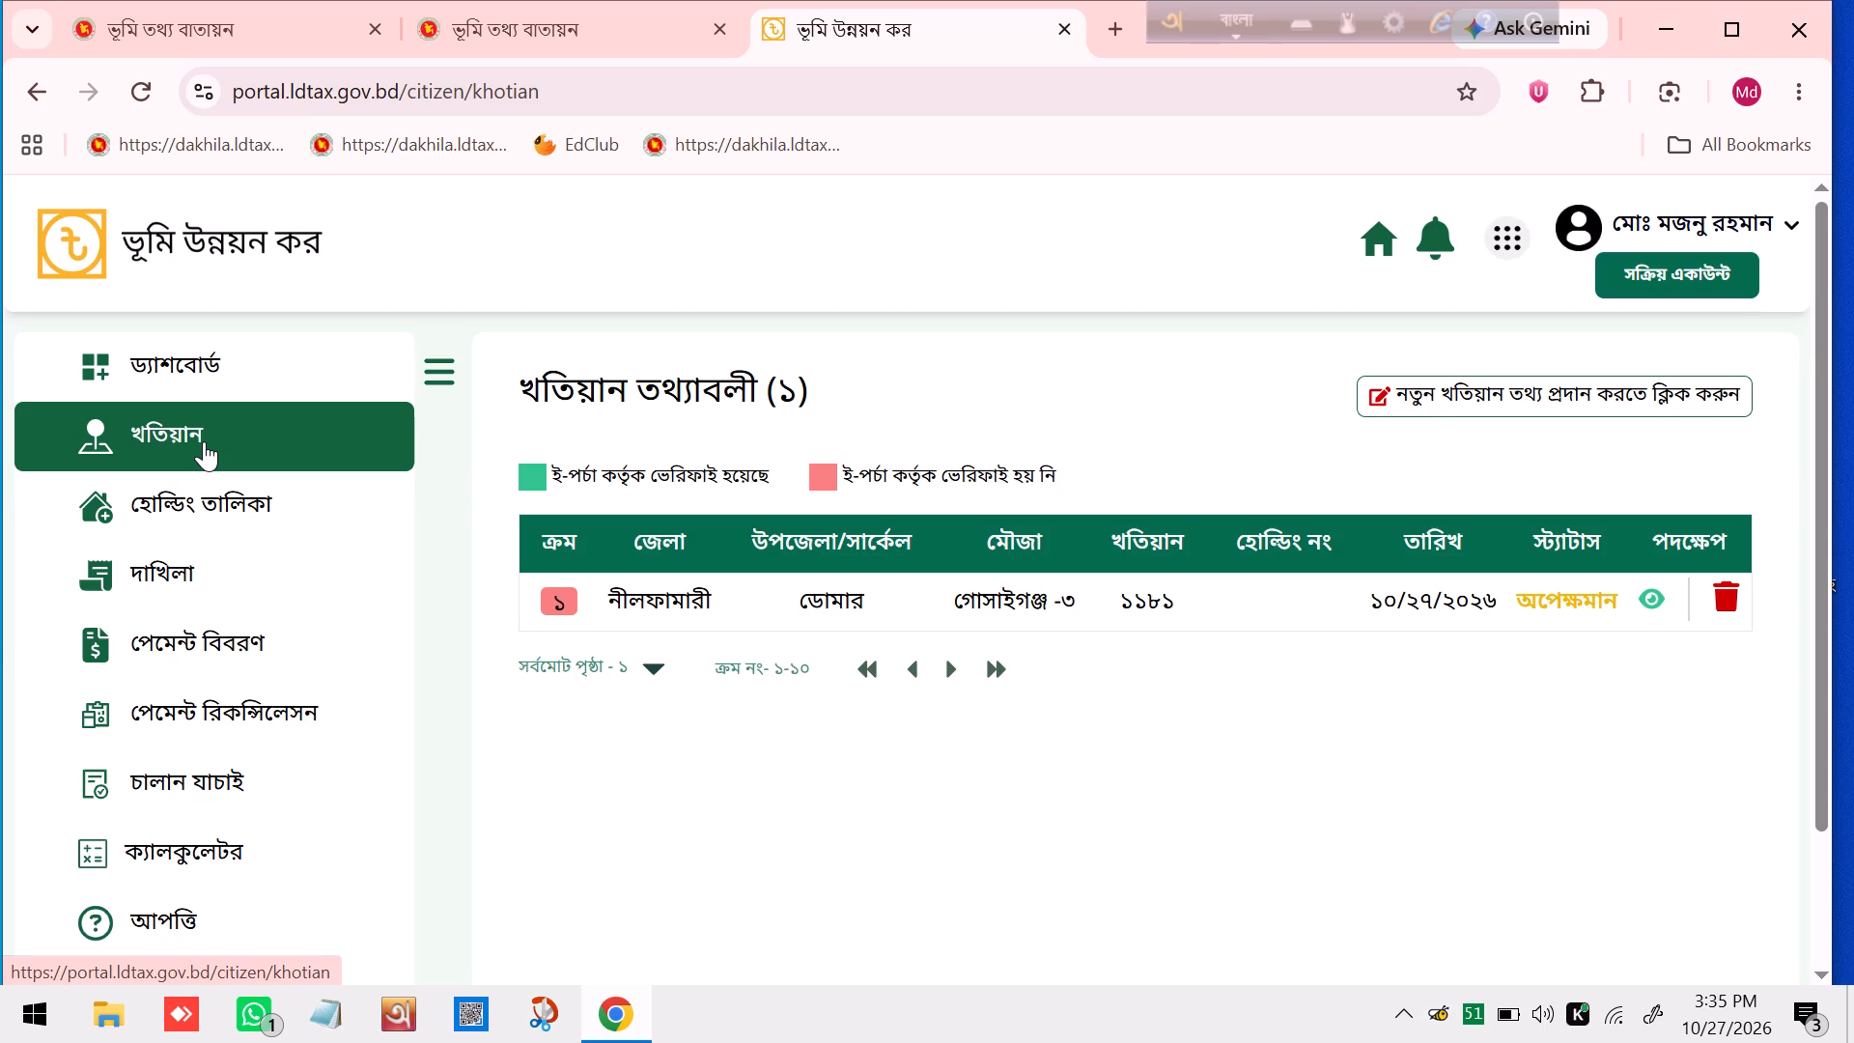
left_click(207, 510)
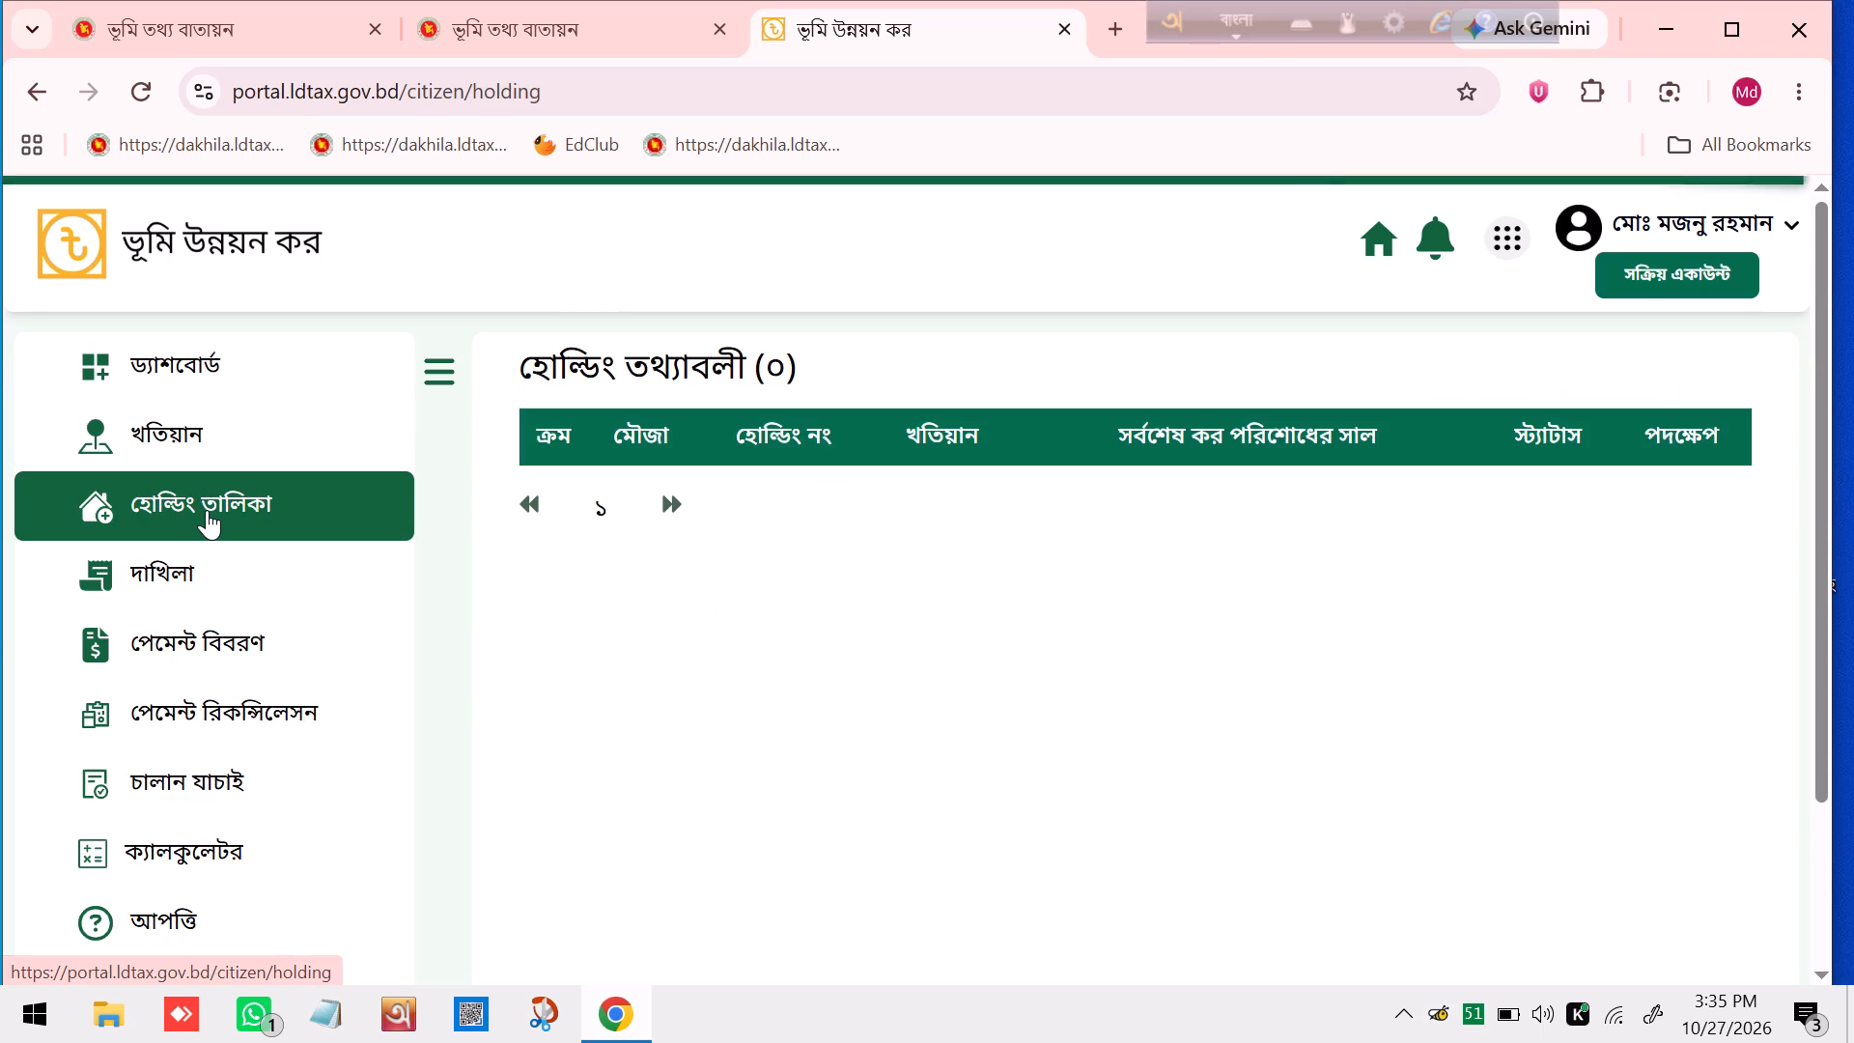
left_click(198, 432)
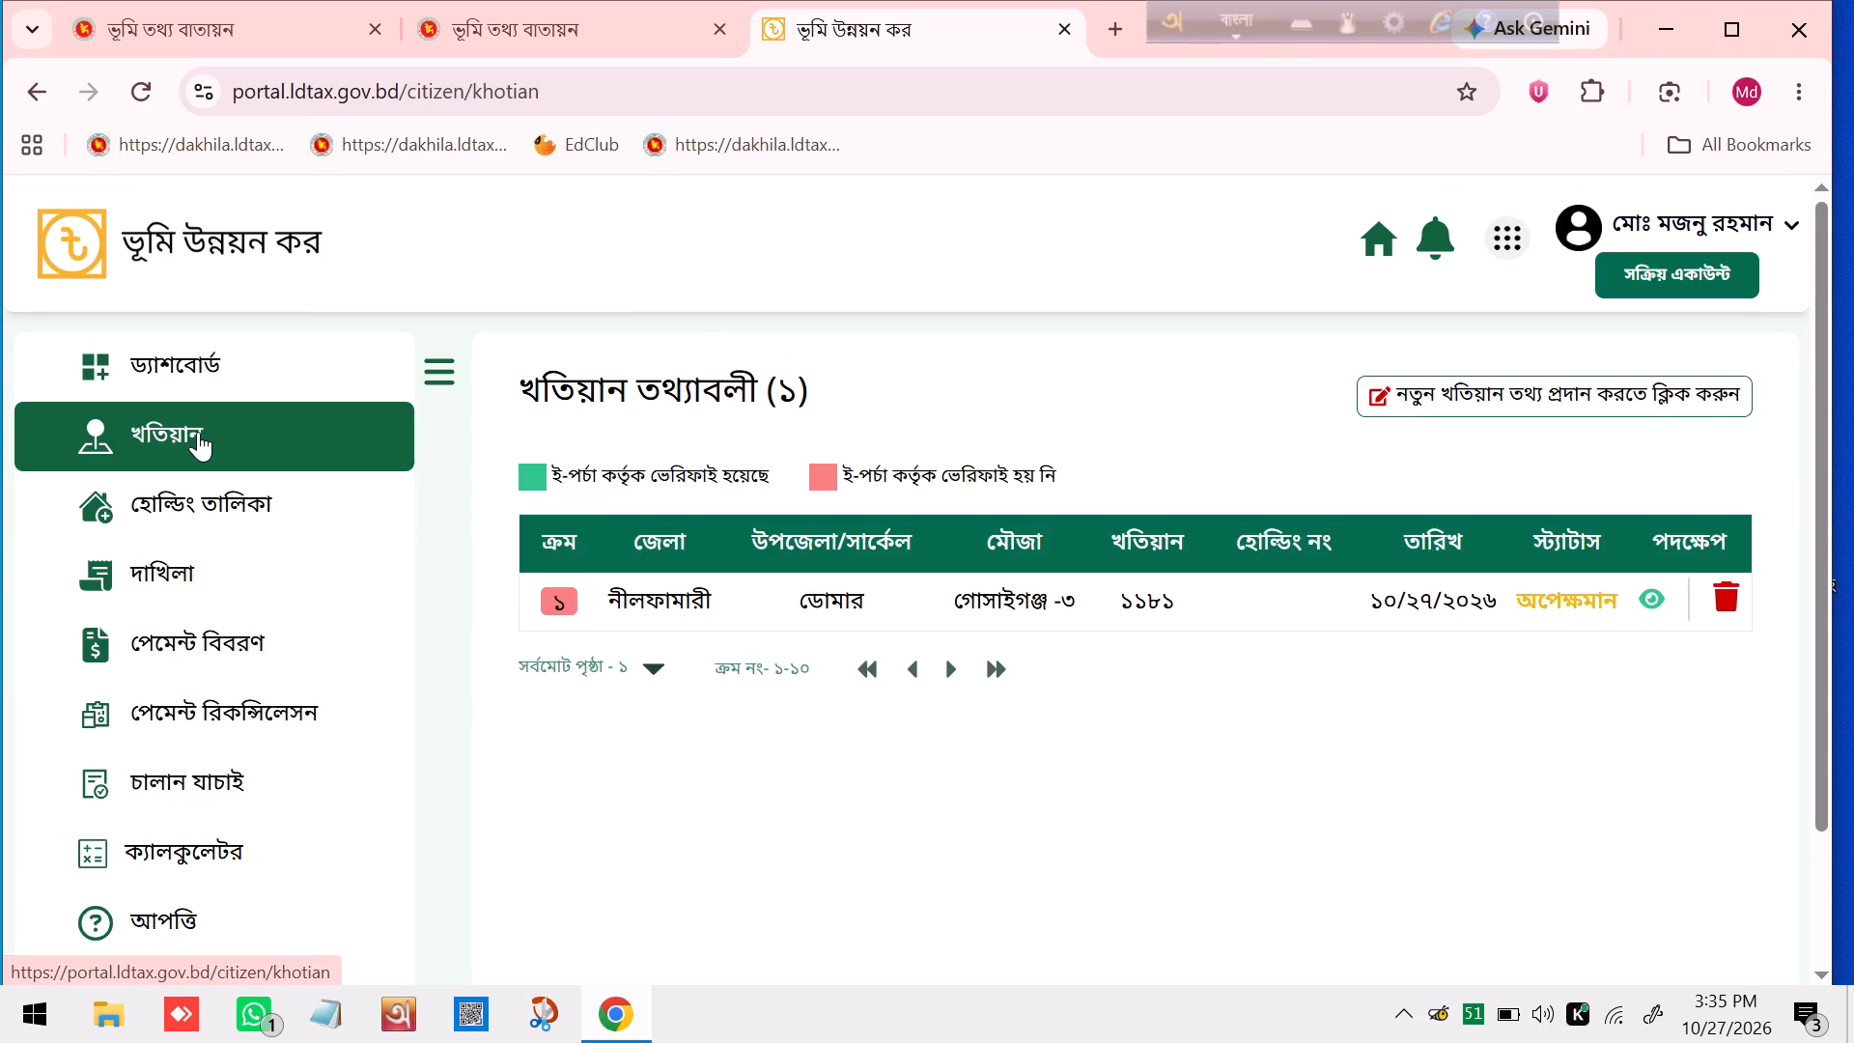
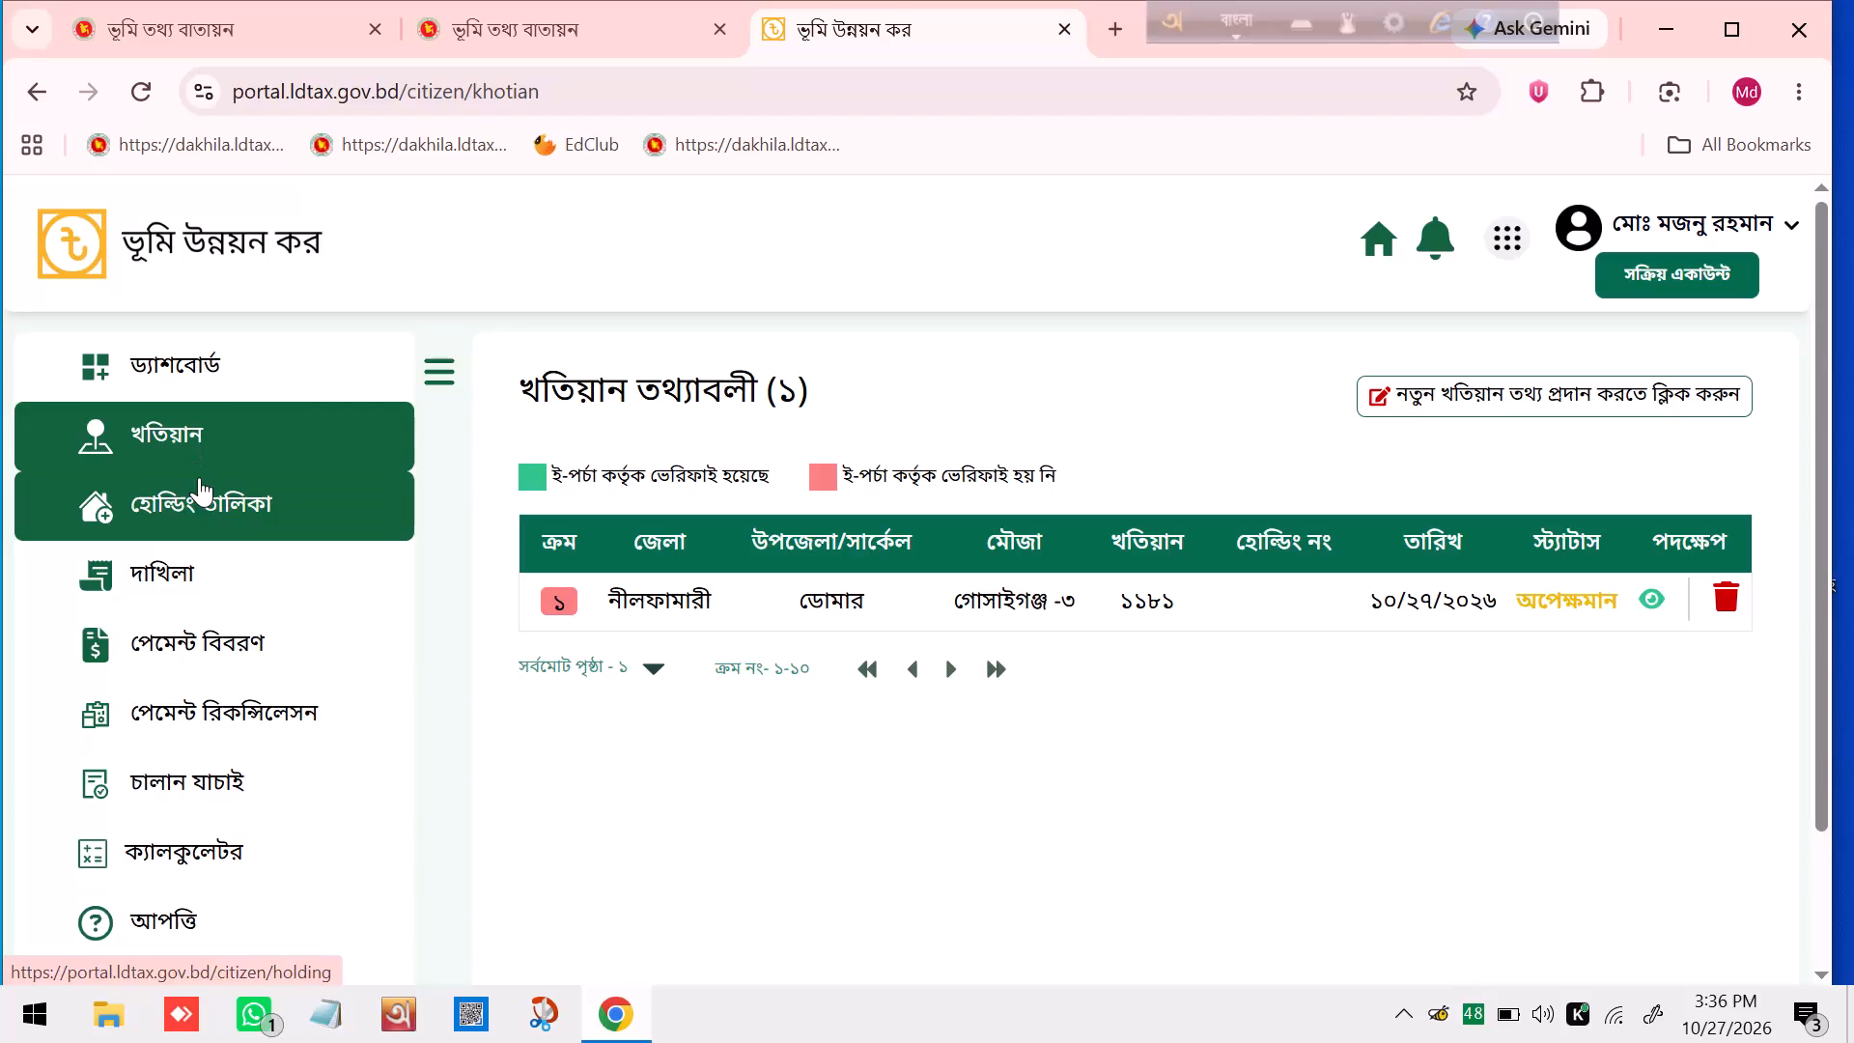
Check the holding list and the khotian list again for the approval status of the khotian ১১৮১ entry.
left_click(201, 490)
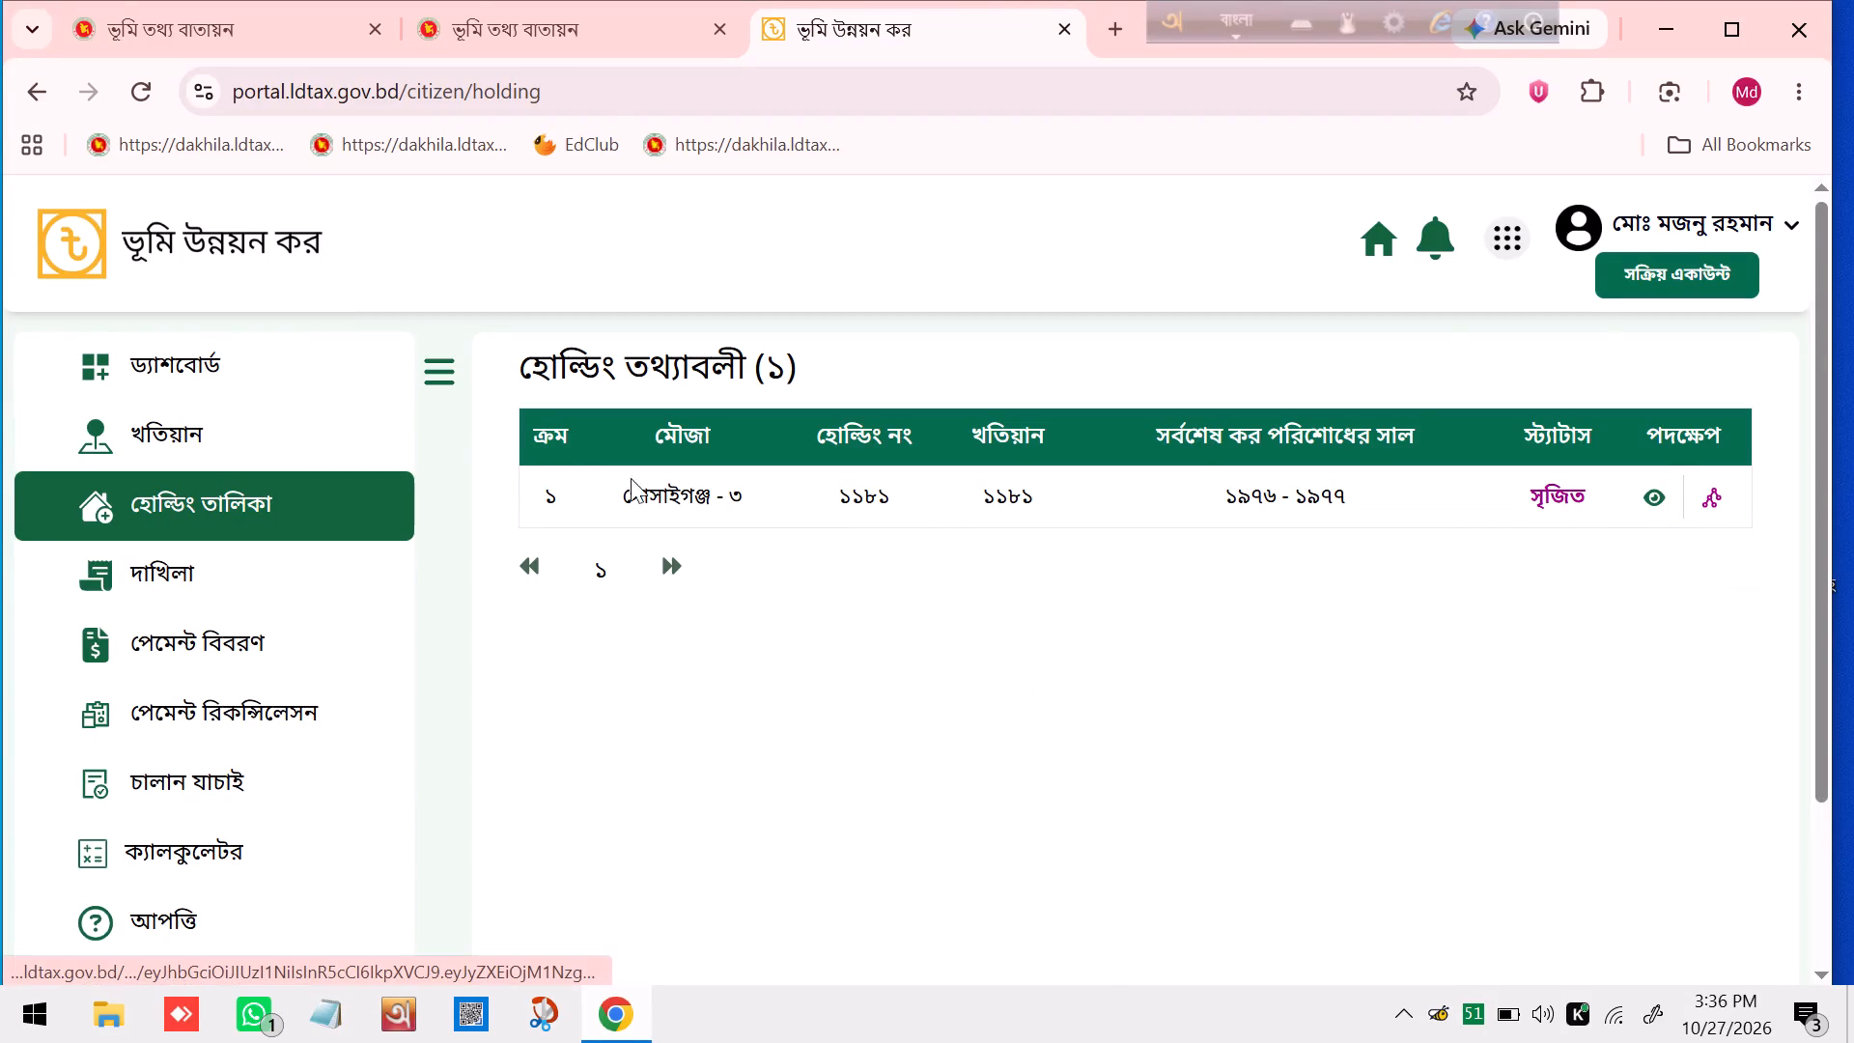
left_click(242, 428)
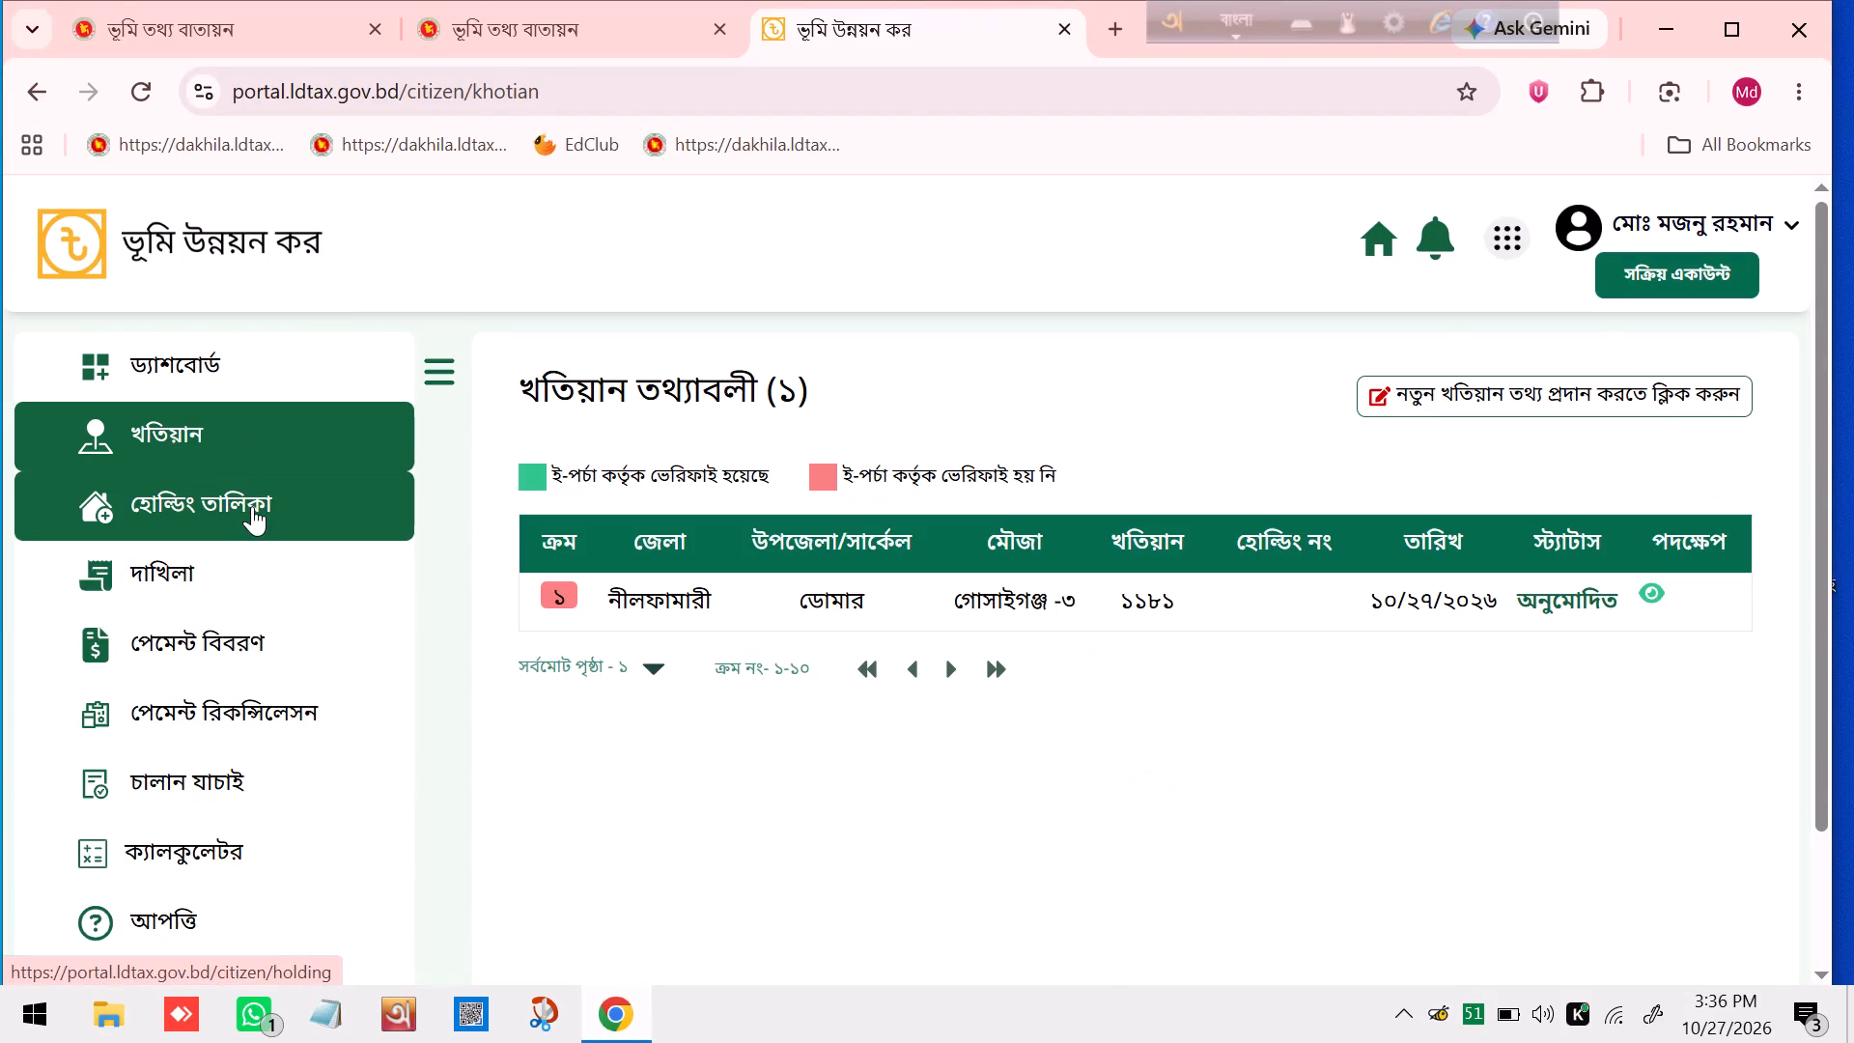
left_click(252, 503)
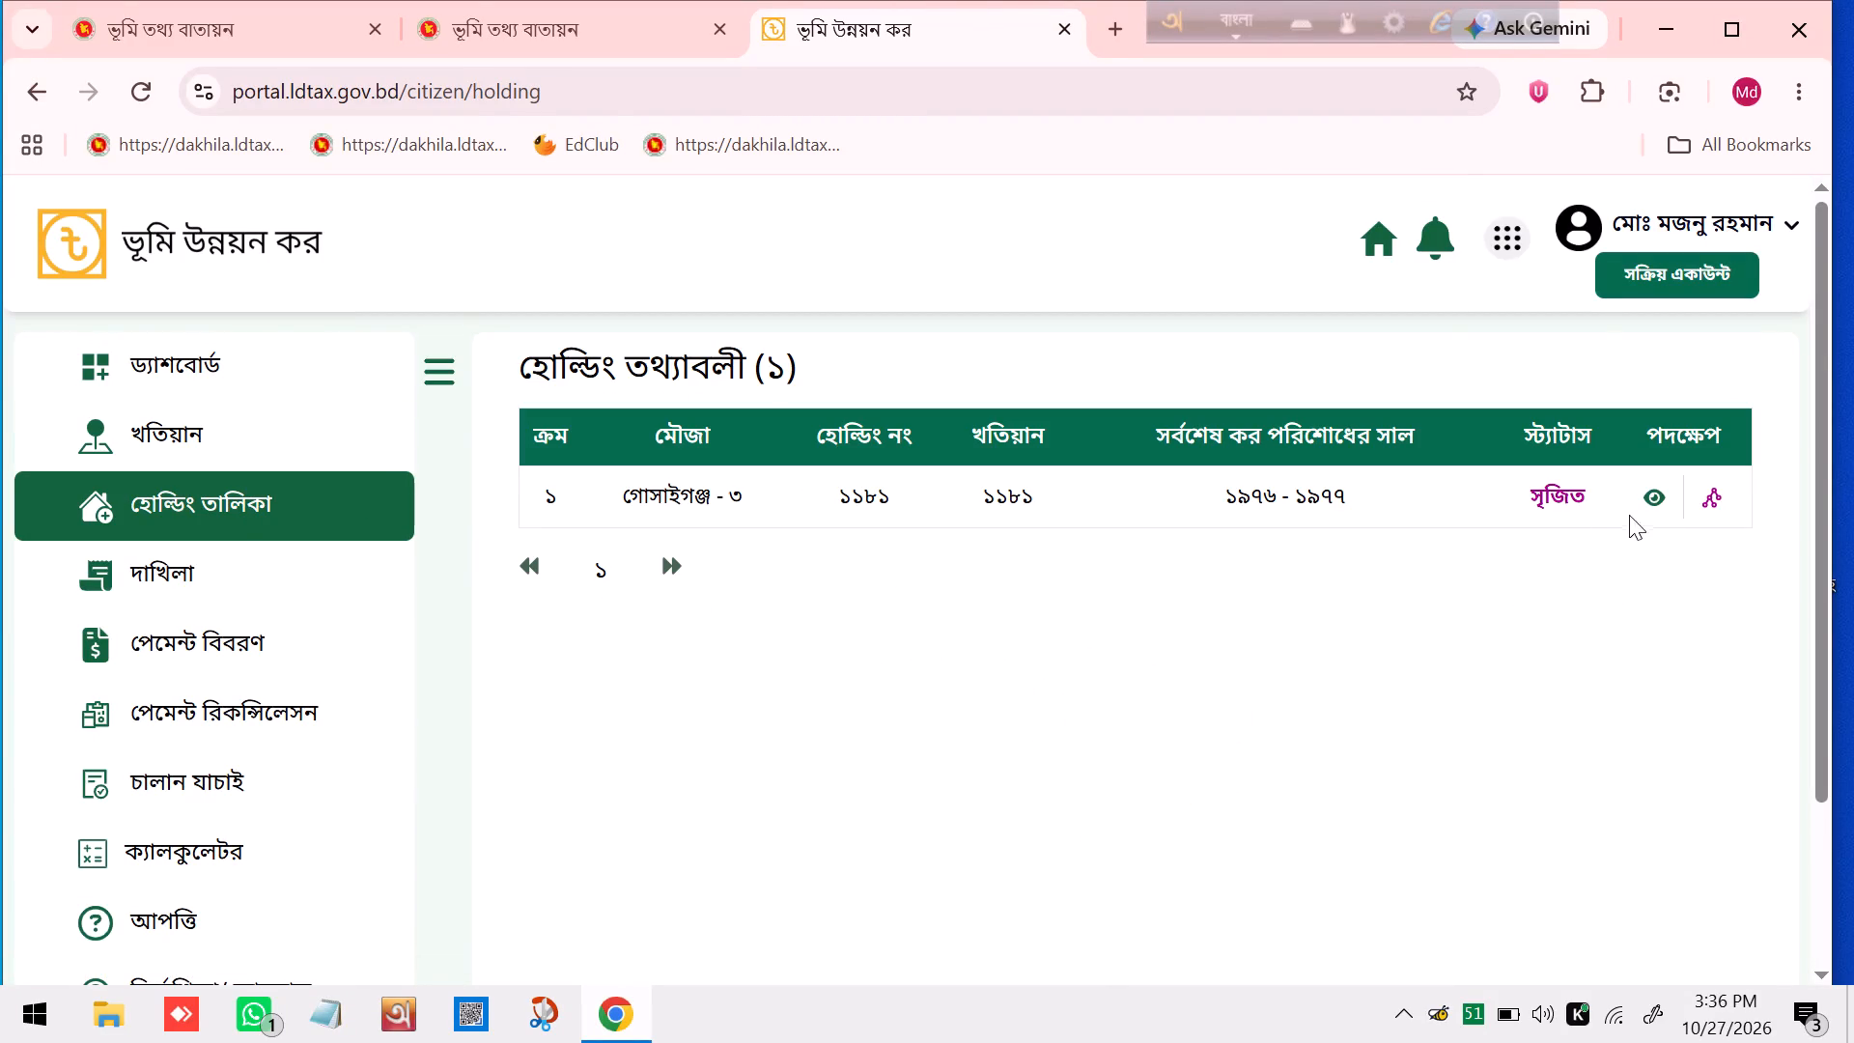
left_click(1652, 496)
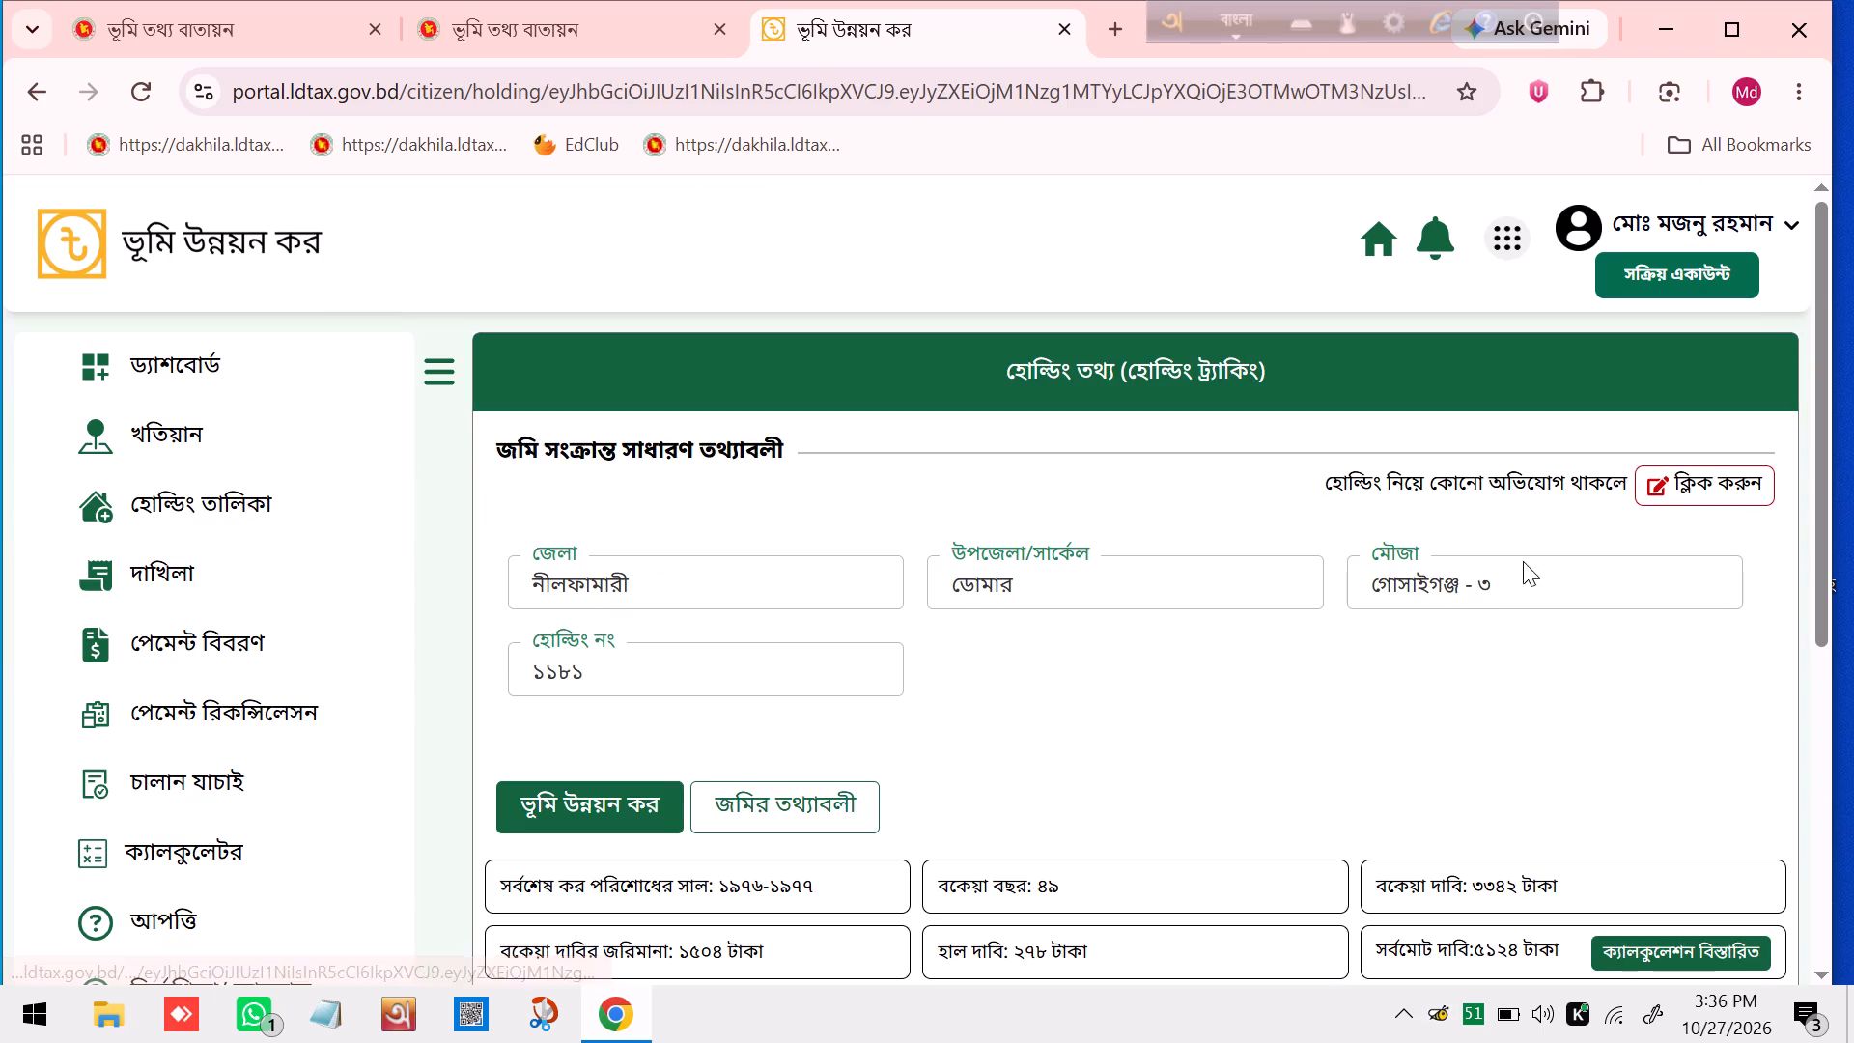
scroll(1153, 667, "down", 1)
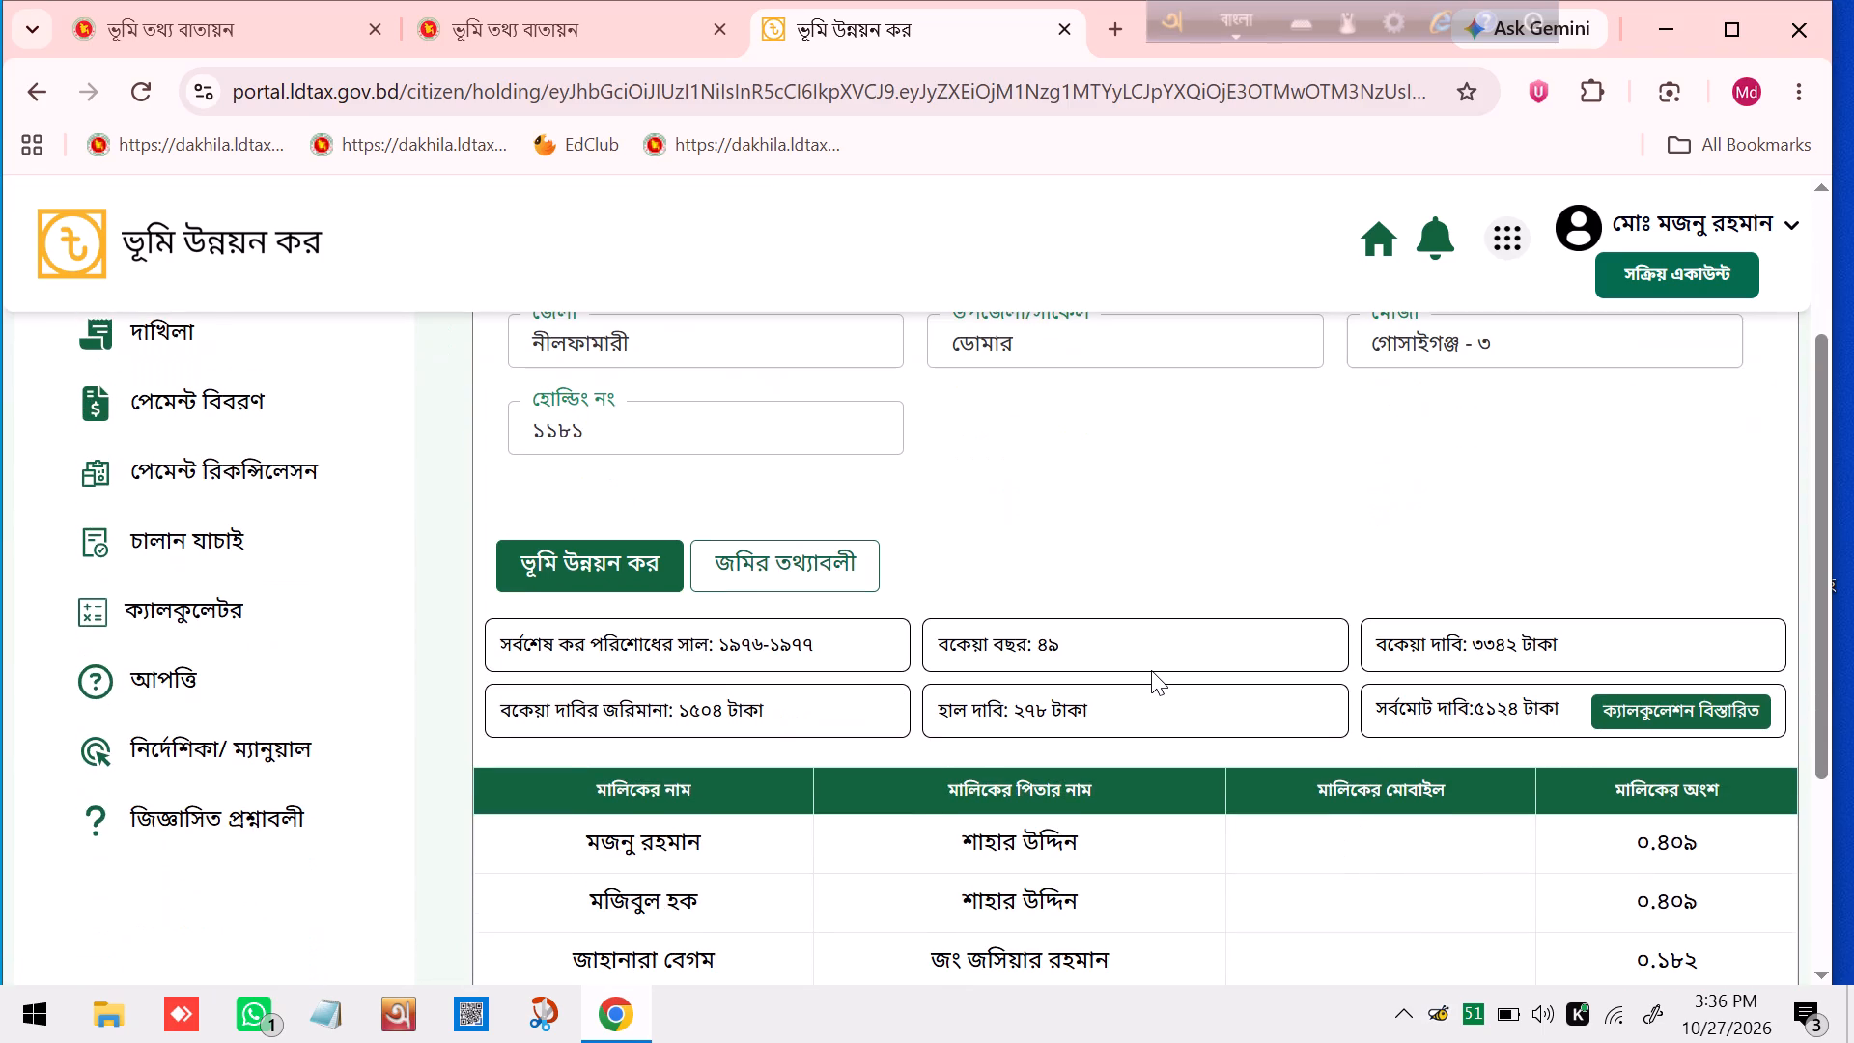
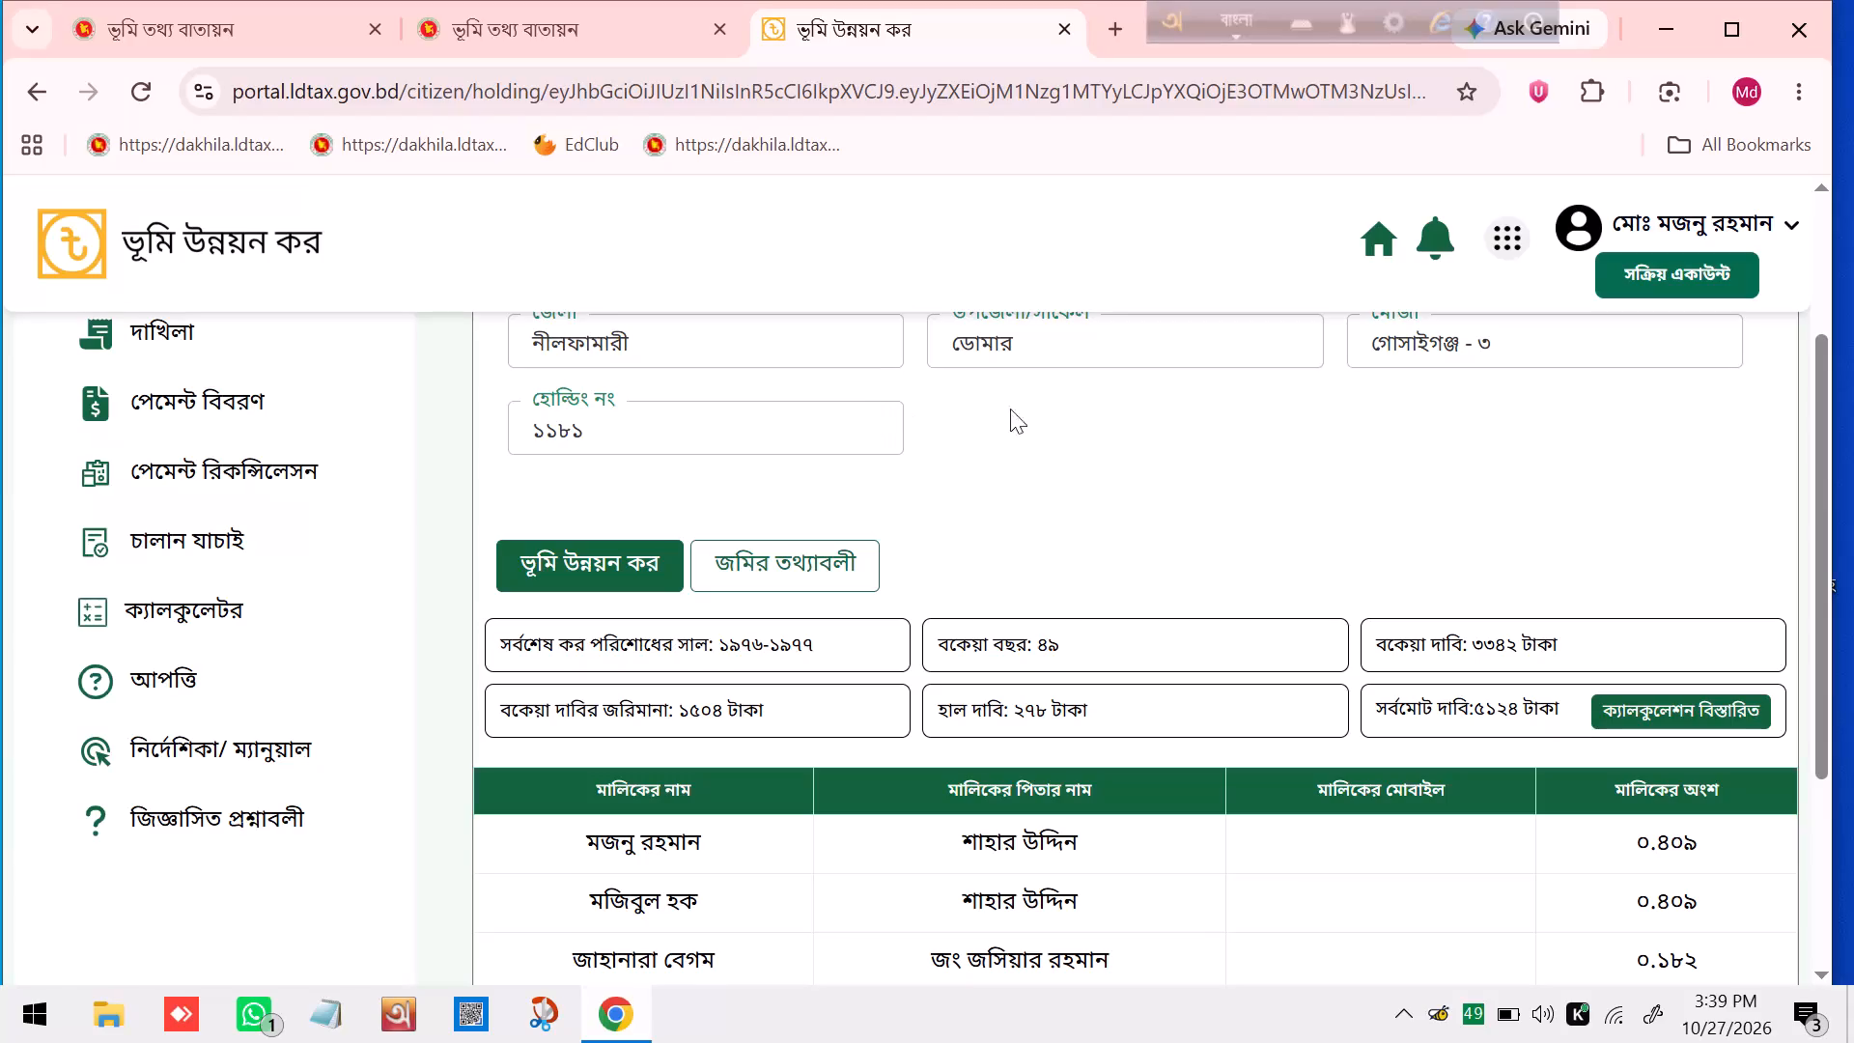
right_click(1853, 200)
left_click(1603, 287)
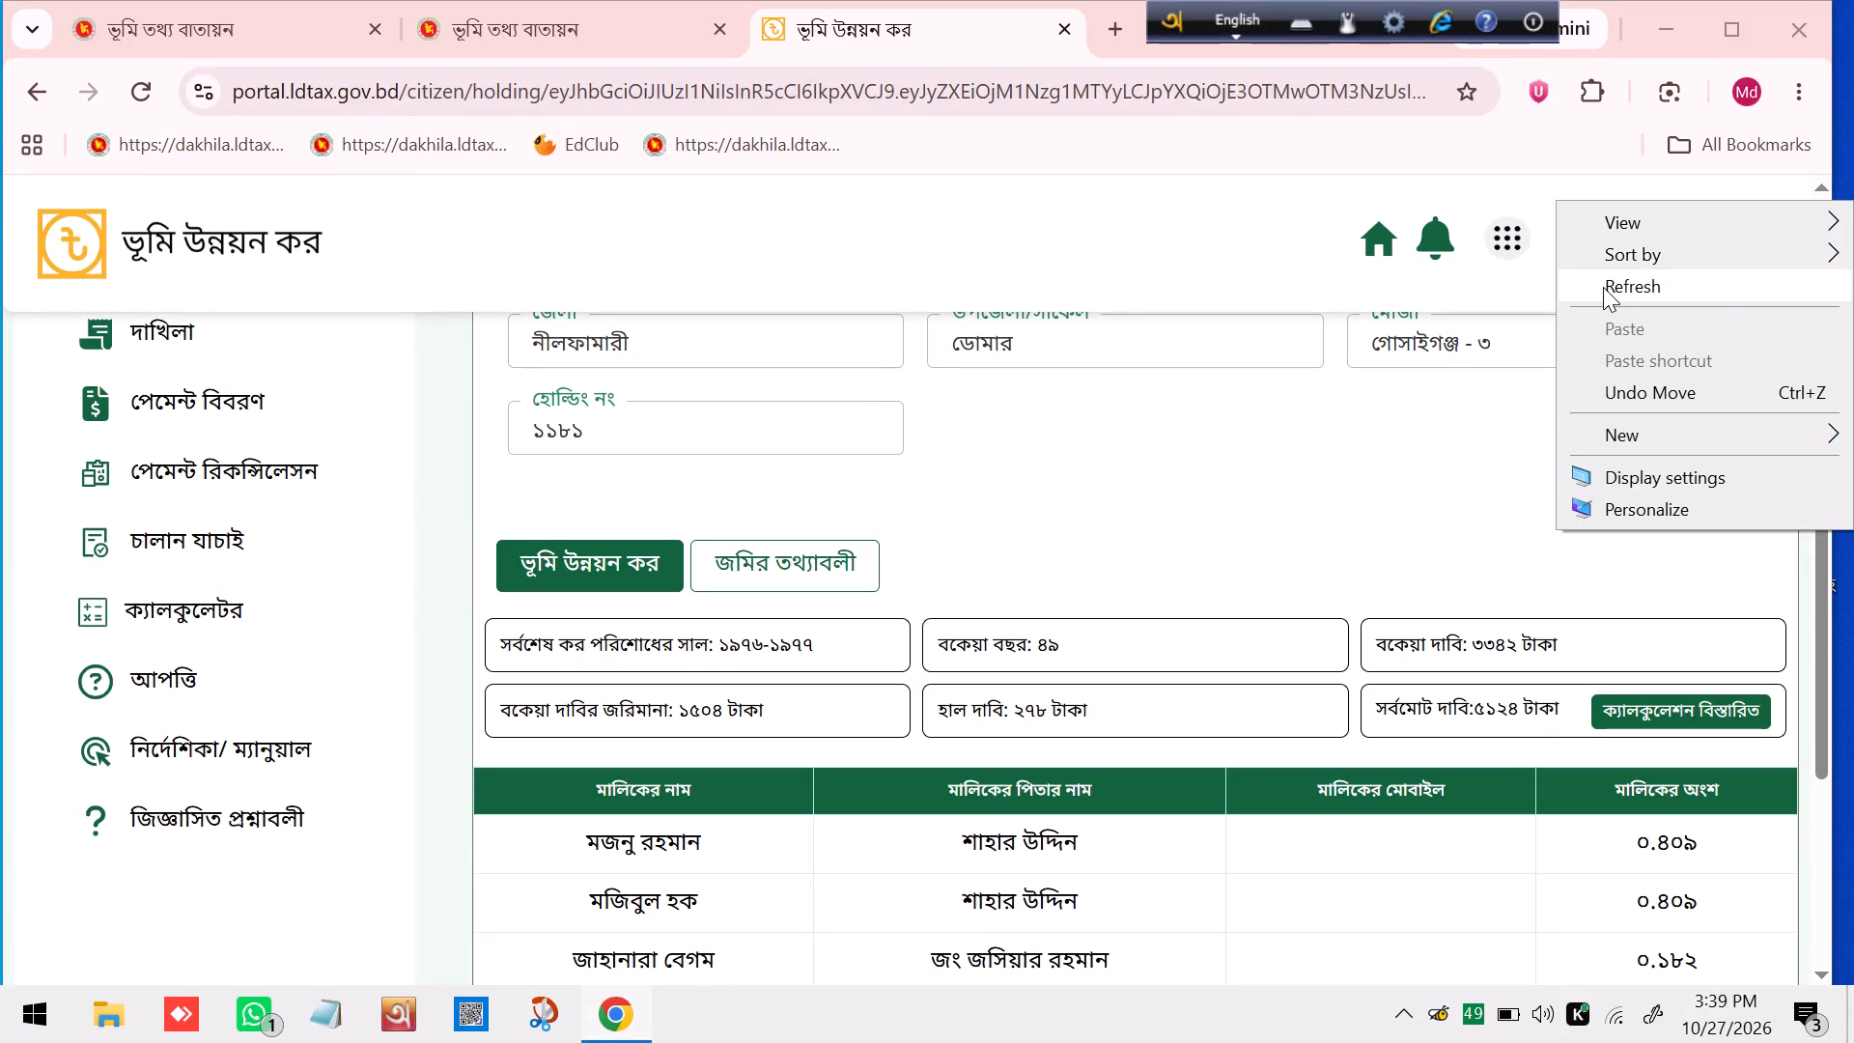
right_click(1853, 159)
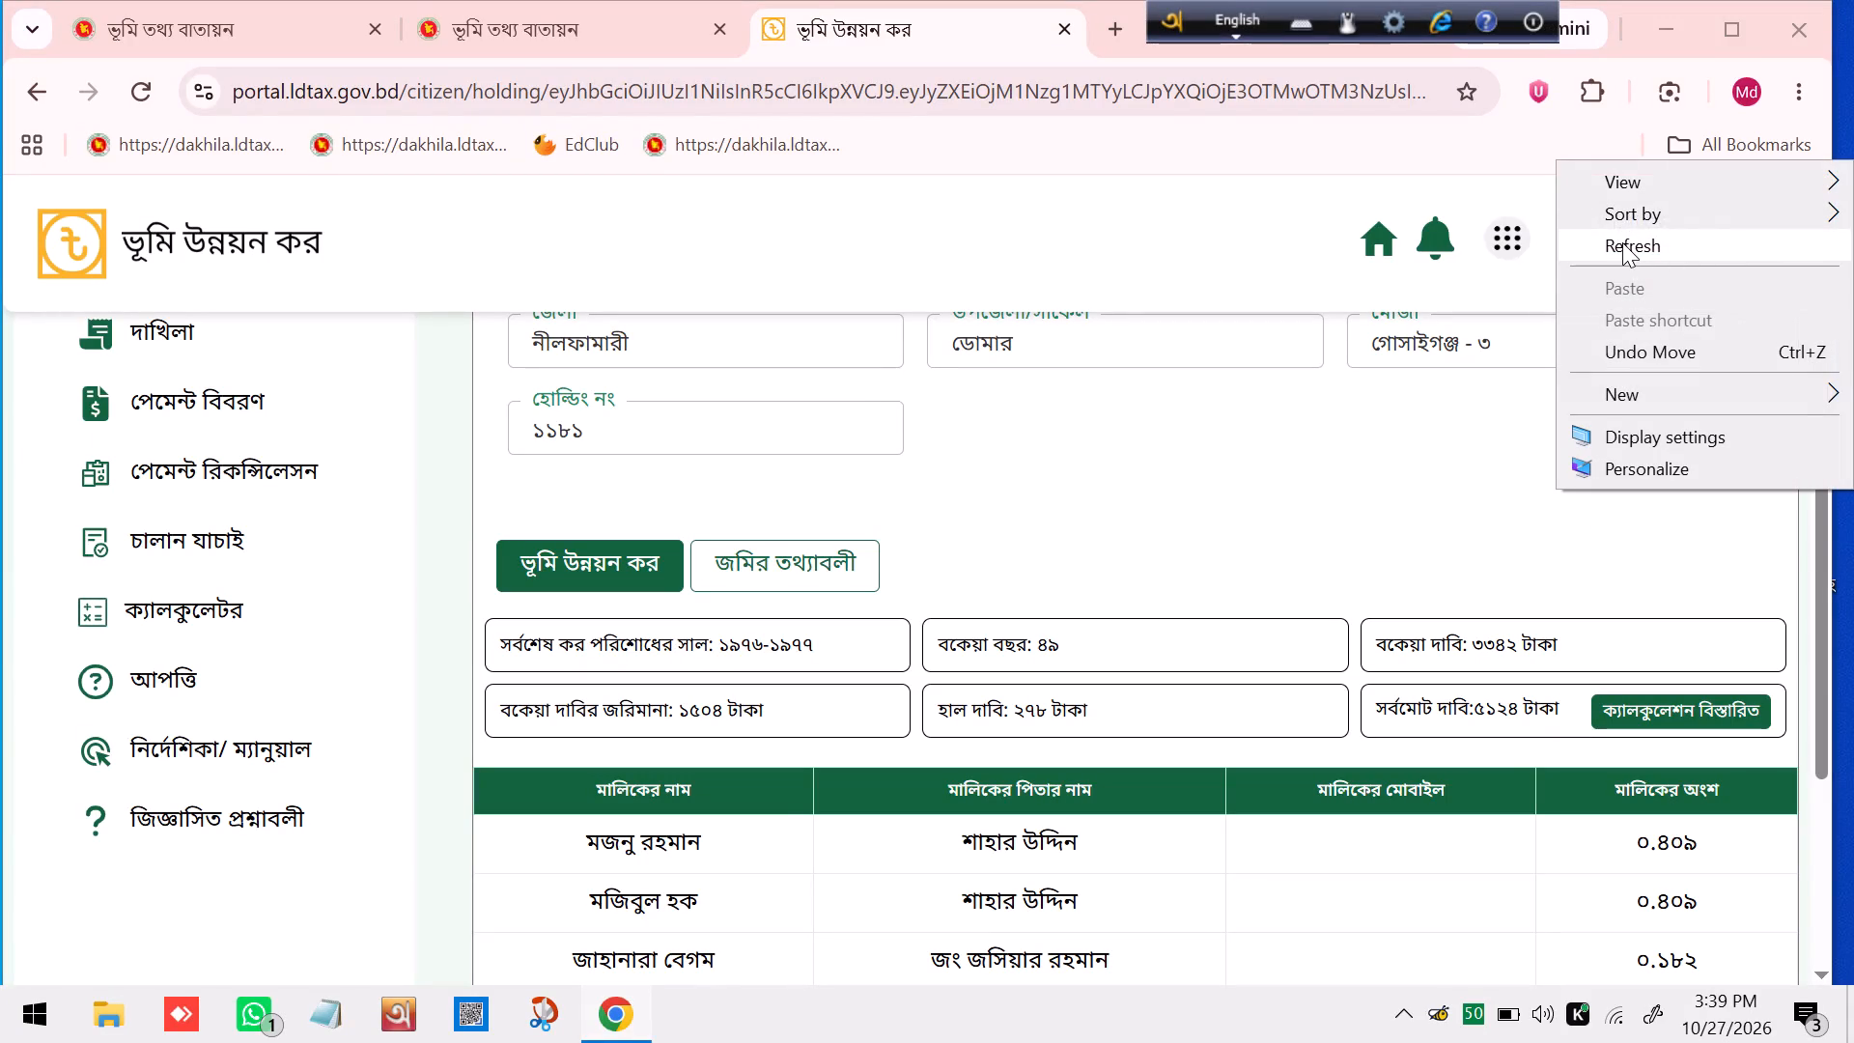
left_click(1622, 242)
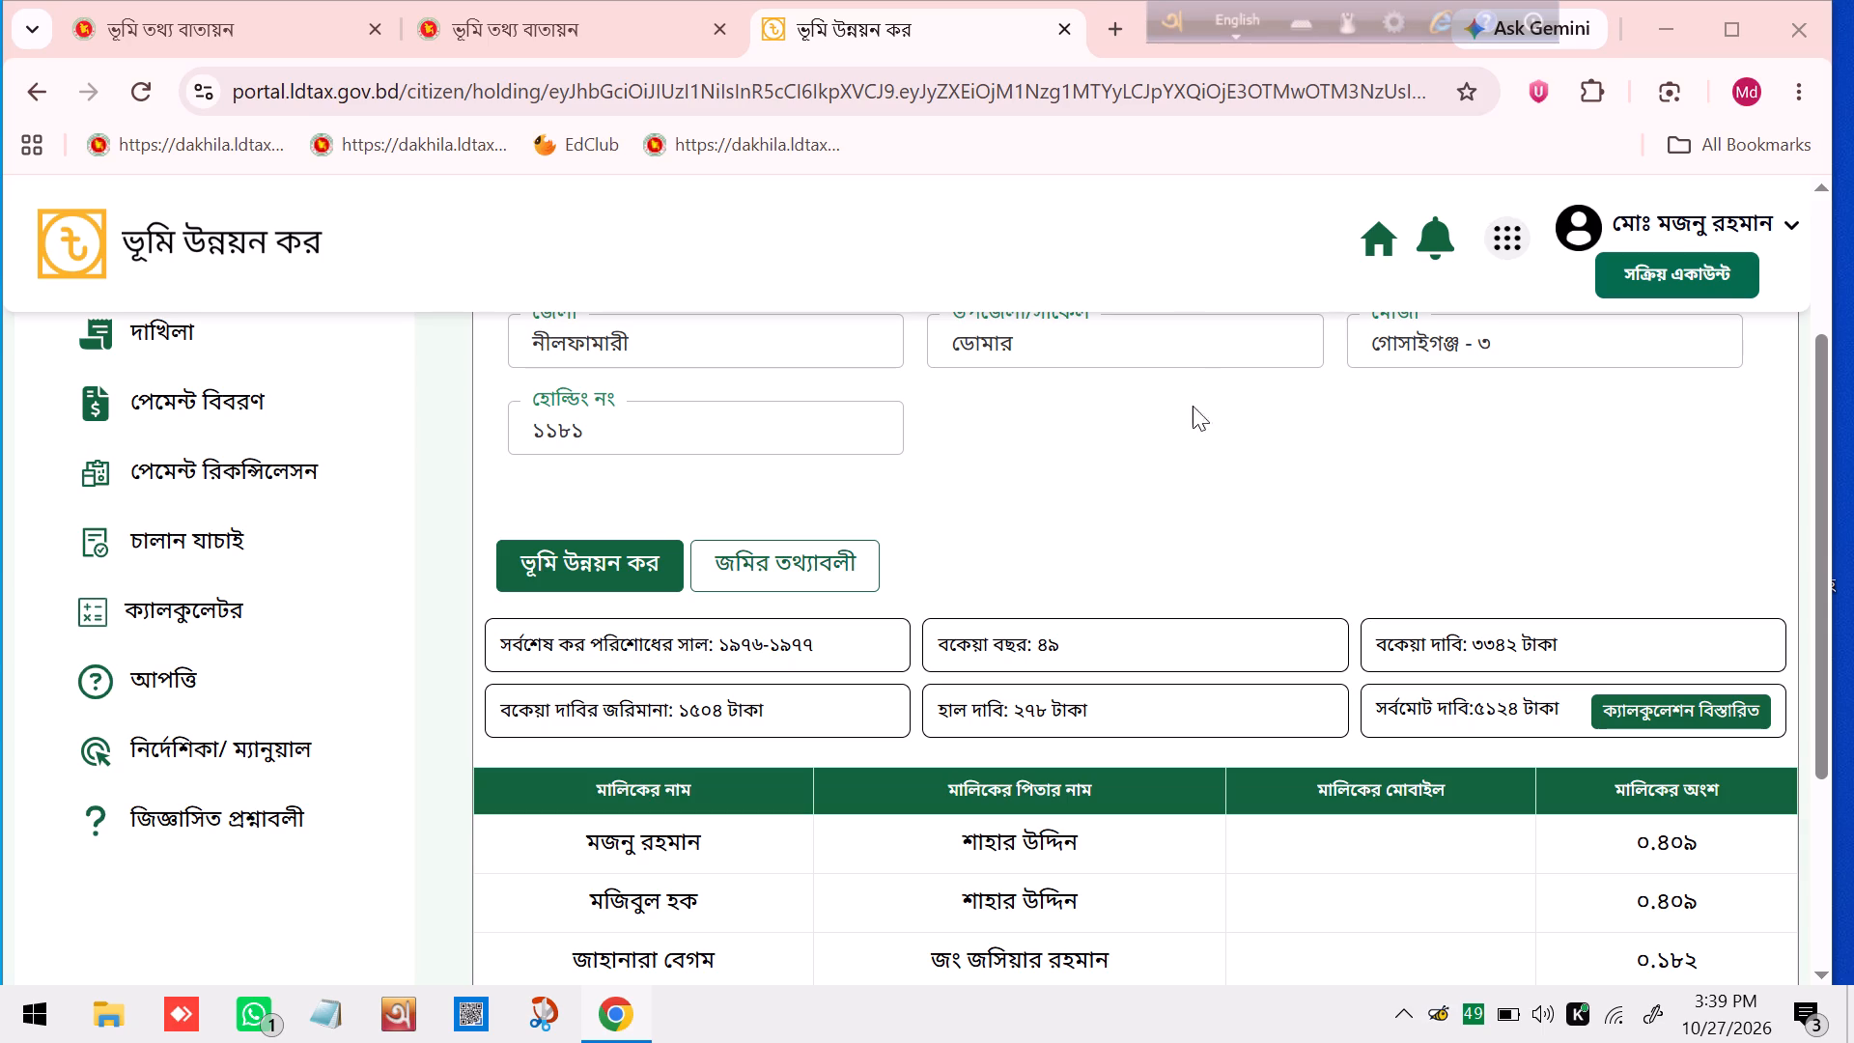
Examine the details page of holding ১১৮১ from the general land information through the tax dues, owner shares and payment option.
scroll(1217, 525, "down", 2)
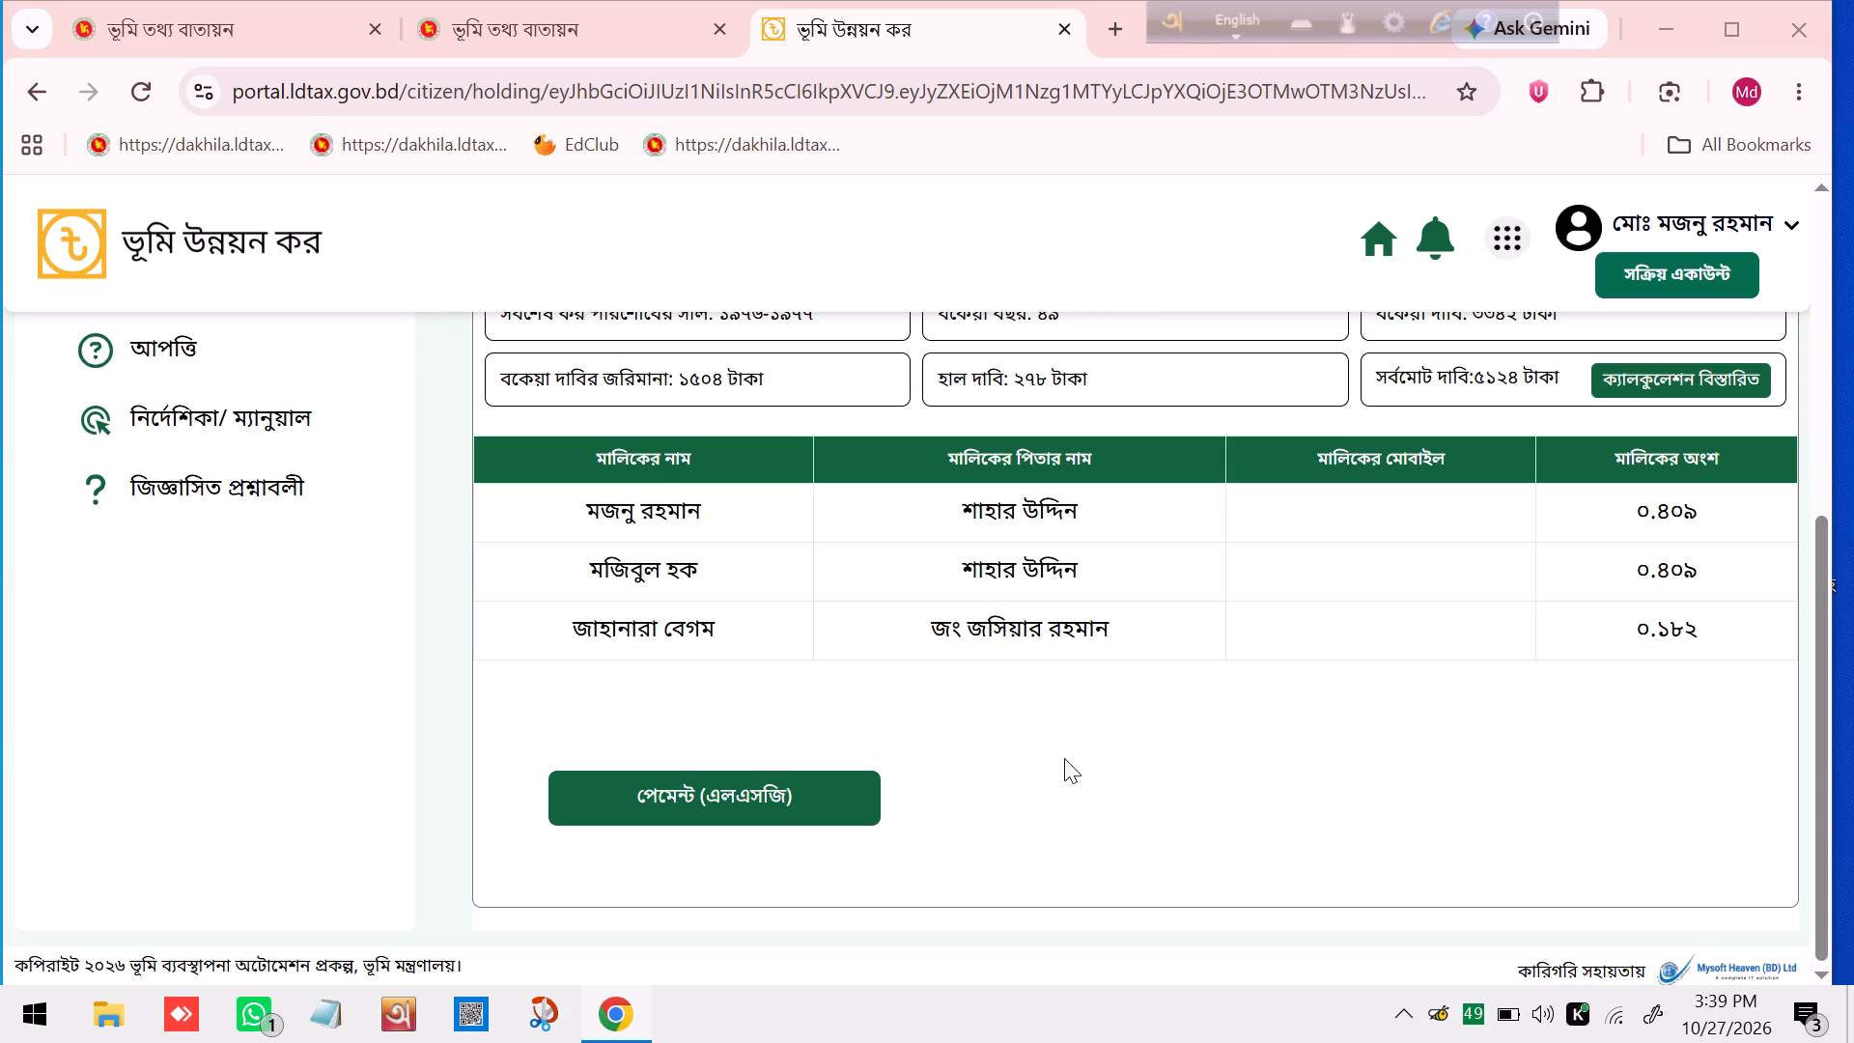
scroll(1064, 758, "up", 1)
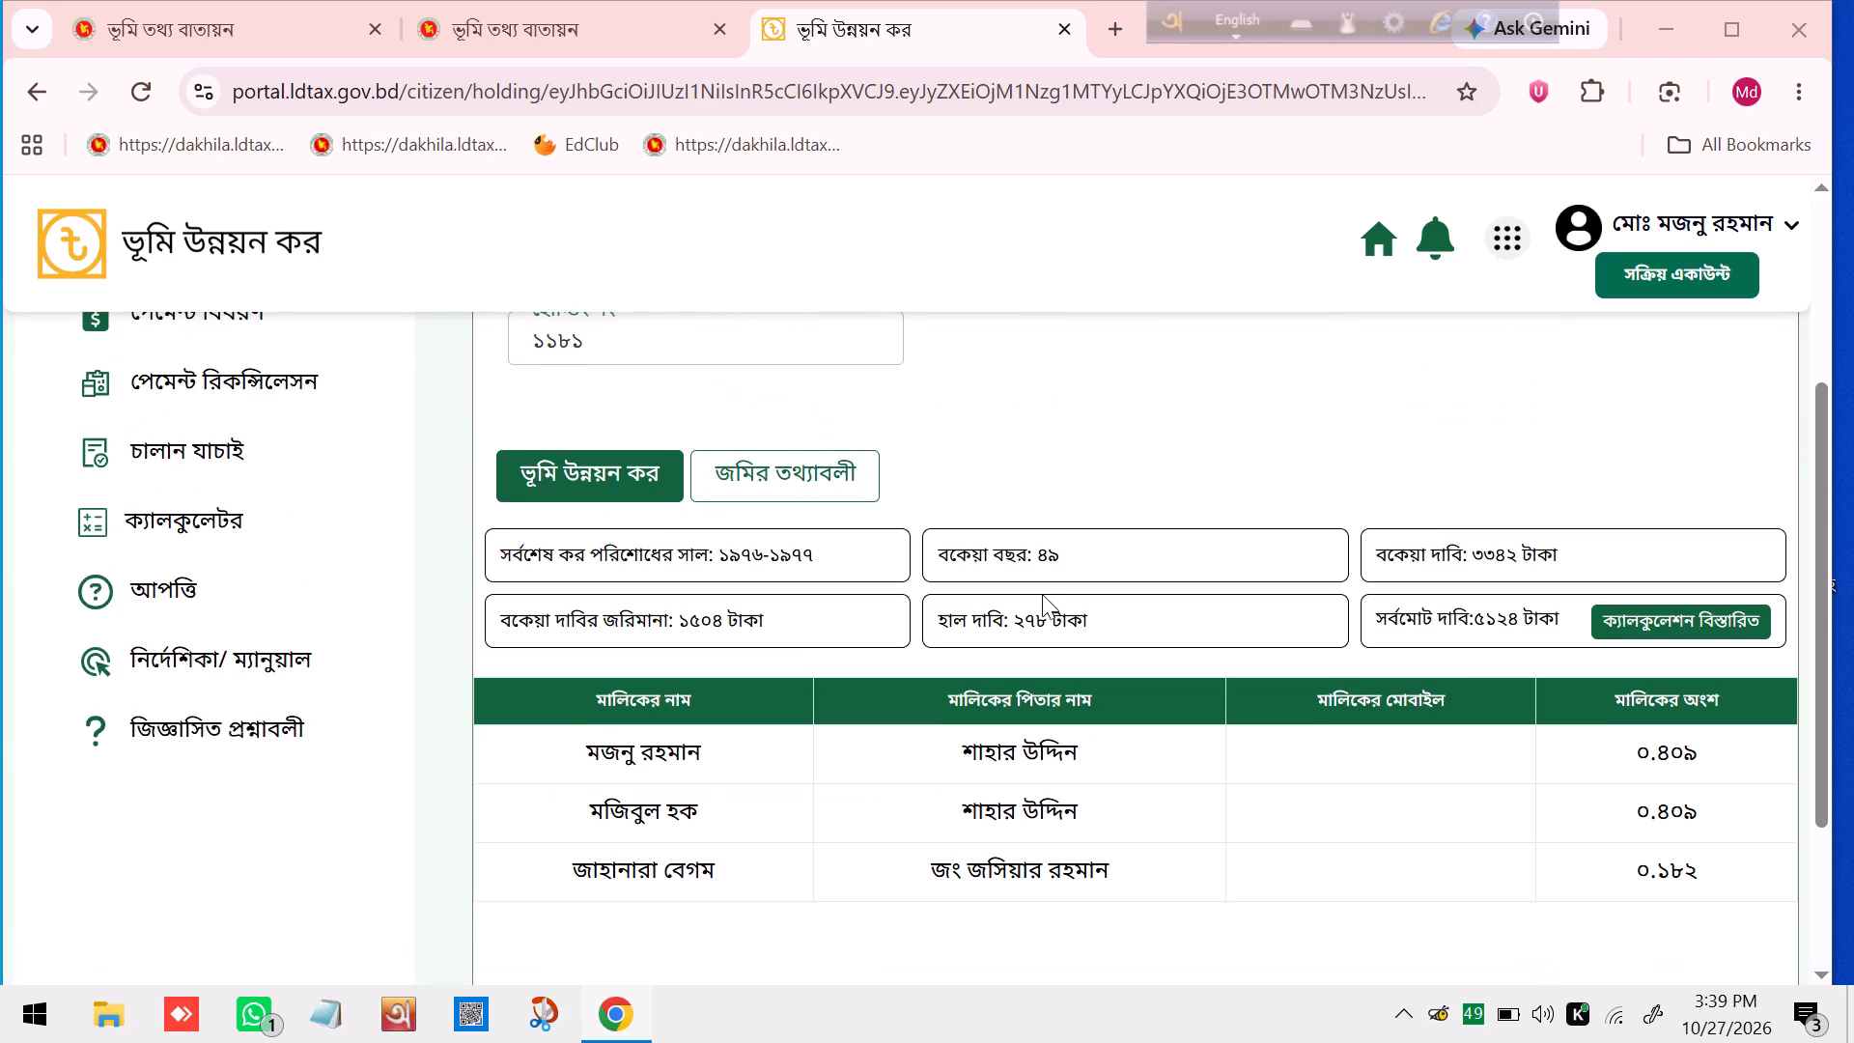
scroll(1007, 542, "up", 5)
scroll(1008, 544, "down", 9)
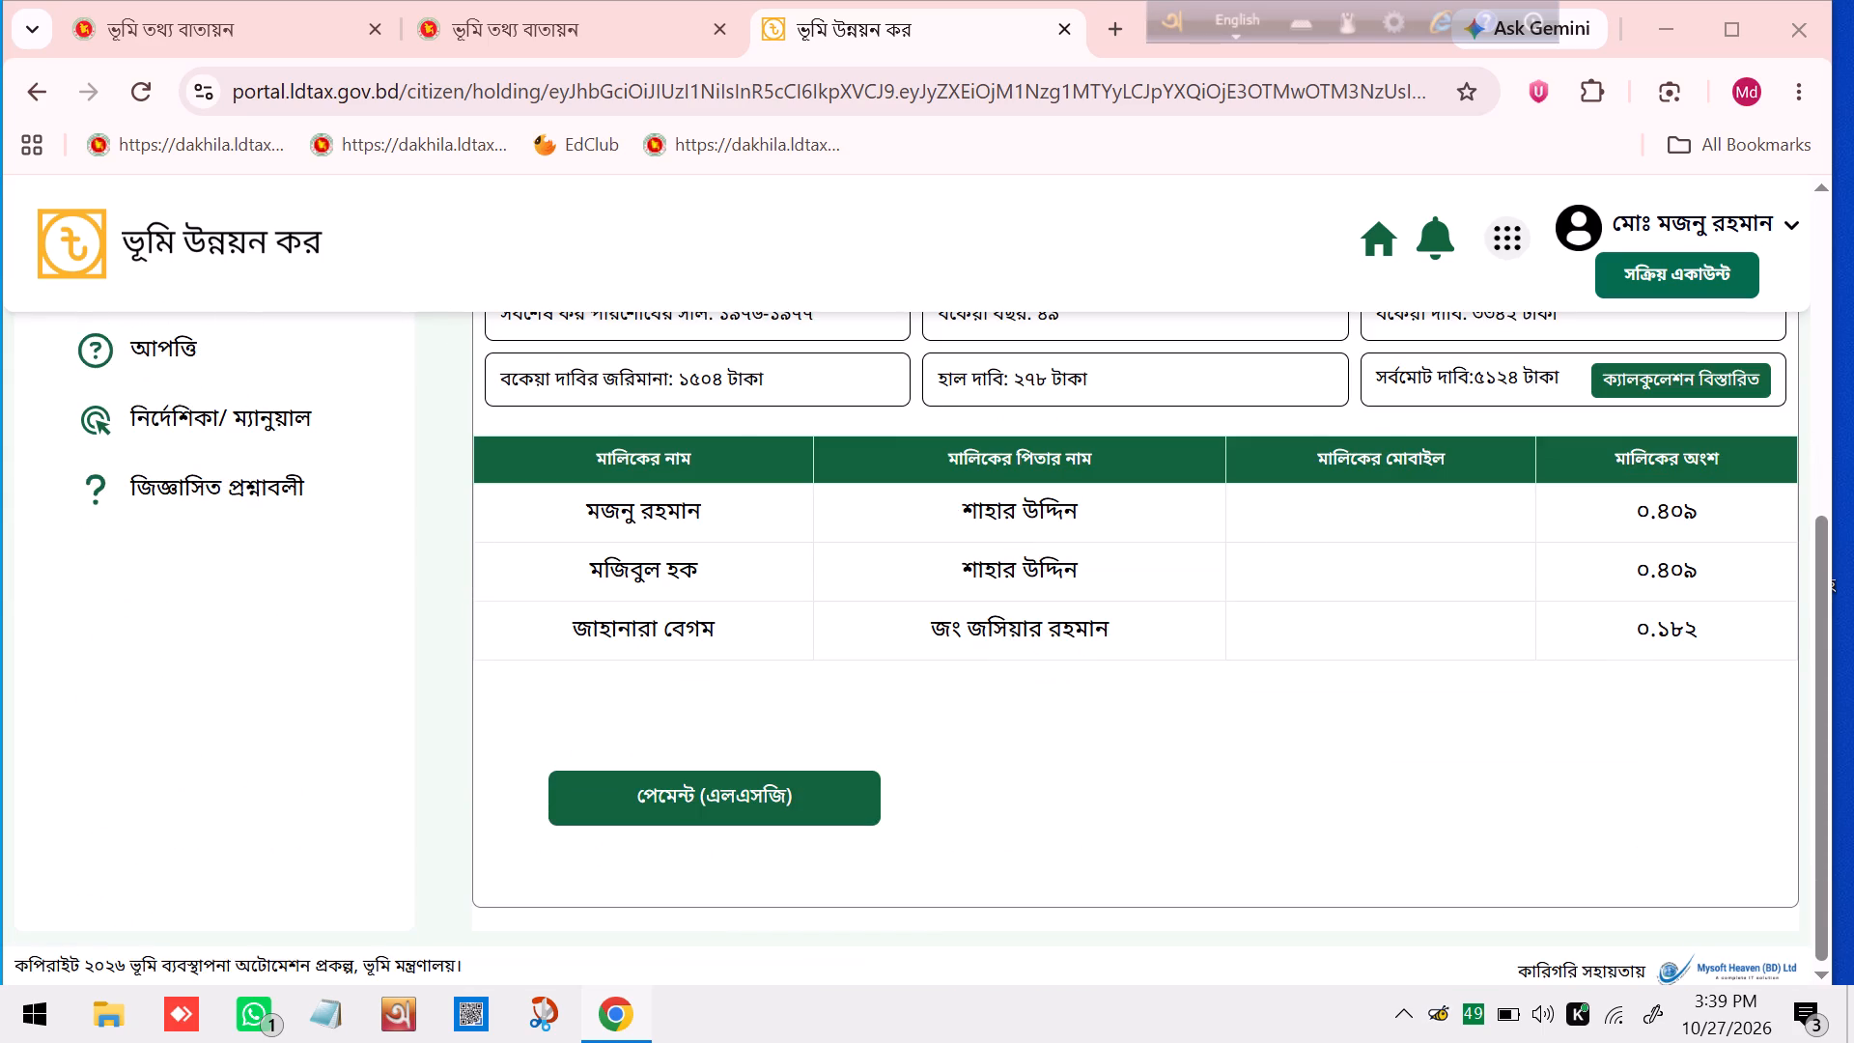
right_click(1853, 350)
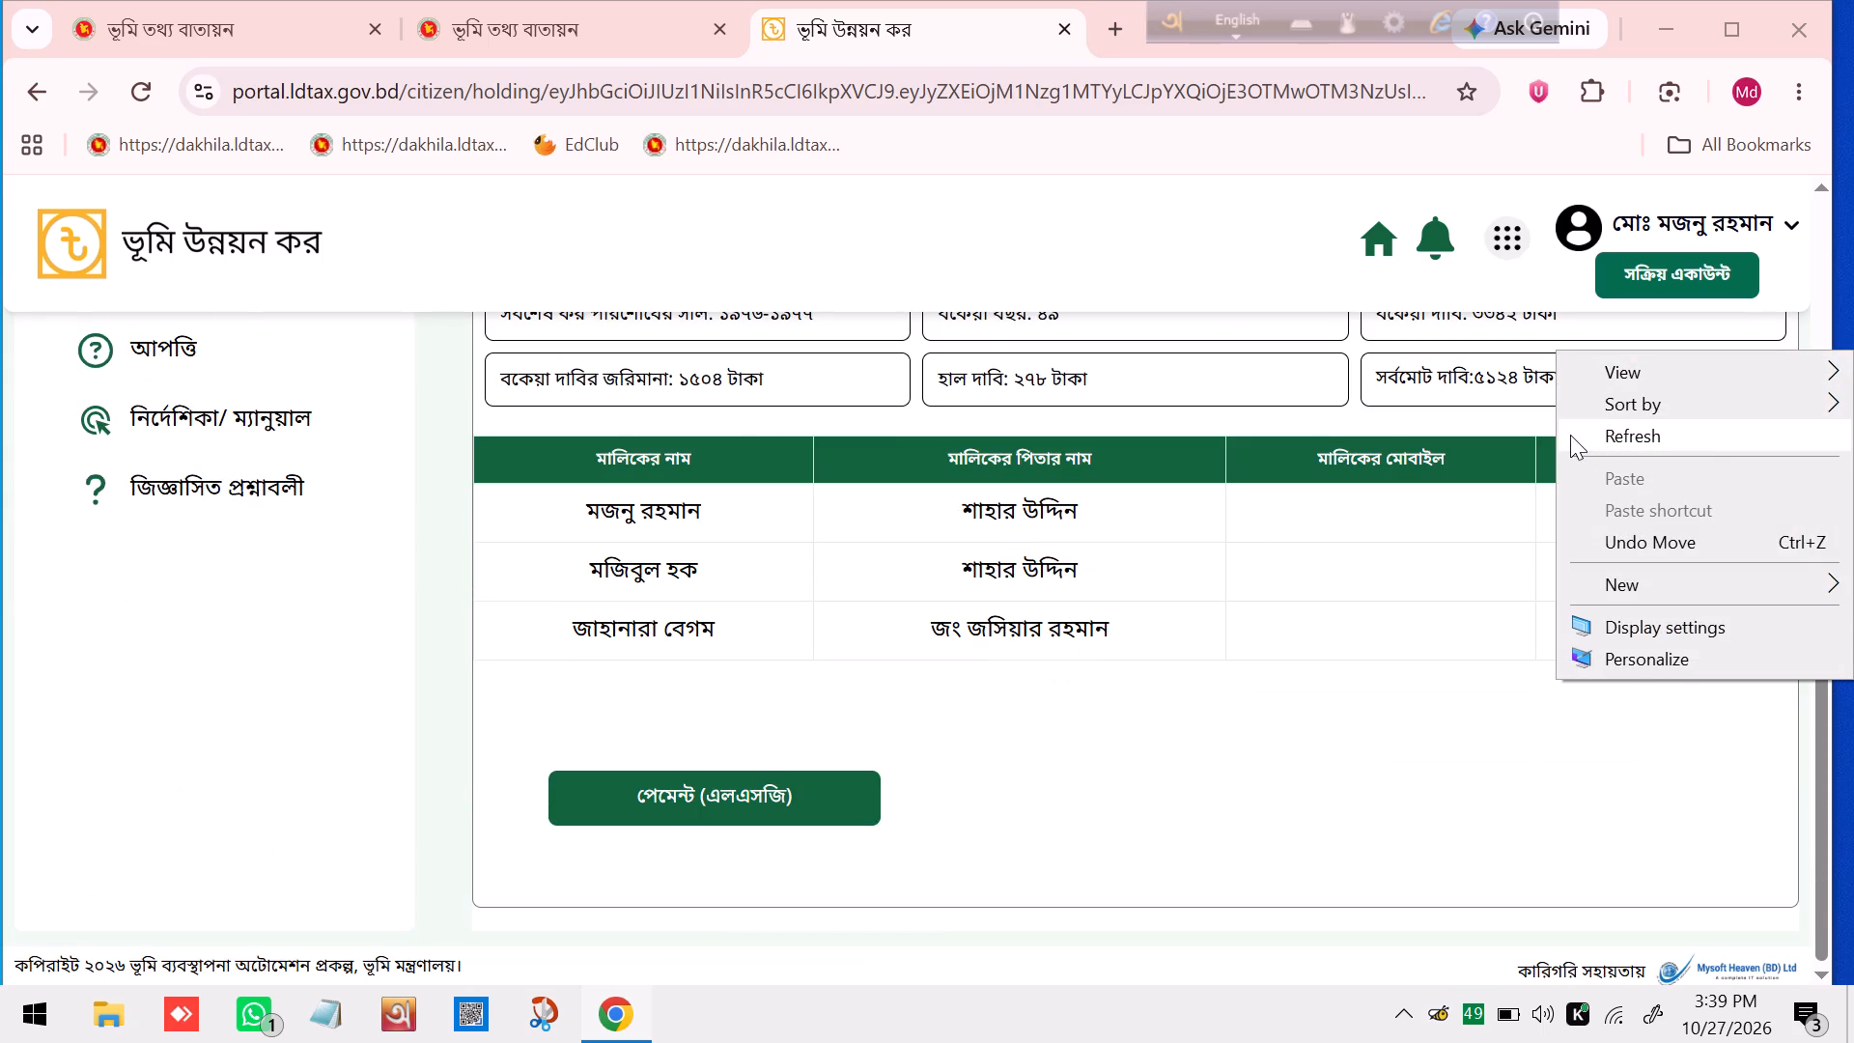
left_click(1570, 435)
scroll(888, 636, "up", 5)
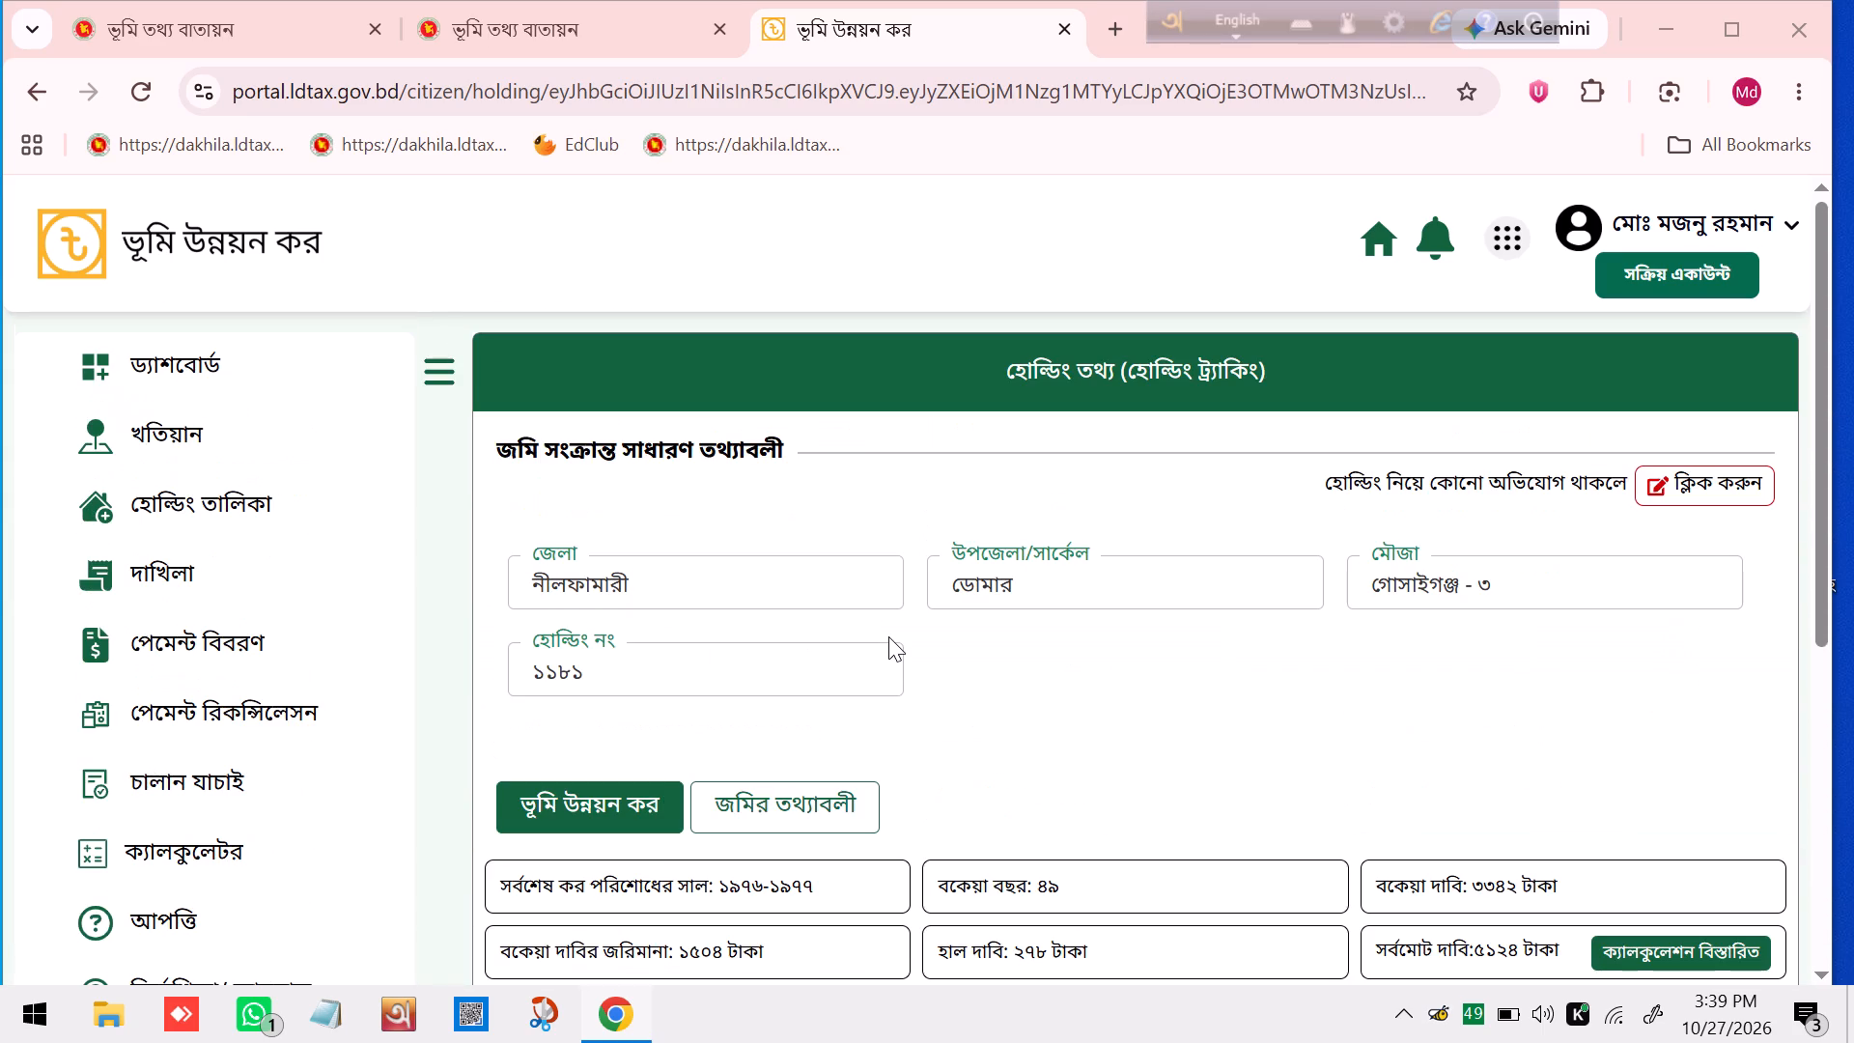
scroll(888, 636, "up", 4)
scroll(888, 636, "down", 10)
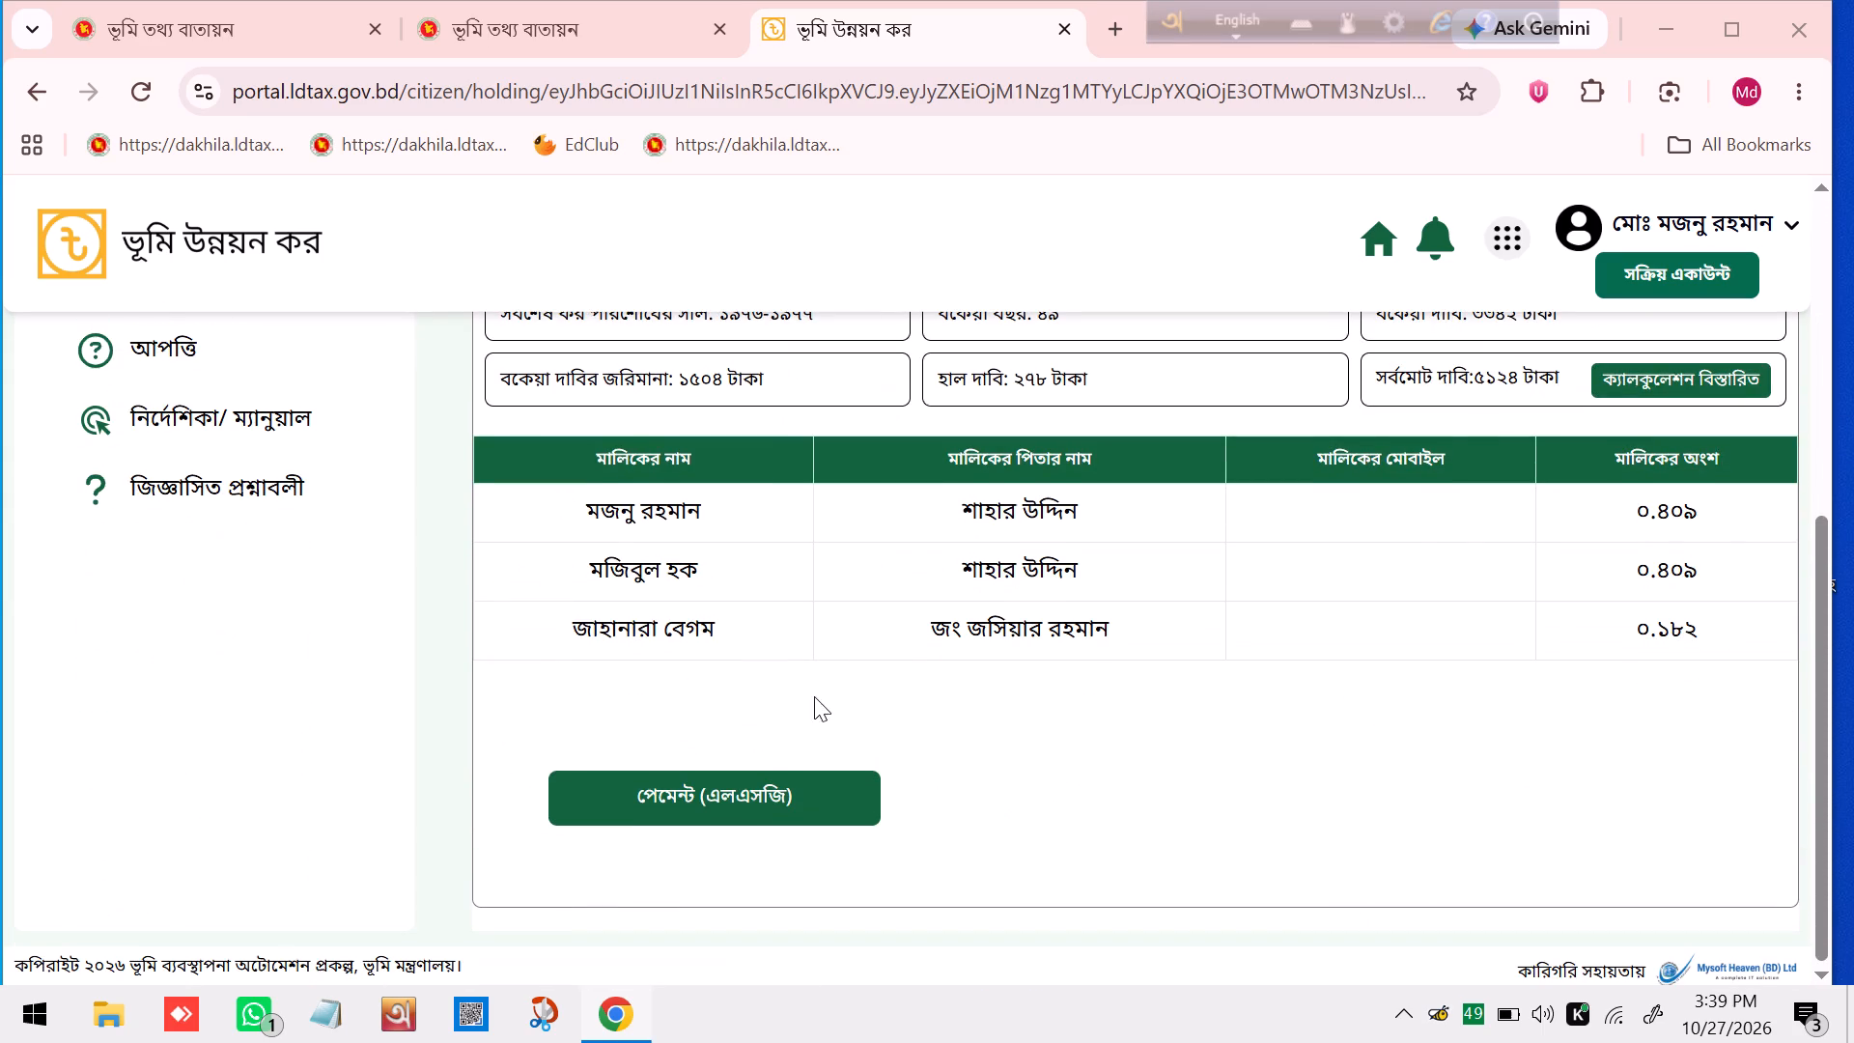
right_click(1853, 266)
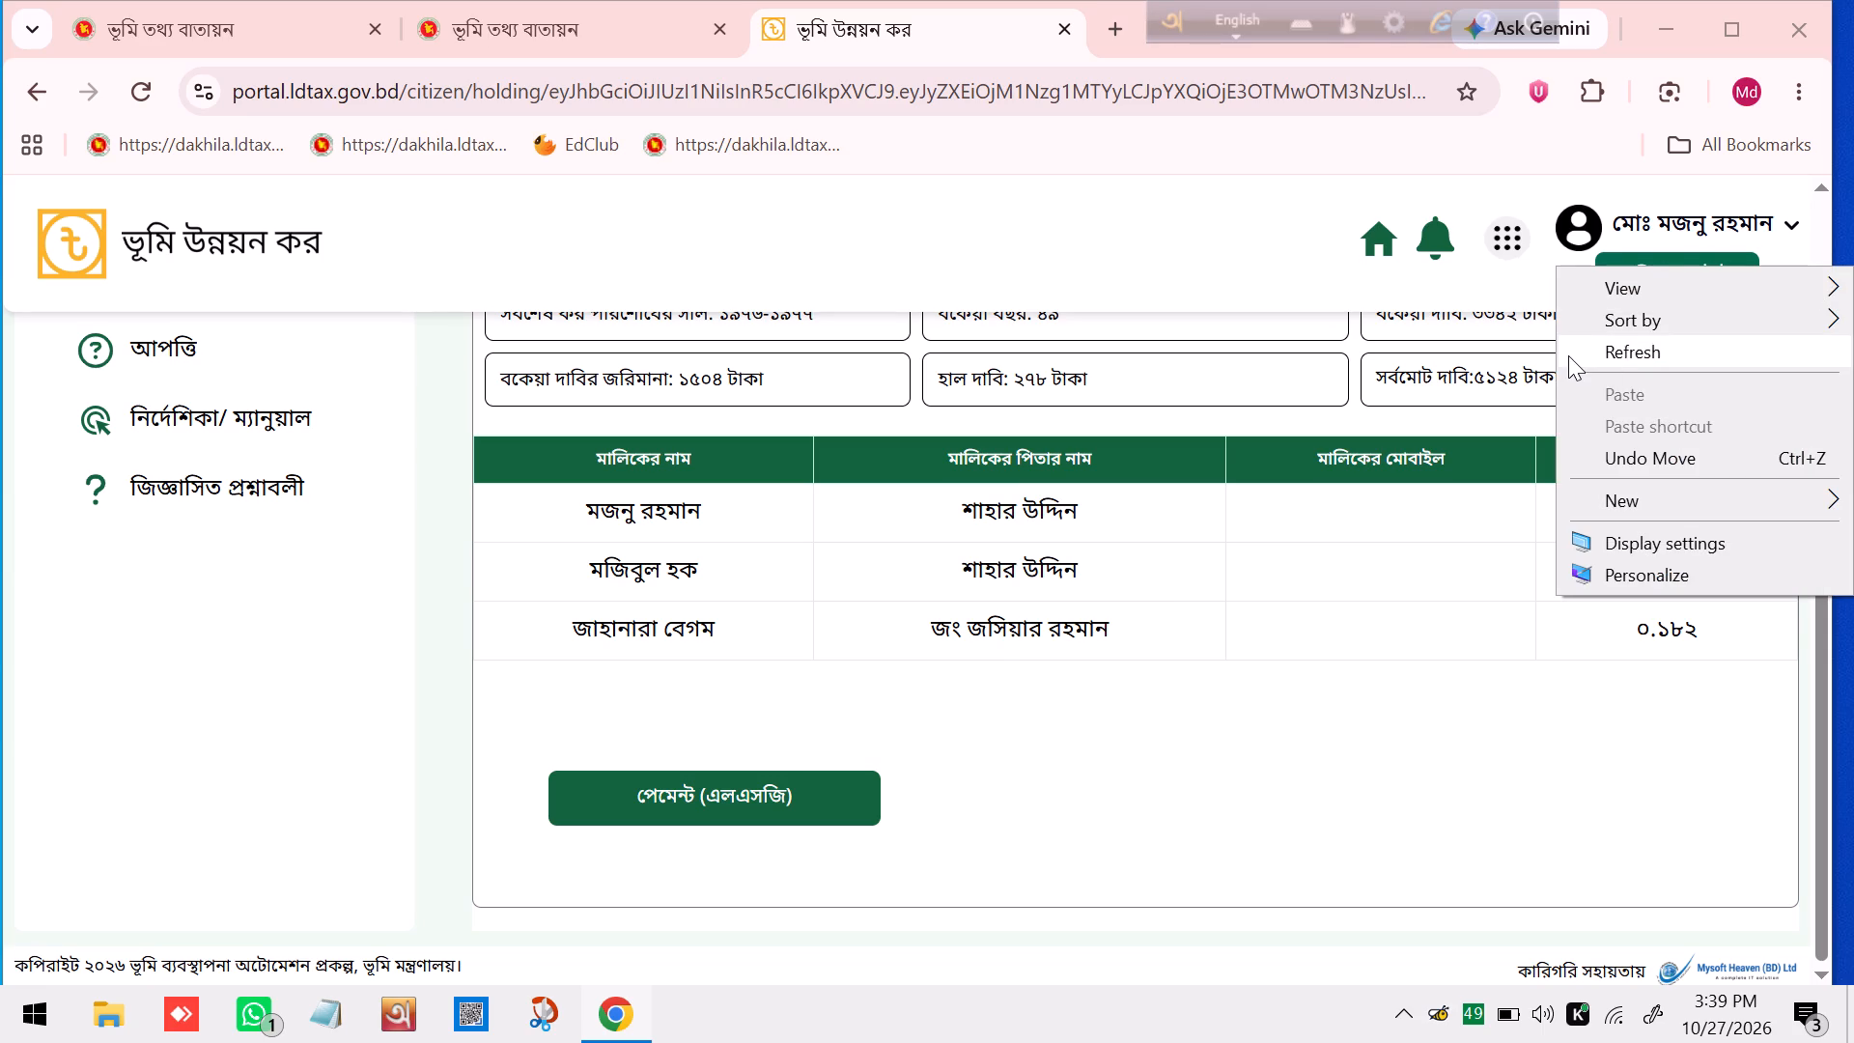
left_click(1568, 355)
scroll(772, 501, "up", 4)
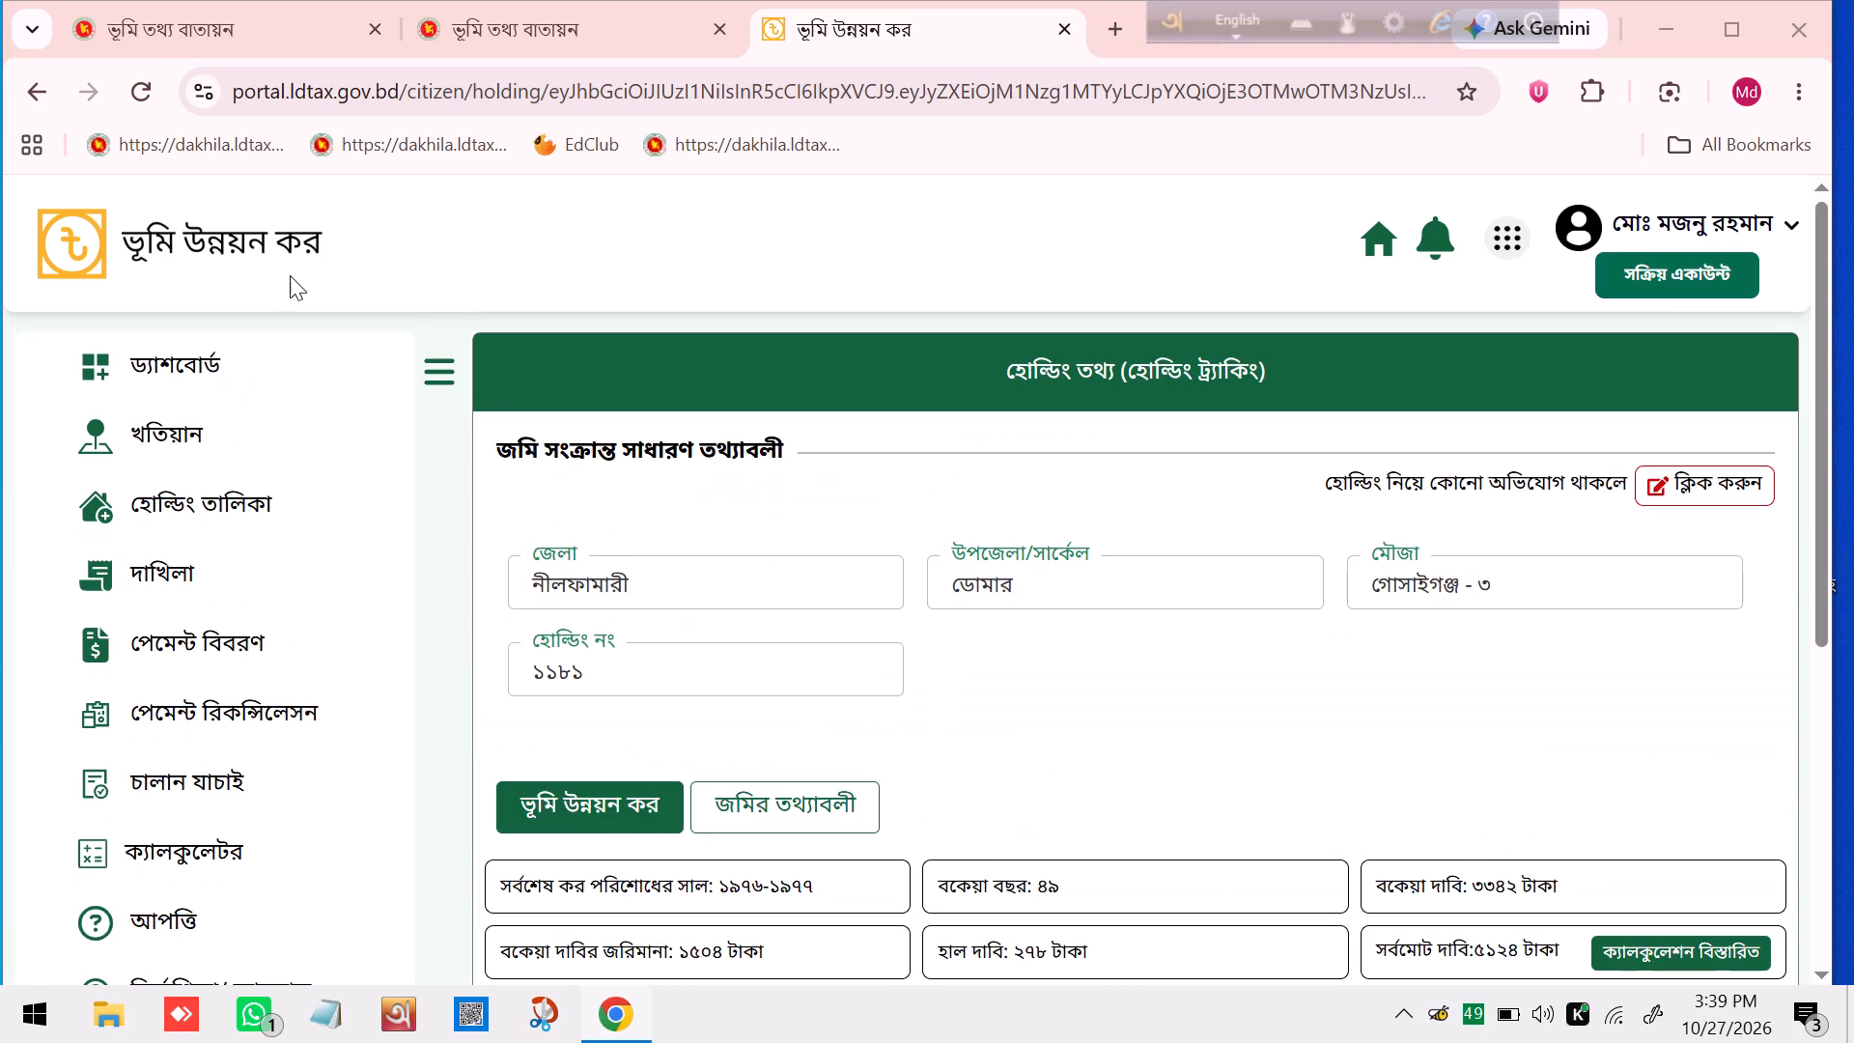
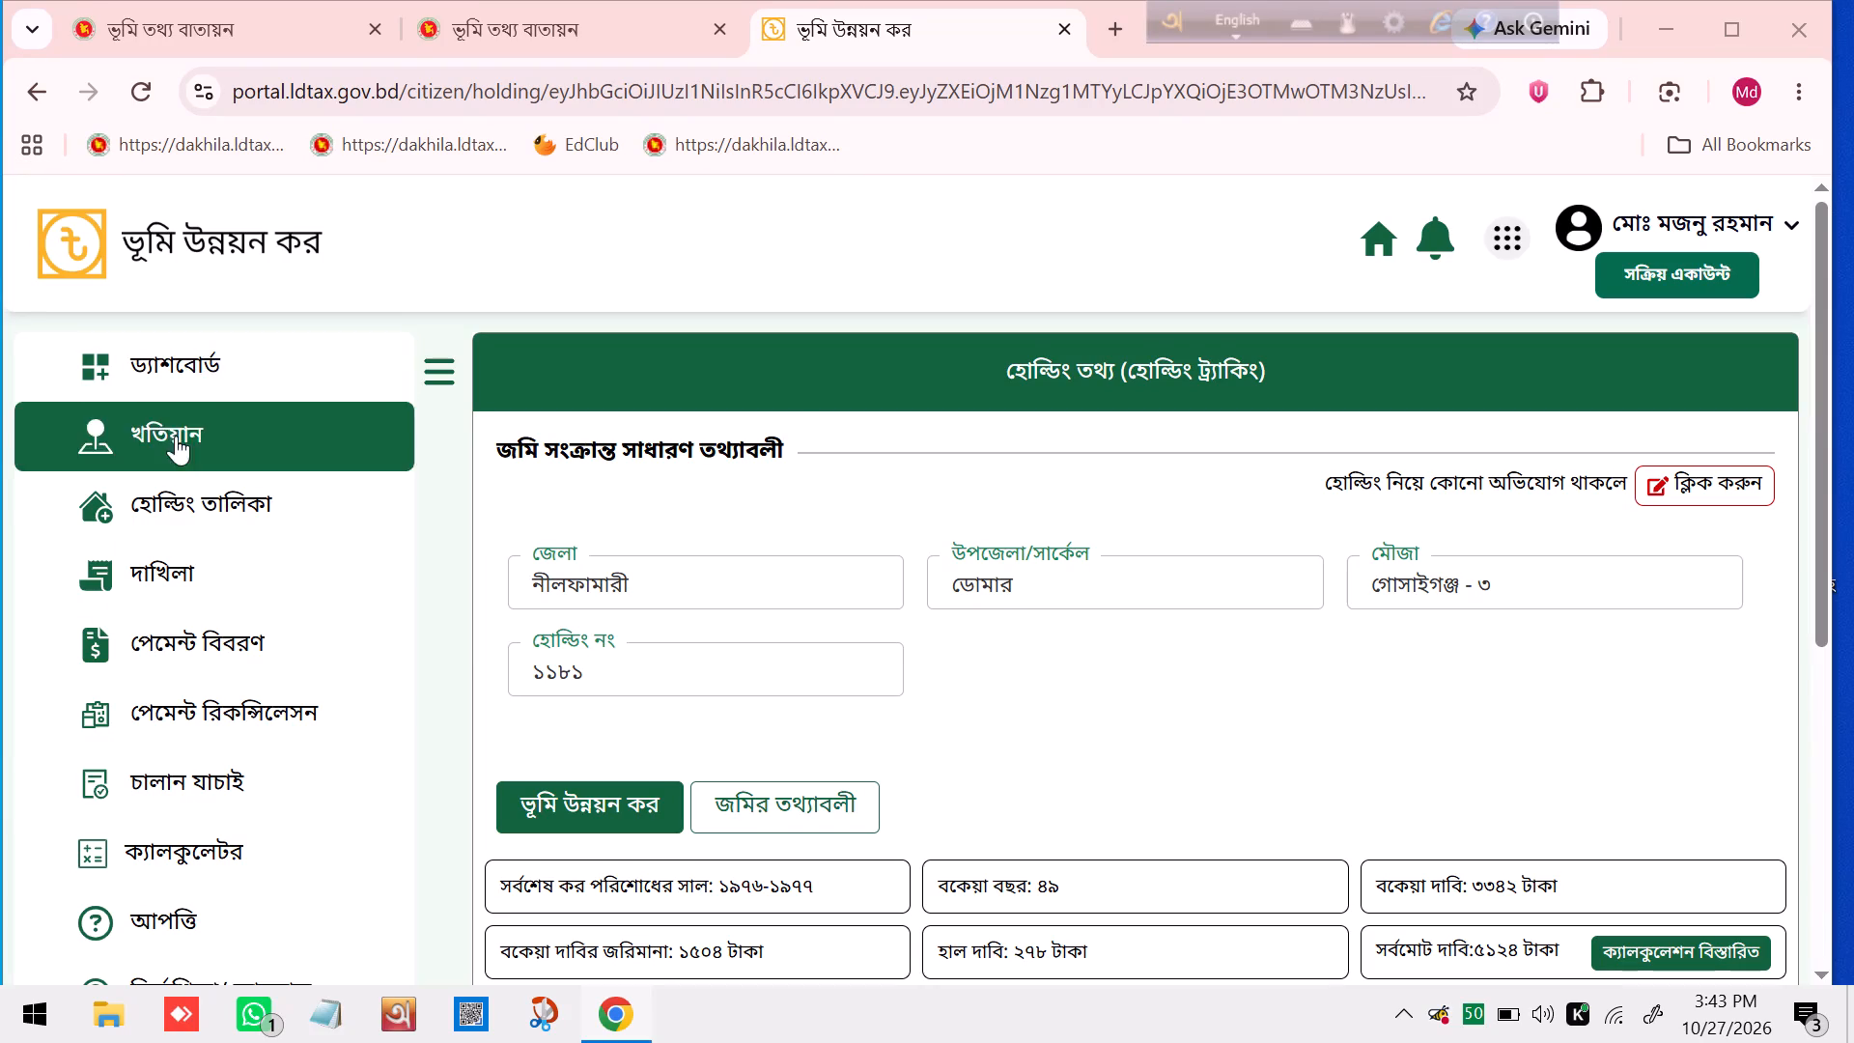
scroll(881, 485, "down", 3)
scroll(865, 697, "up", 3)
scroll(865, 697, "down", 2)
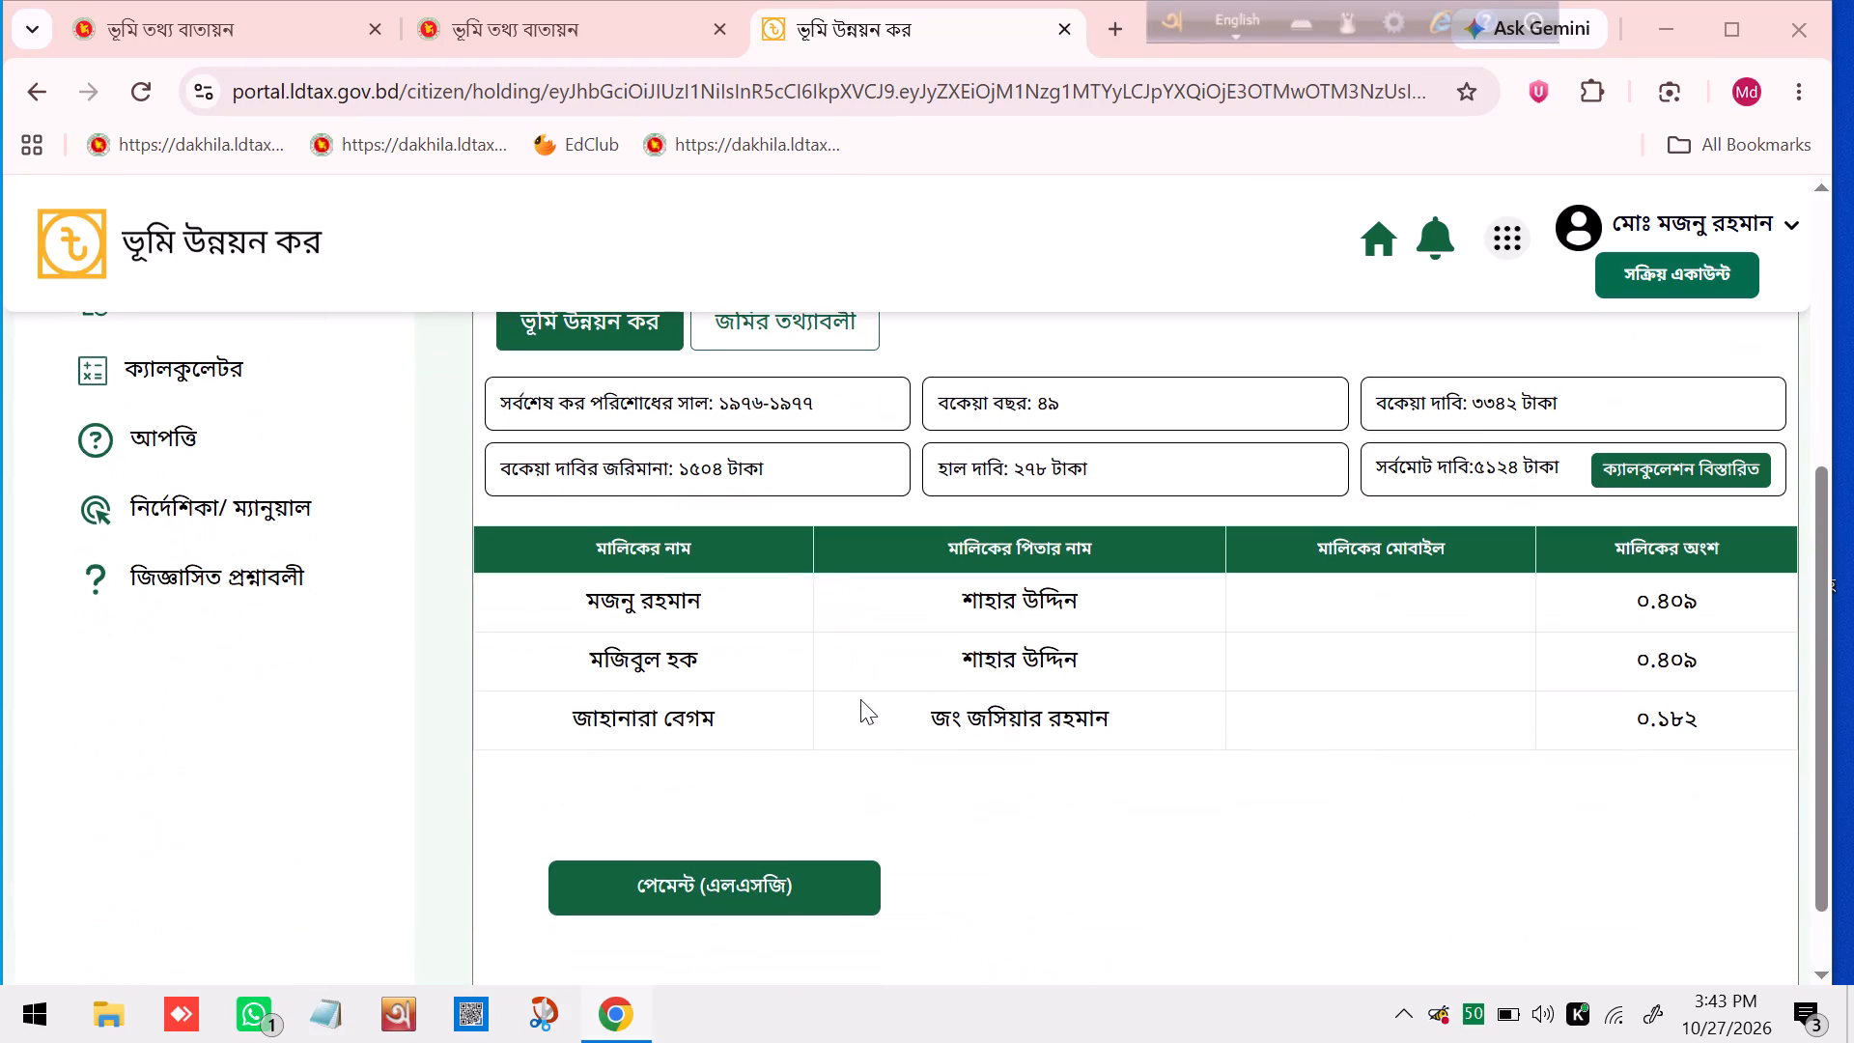
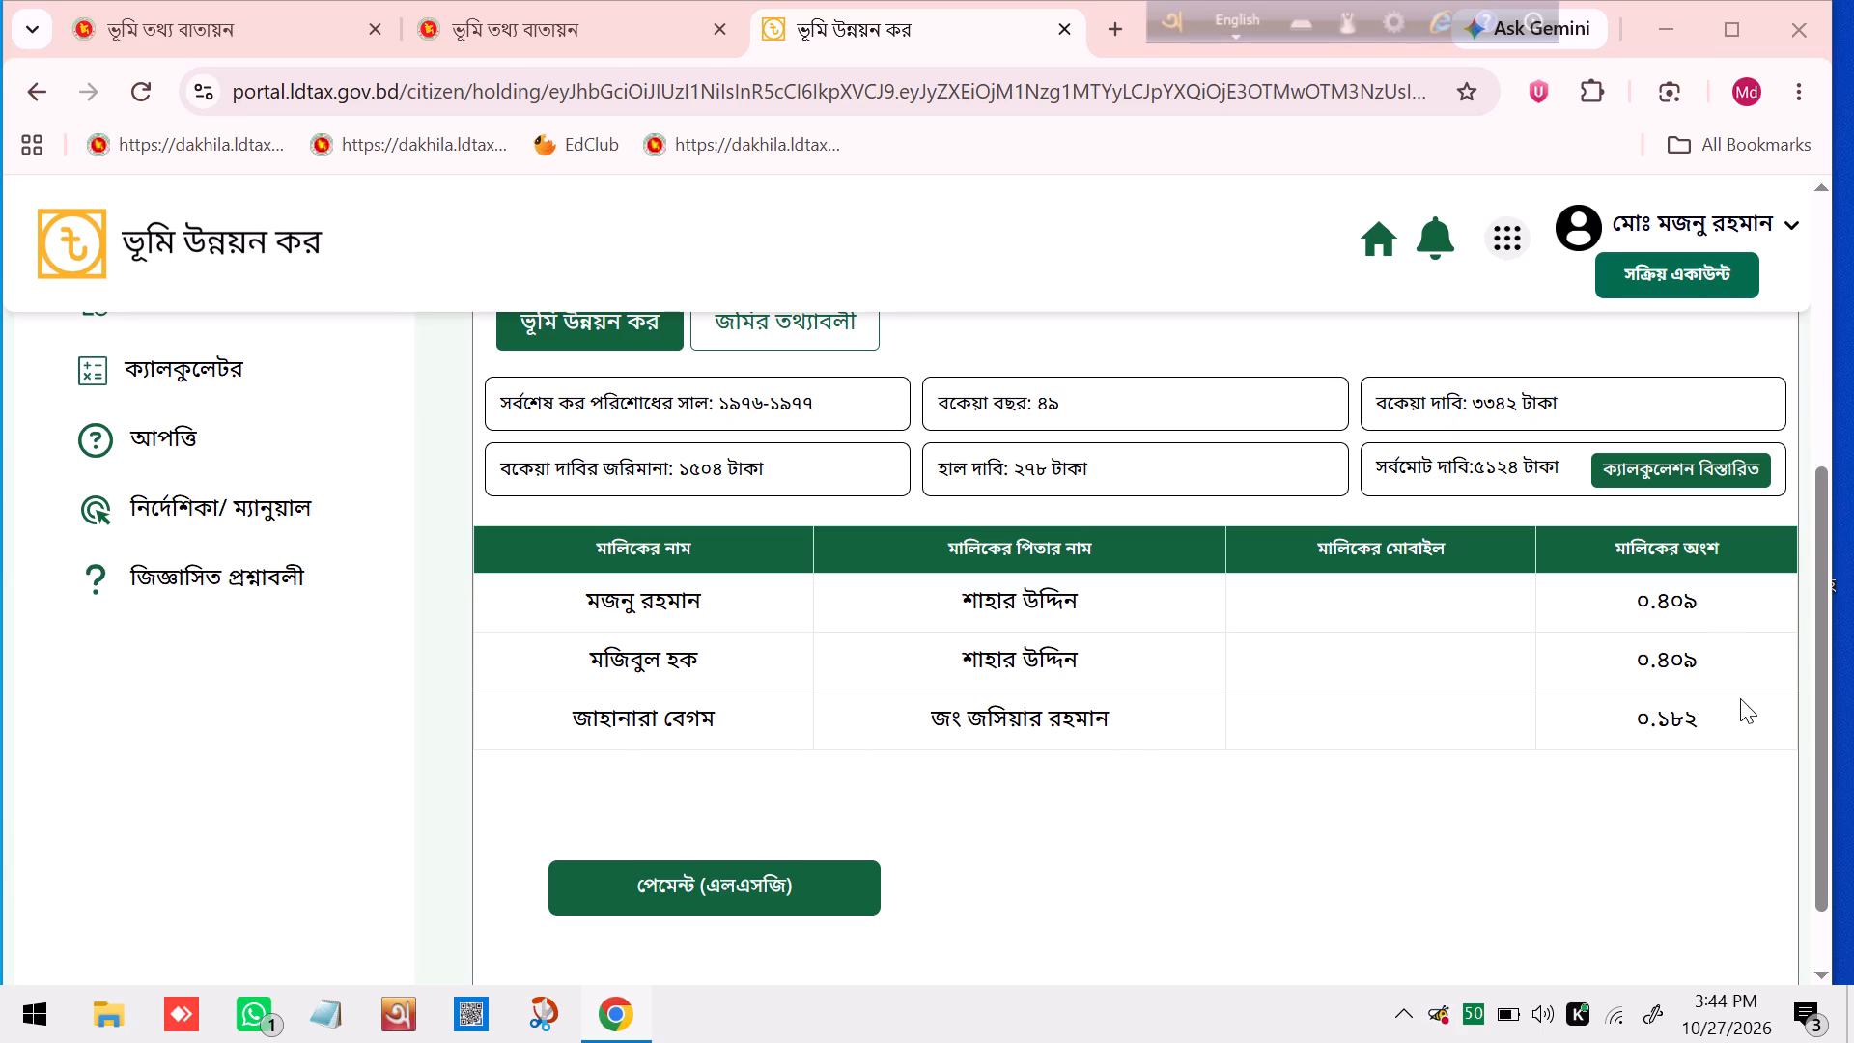
Examine the holding's land information (জমির তথ্যাবলী), covering the plots, land classes and areas and the usage-based tax demand table.
left_click(785, 336)
scroll(816, 645, "down", 1)
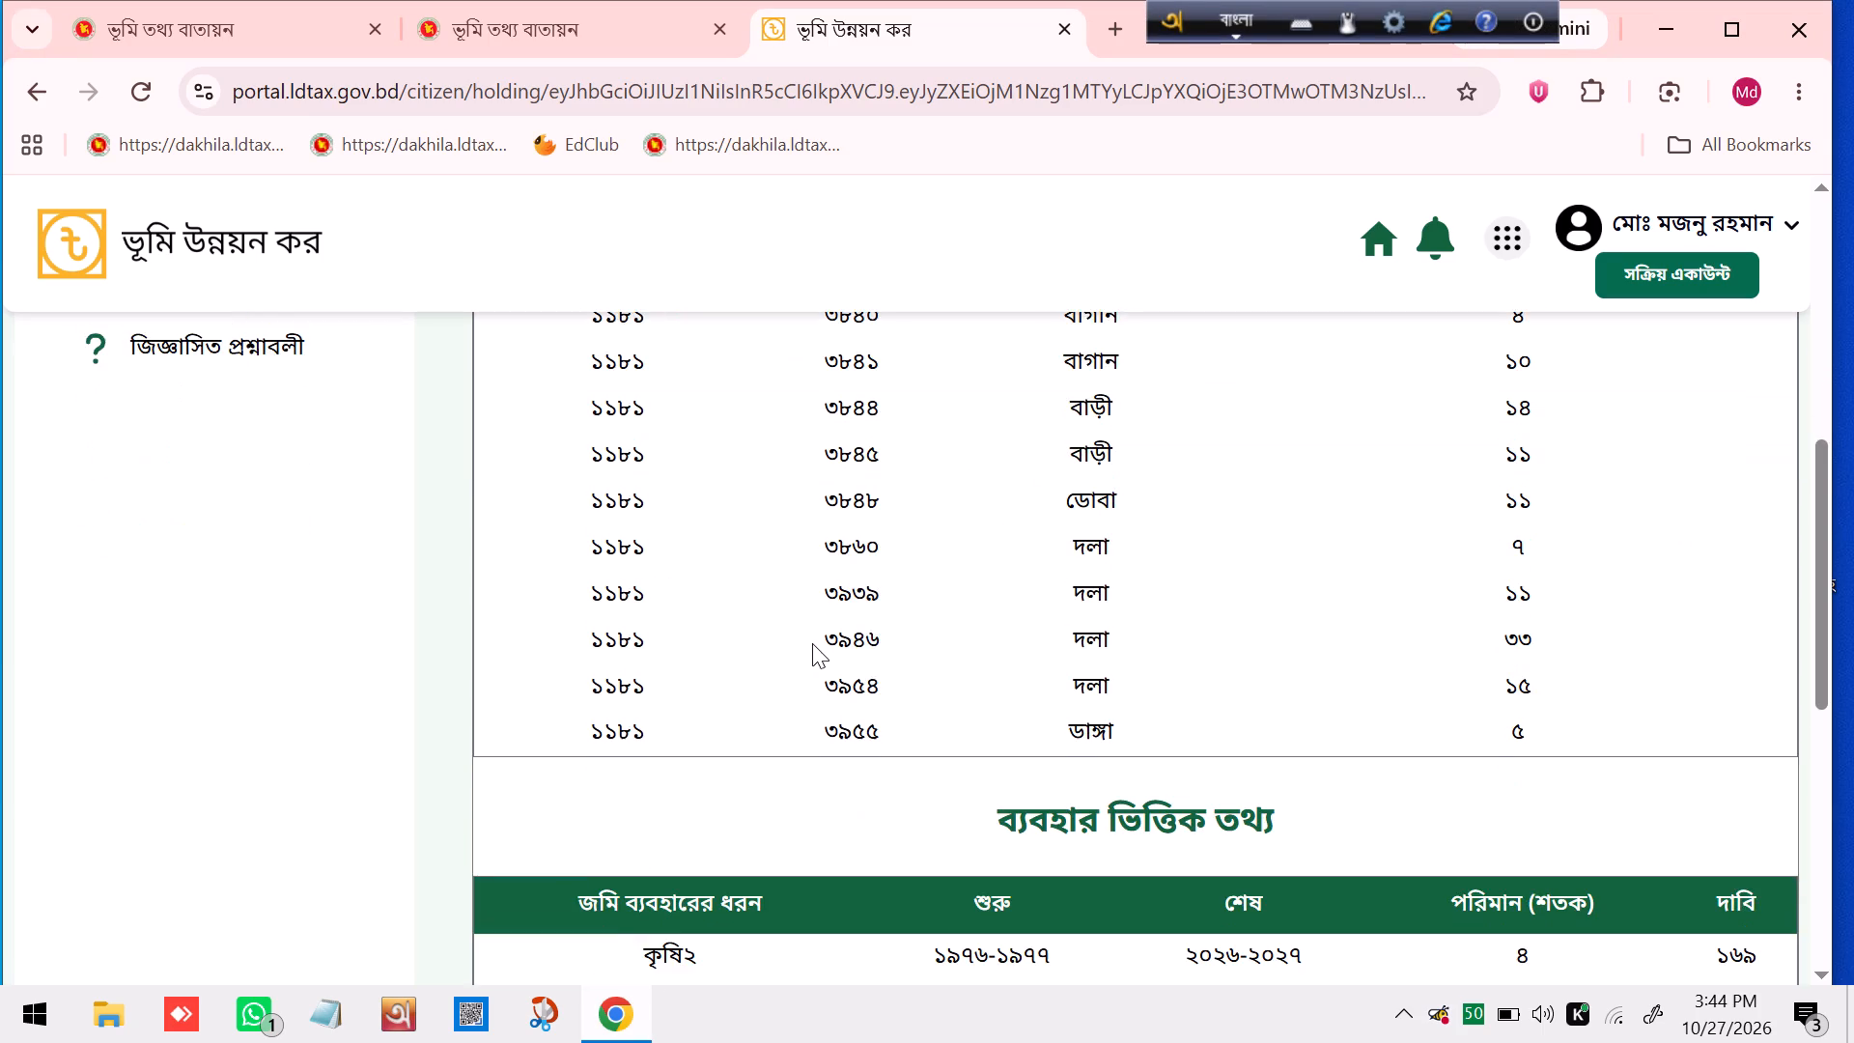
scroll(848, 562, "up", 1)
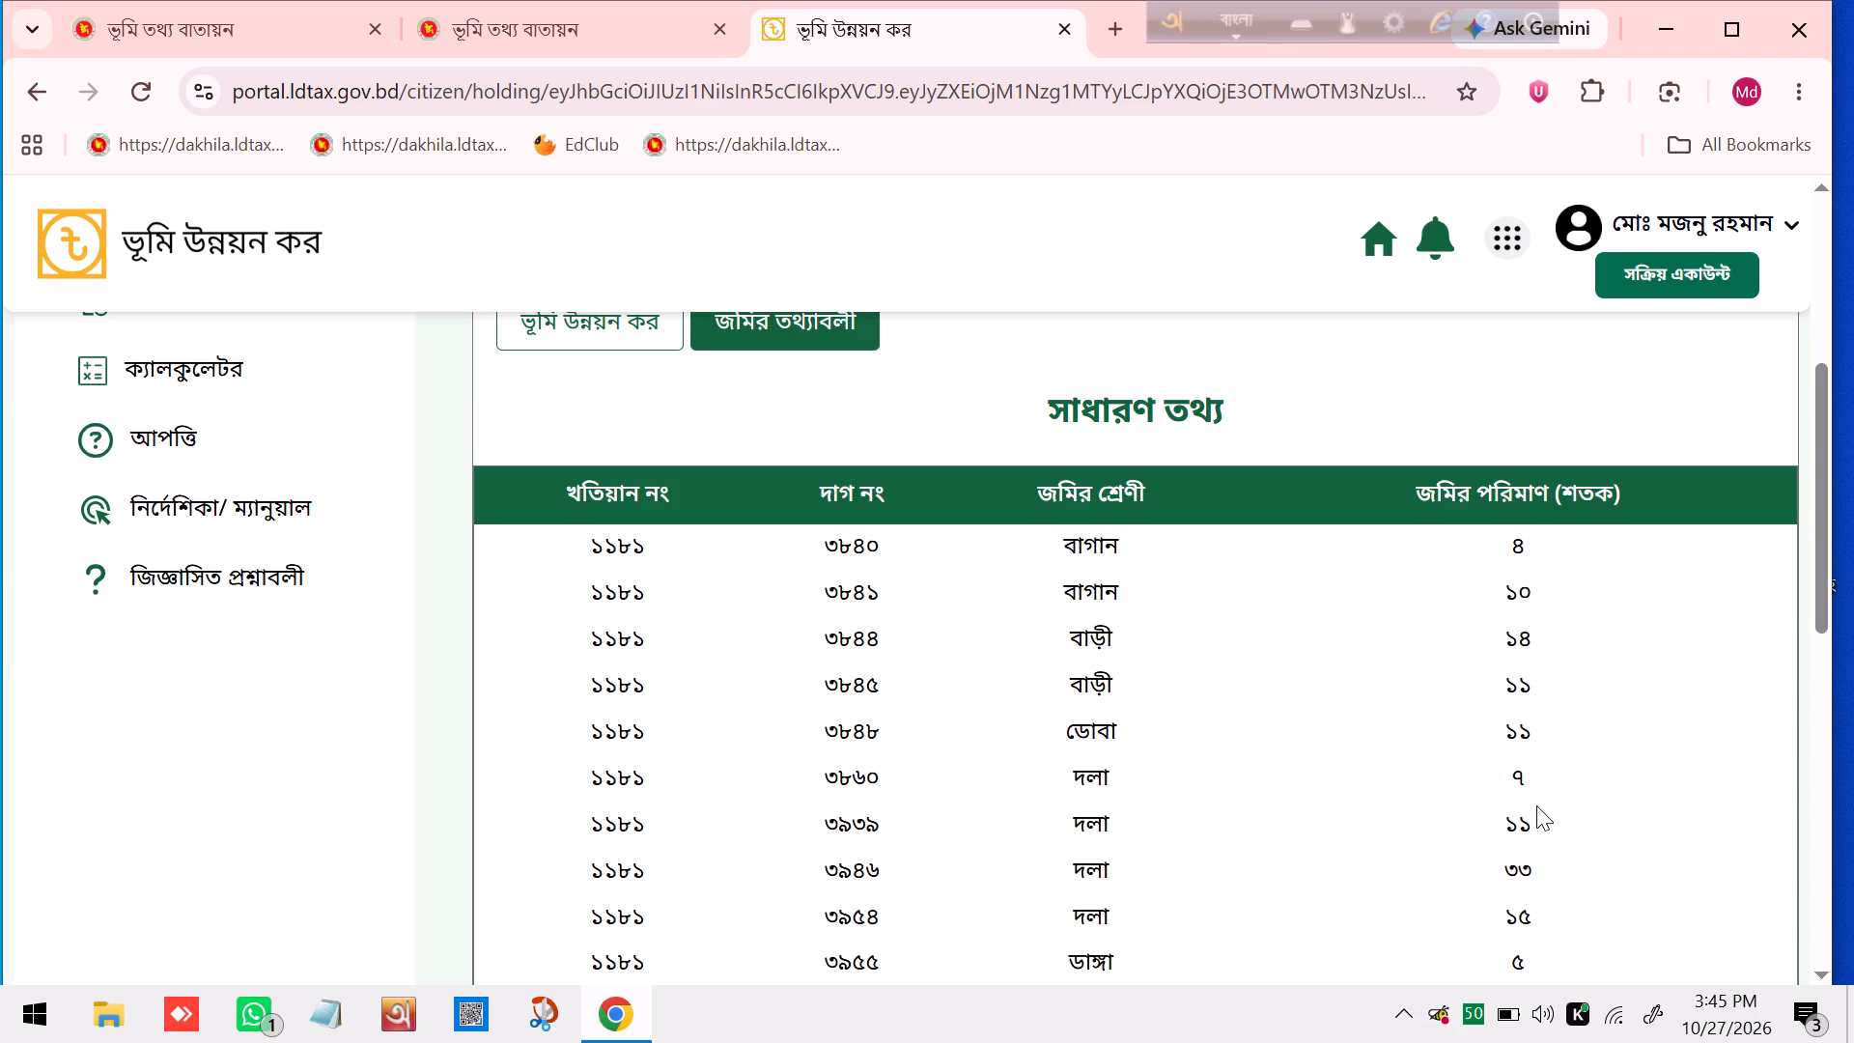
scroll(1550, 899, "down", 2)
scroll(1532, 815, "down", 2)
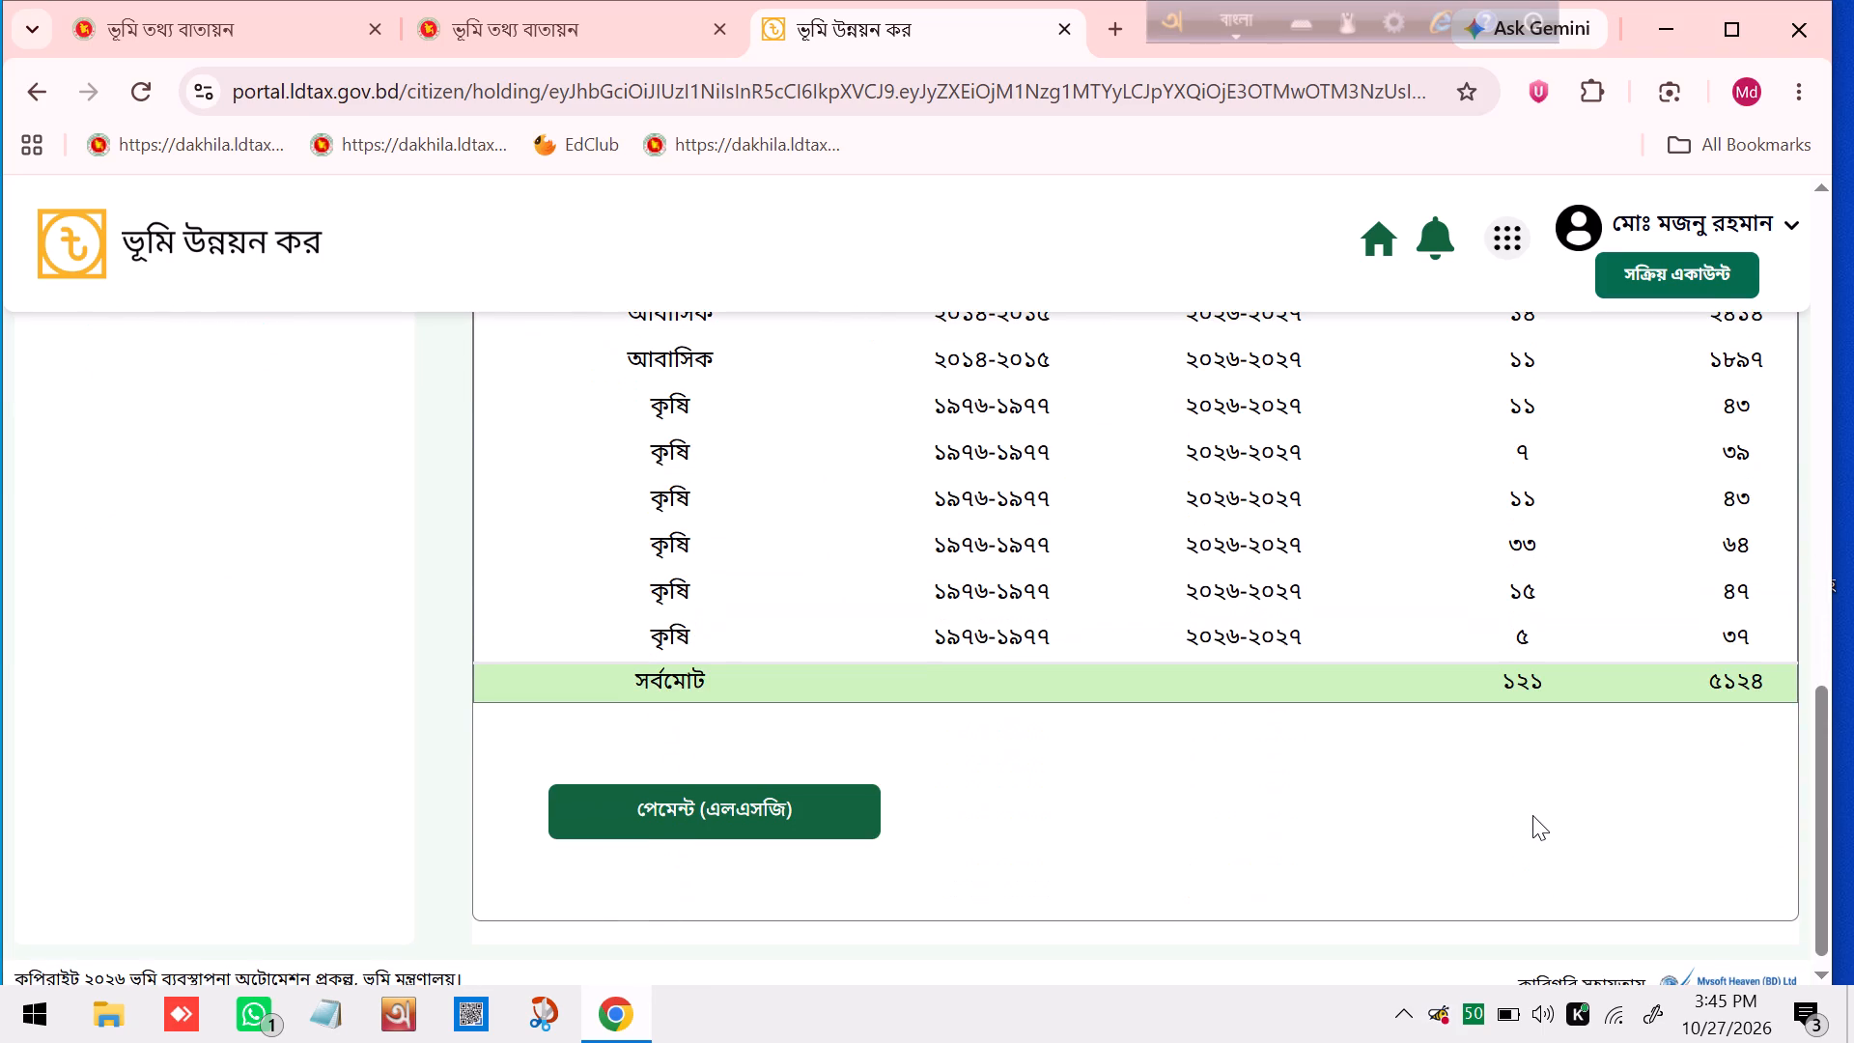
scroll(1021, 822, "up", 1)
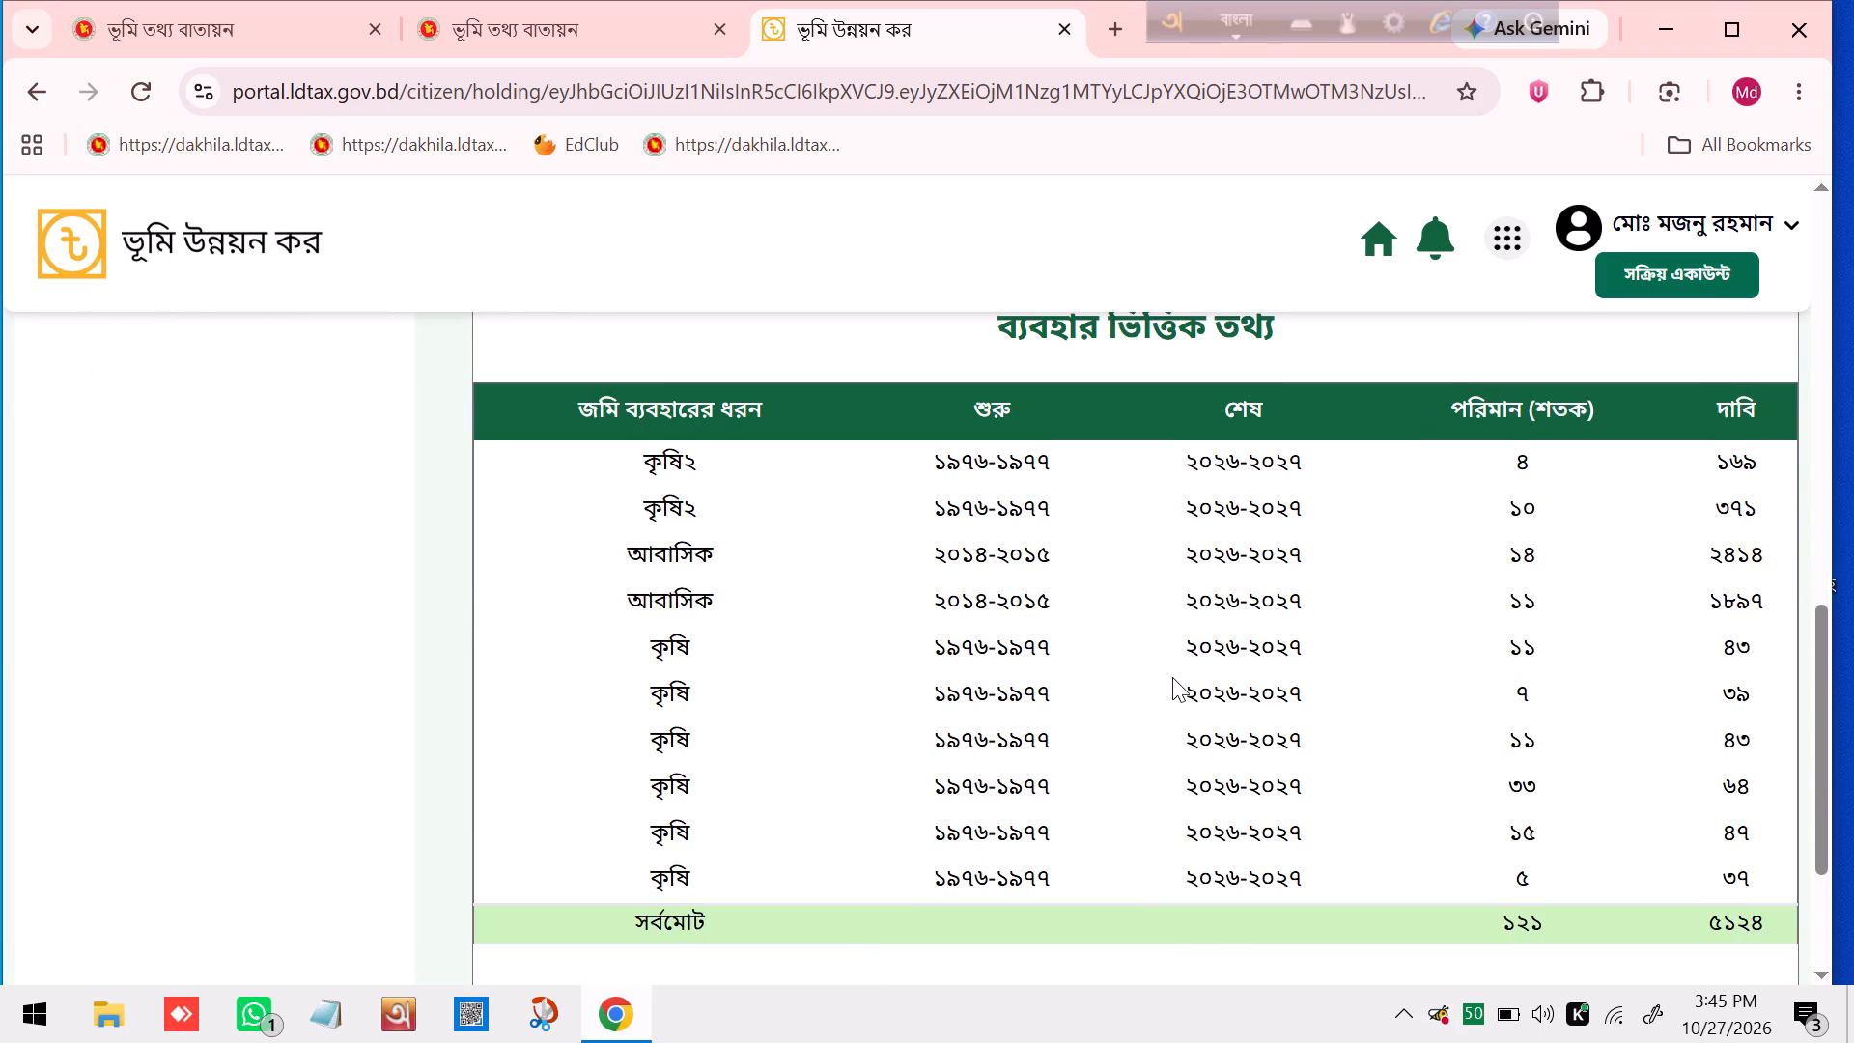
scroll(1152, 686, "up", 2)
scroll(1138, 543, "up", 1)
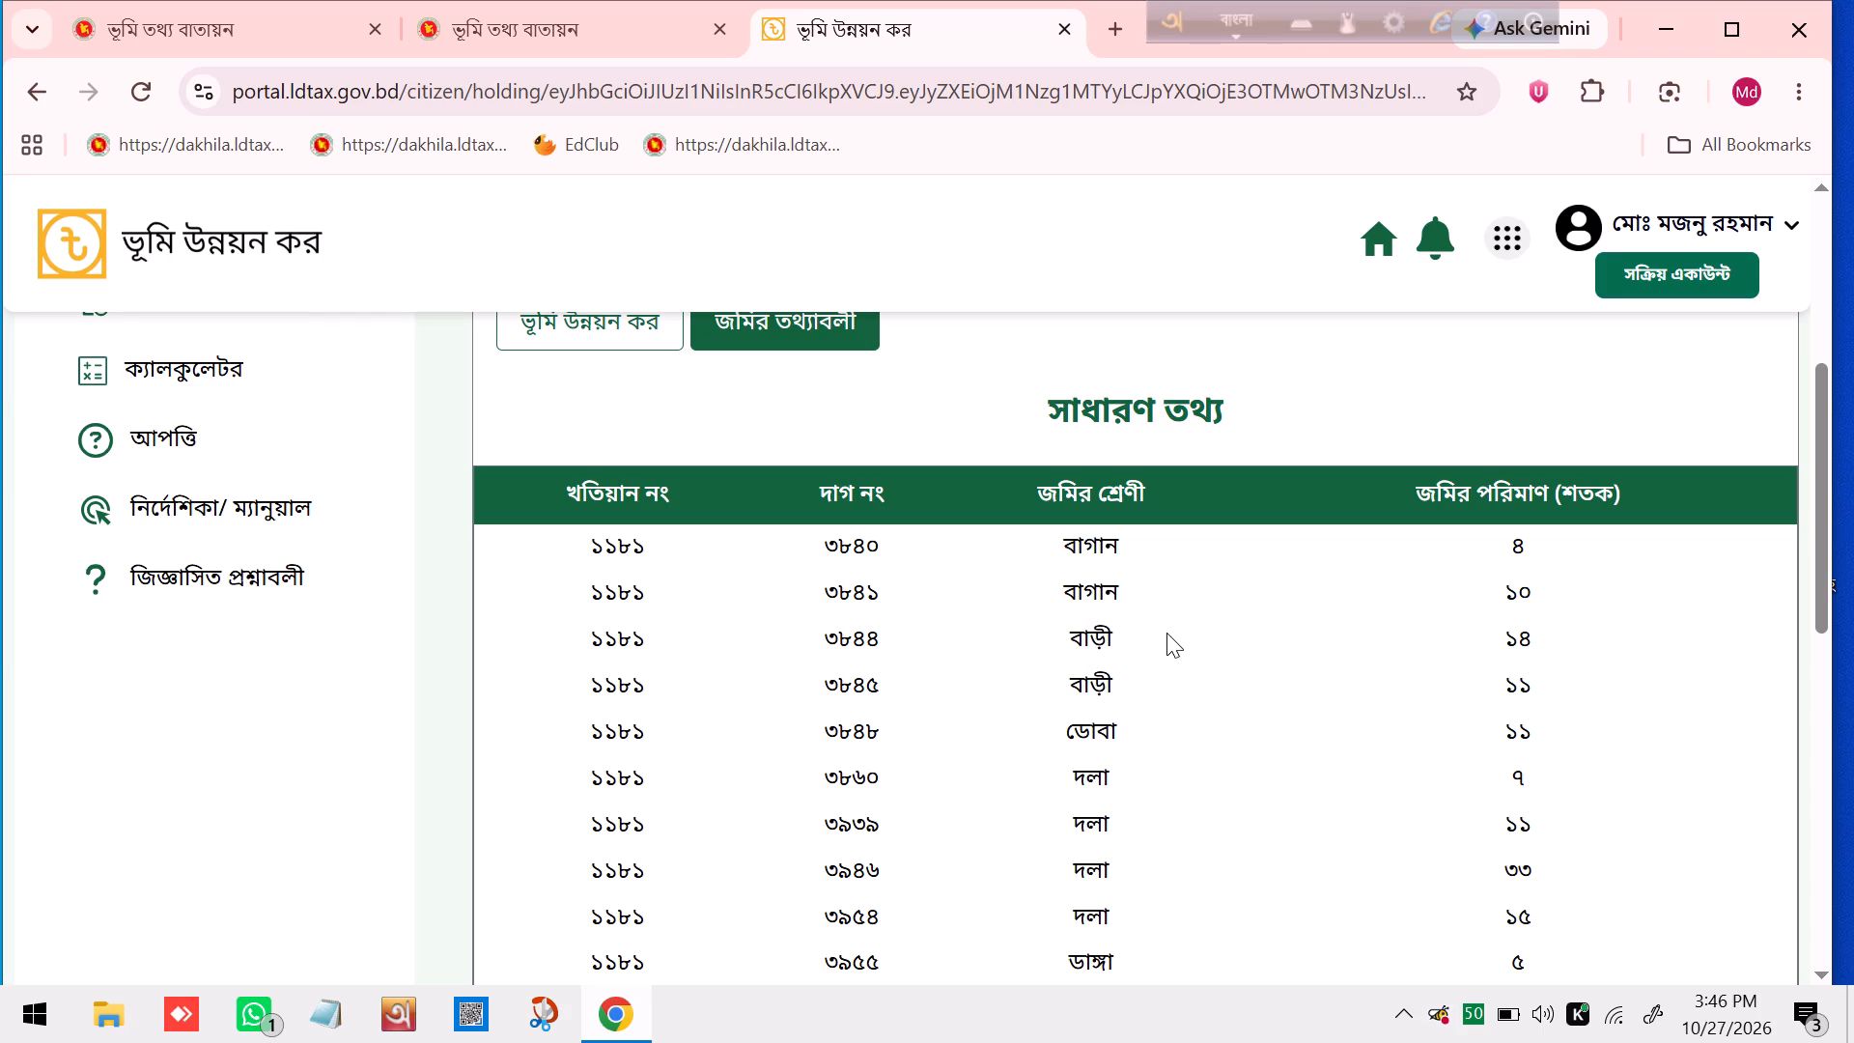
scroll(1167, 634, "down", 1)
scroll(1214, 692, "up", 3)
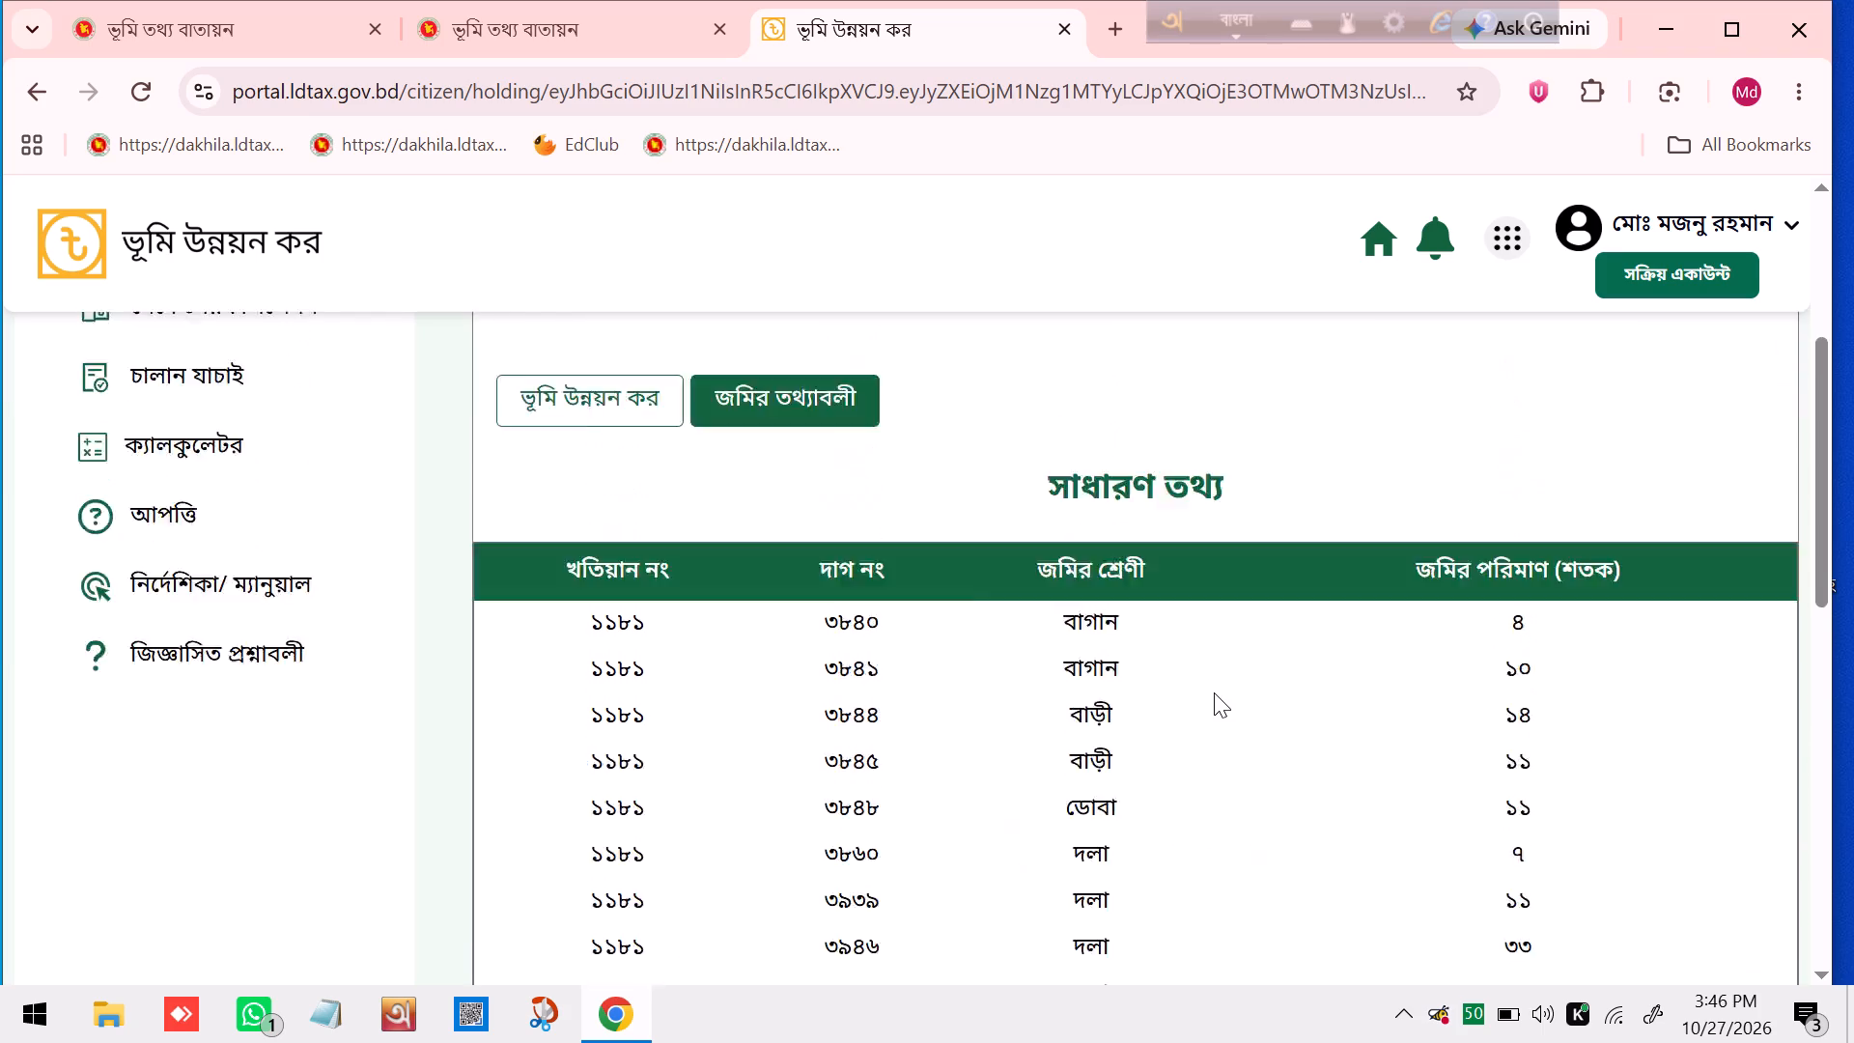
Return to the holding's ভূমি উন্নয়ন কর details and open the পেমেন্ট (এলএসজি) payment form.
left_click(629, 813)
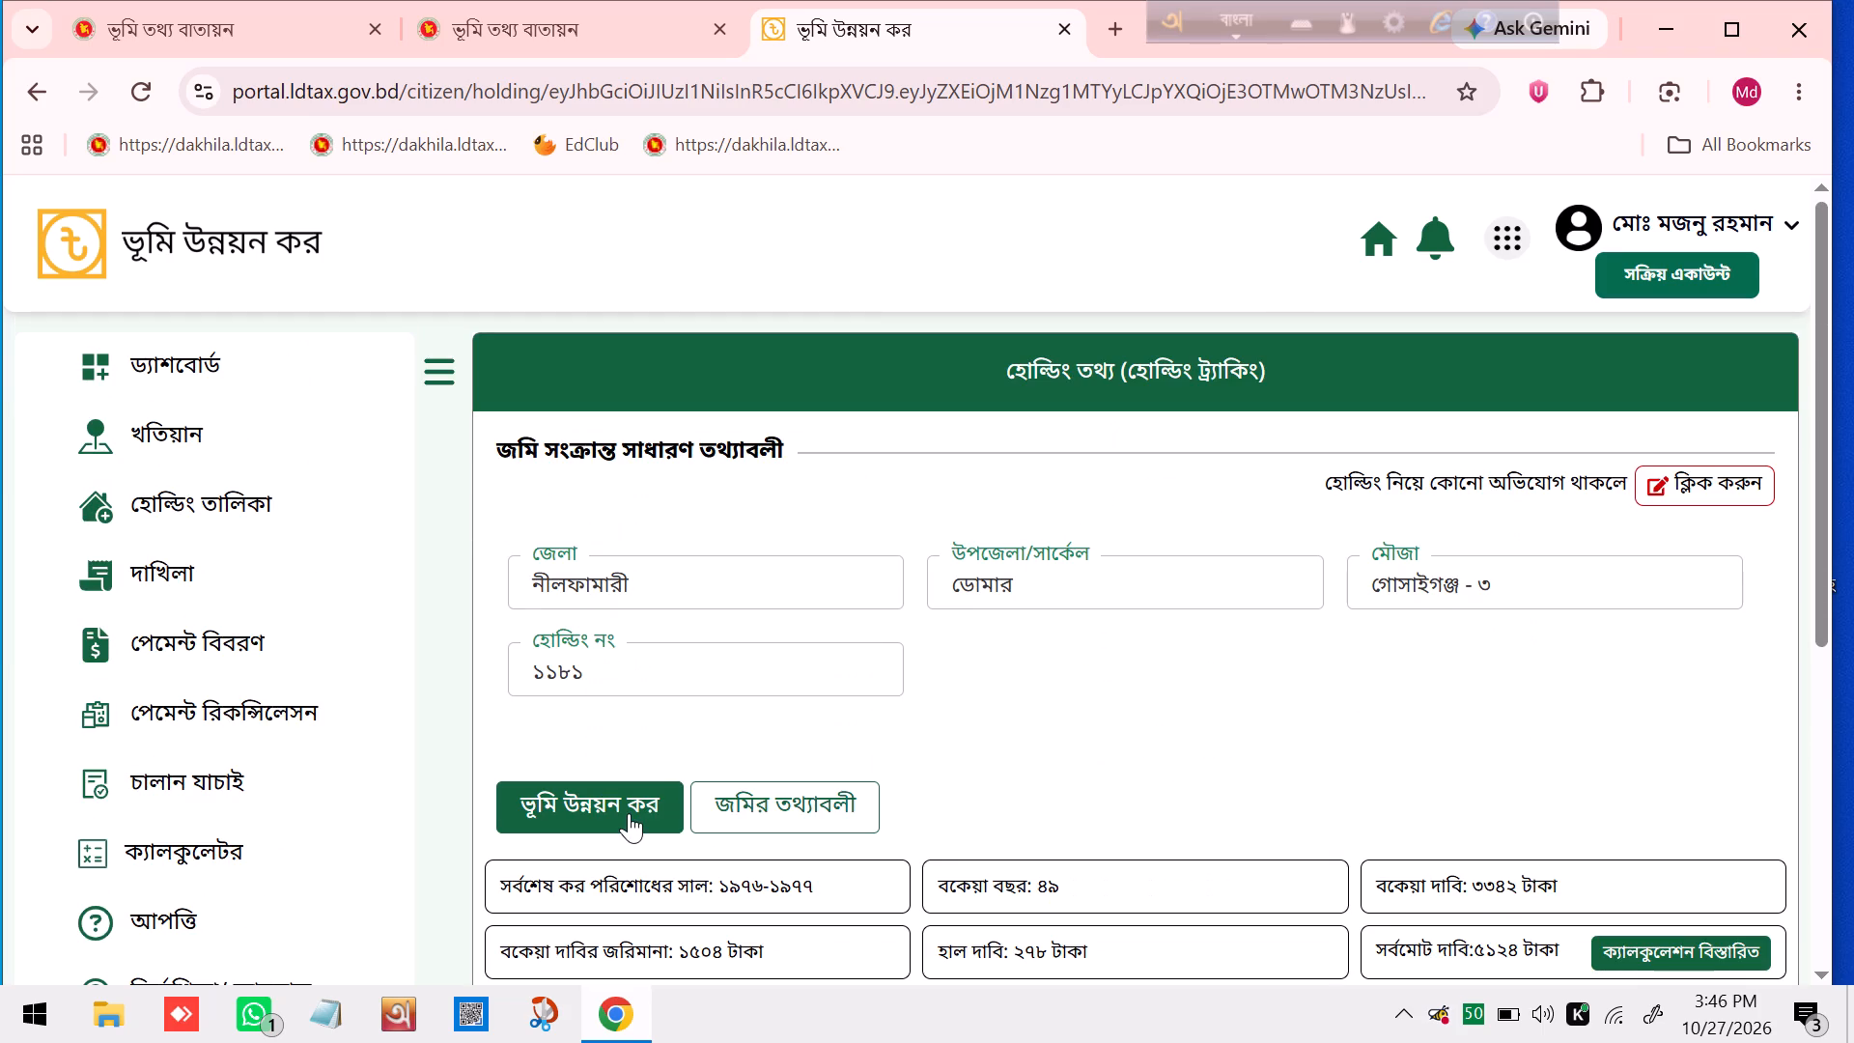
scroll(872, 745, "down", 3)
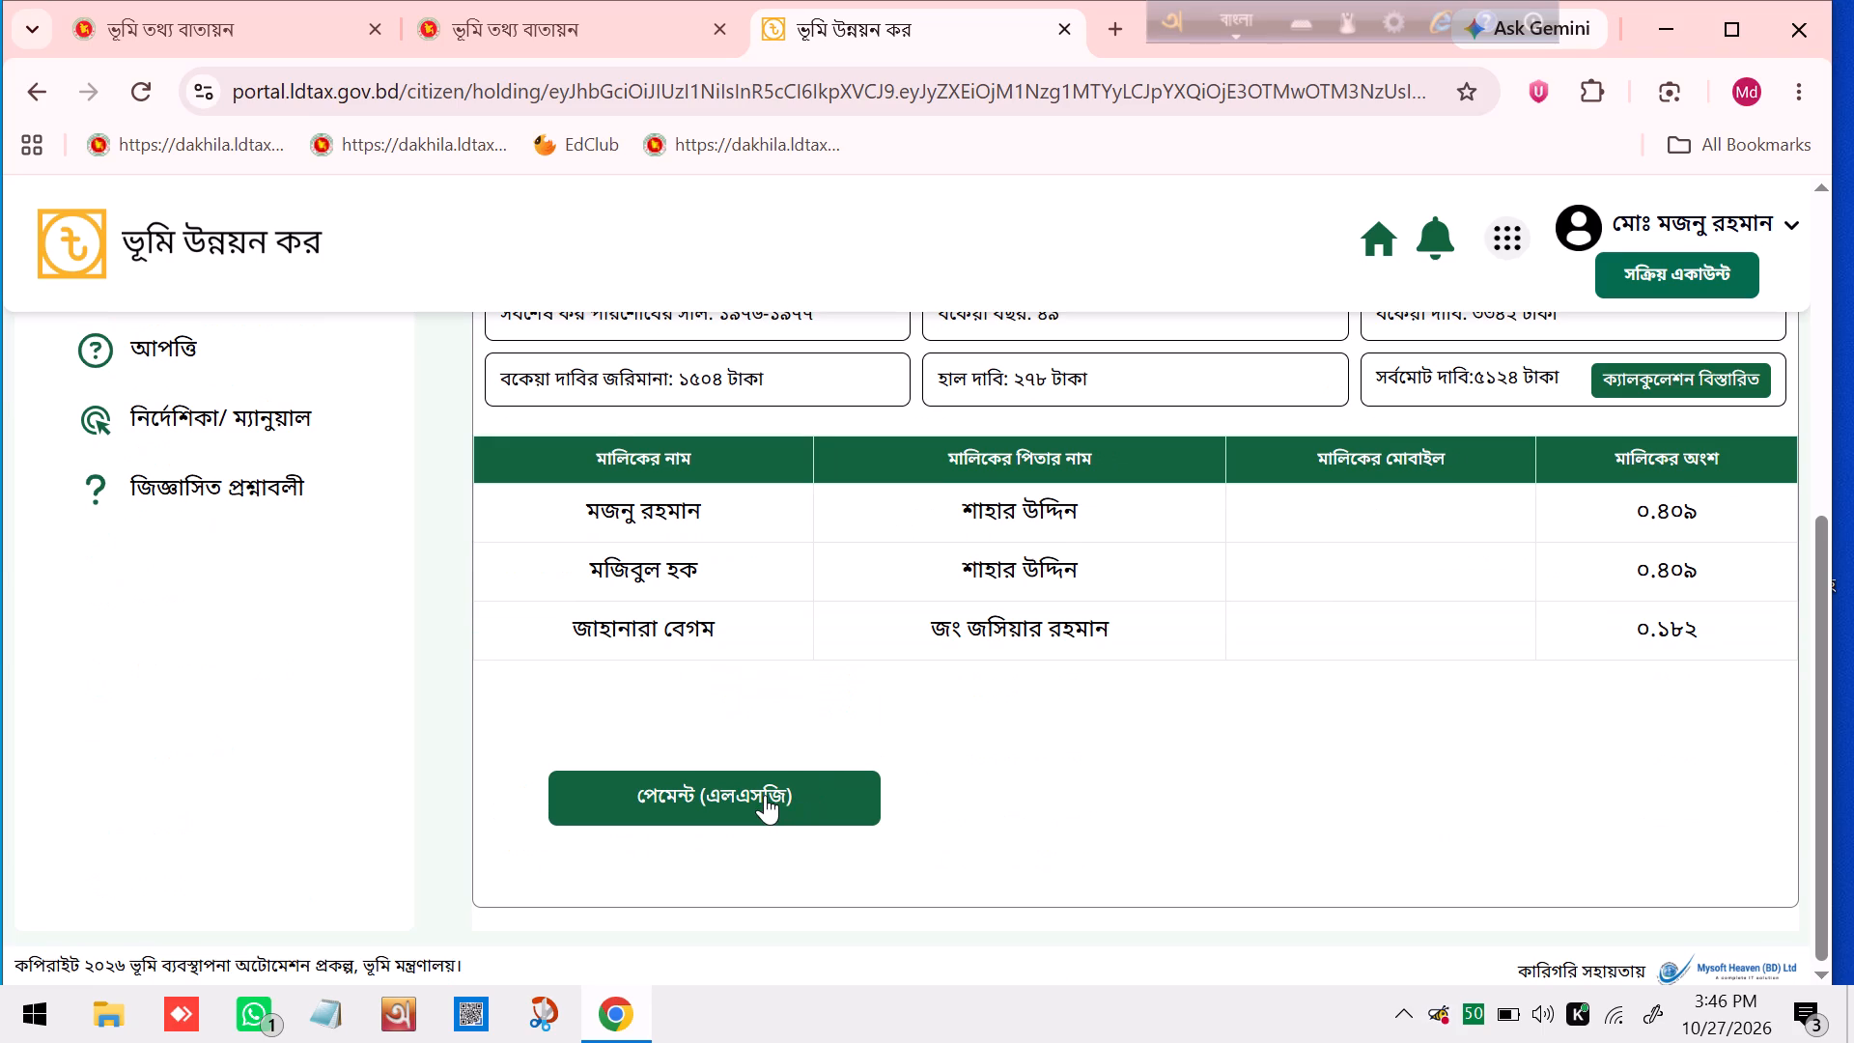
left_click(765, 795)
left_click(1139, 892)
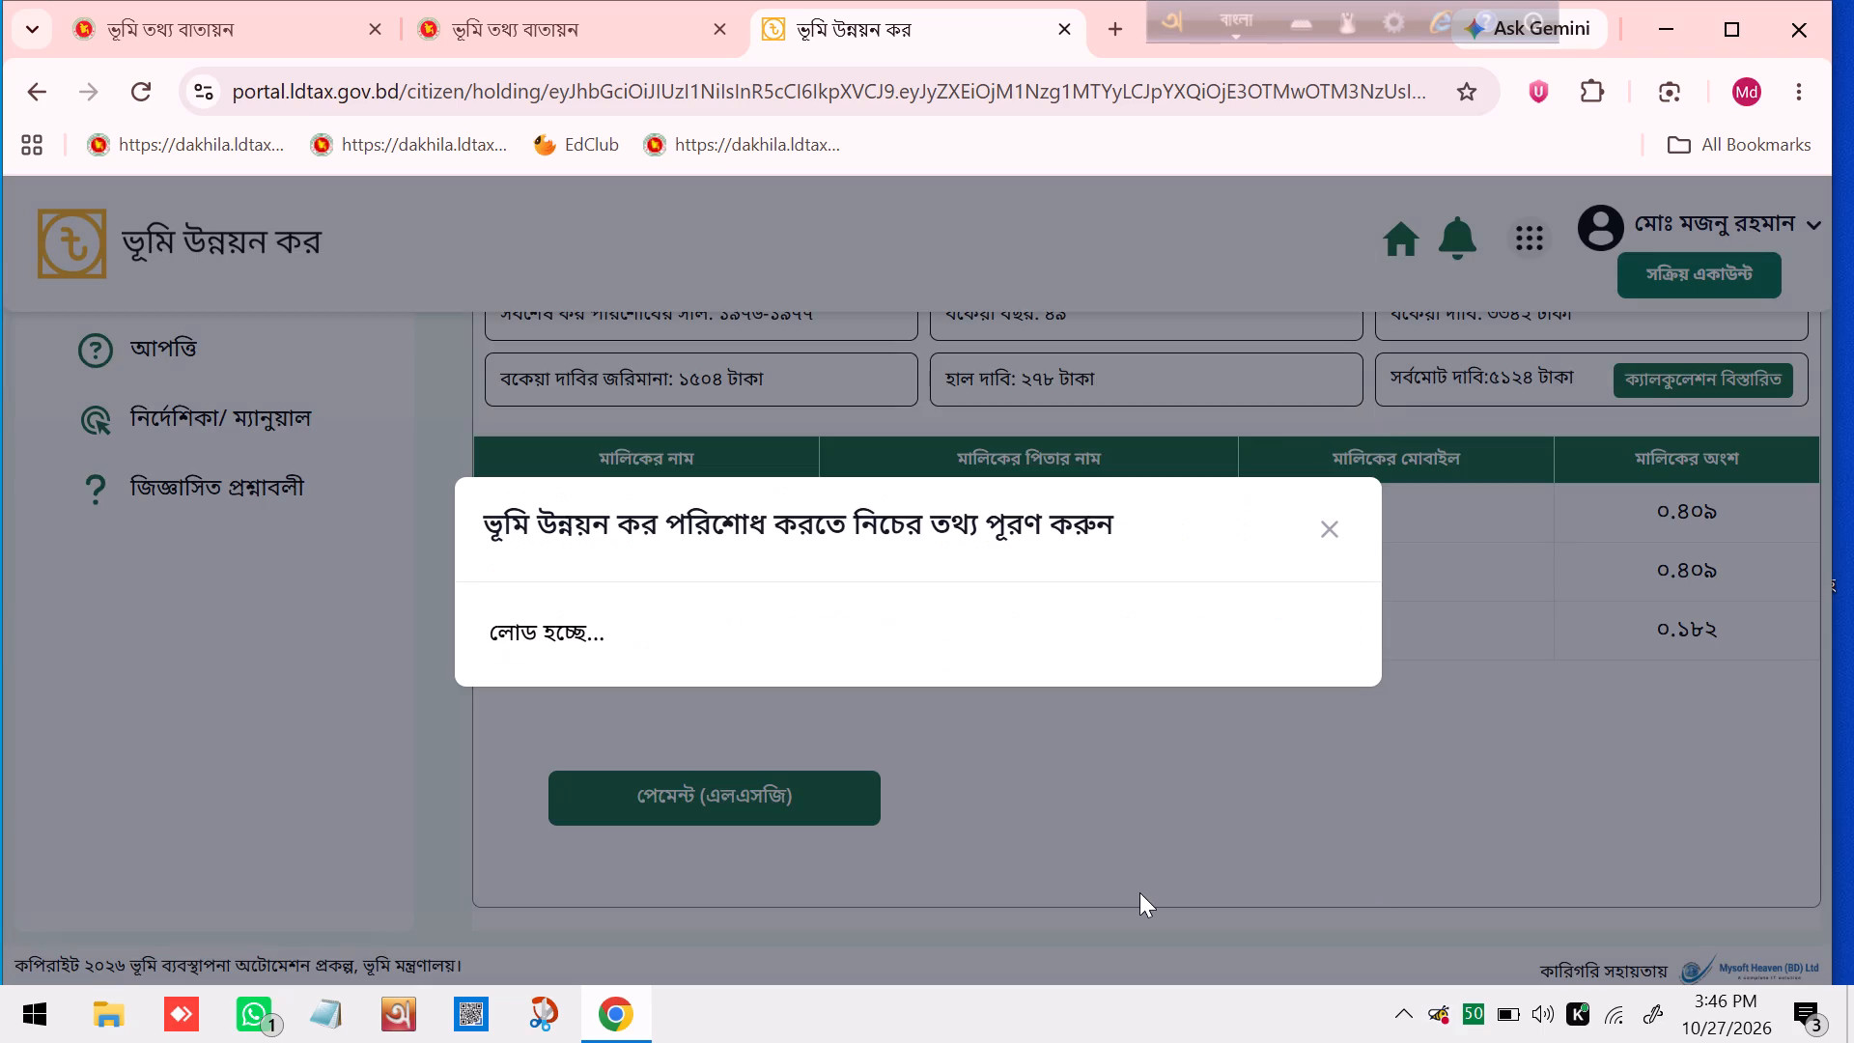
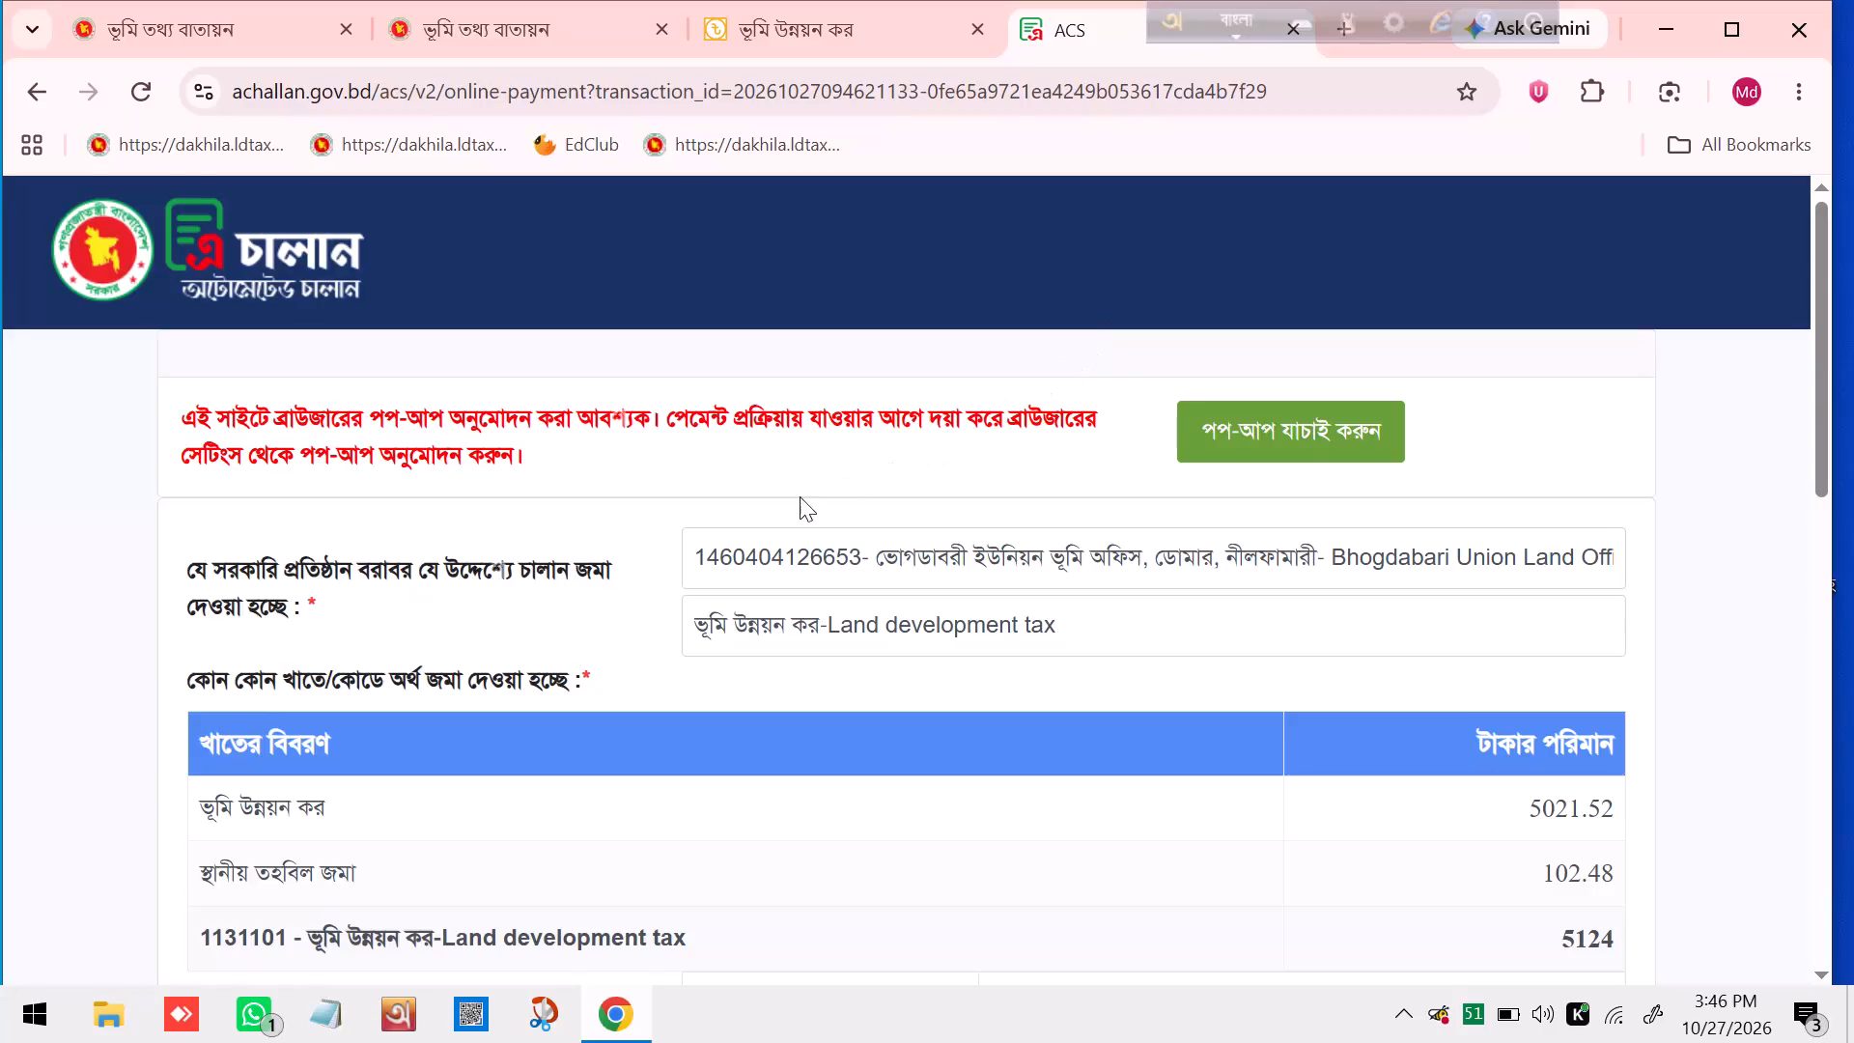
Choose mobile banking with বিকাশ (bKash) for the land development tax challan, save it, and proceed to the bKash payment gateway.
scroll(800, 496, "down", 3)
left_click(520, 719)
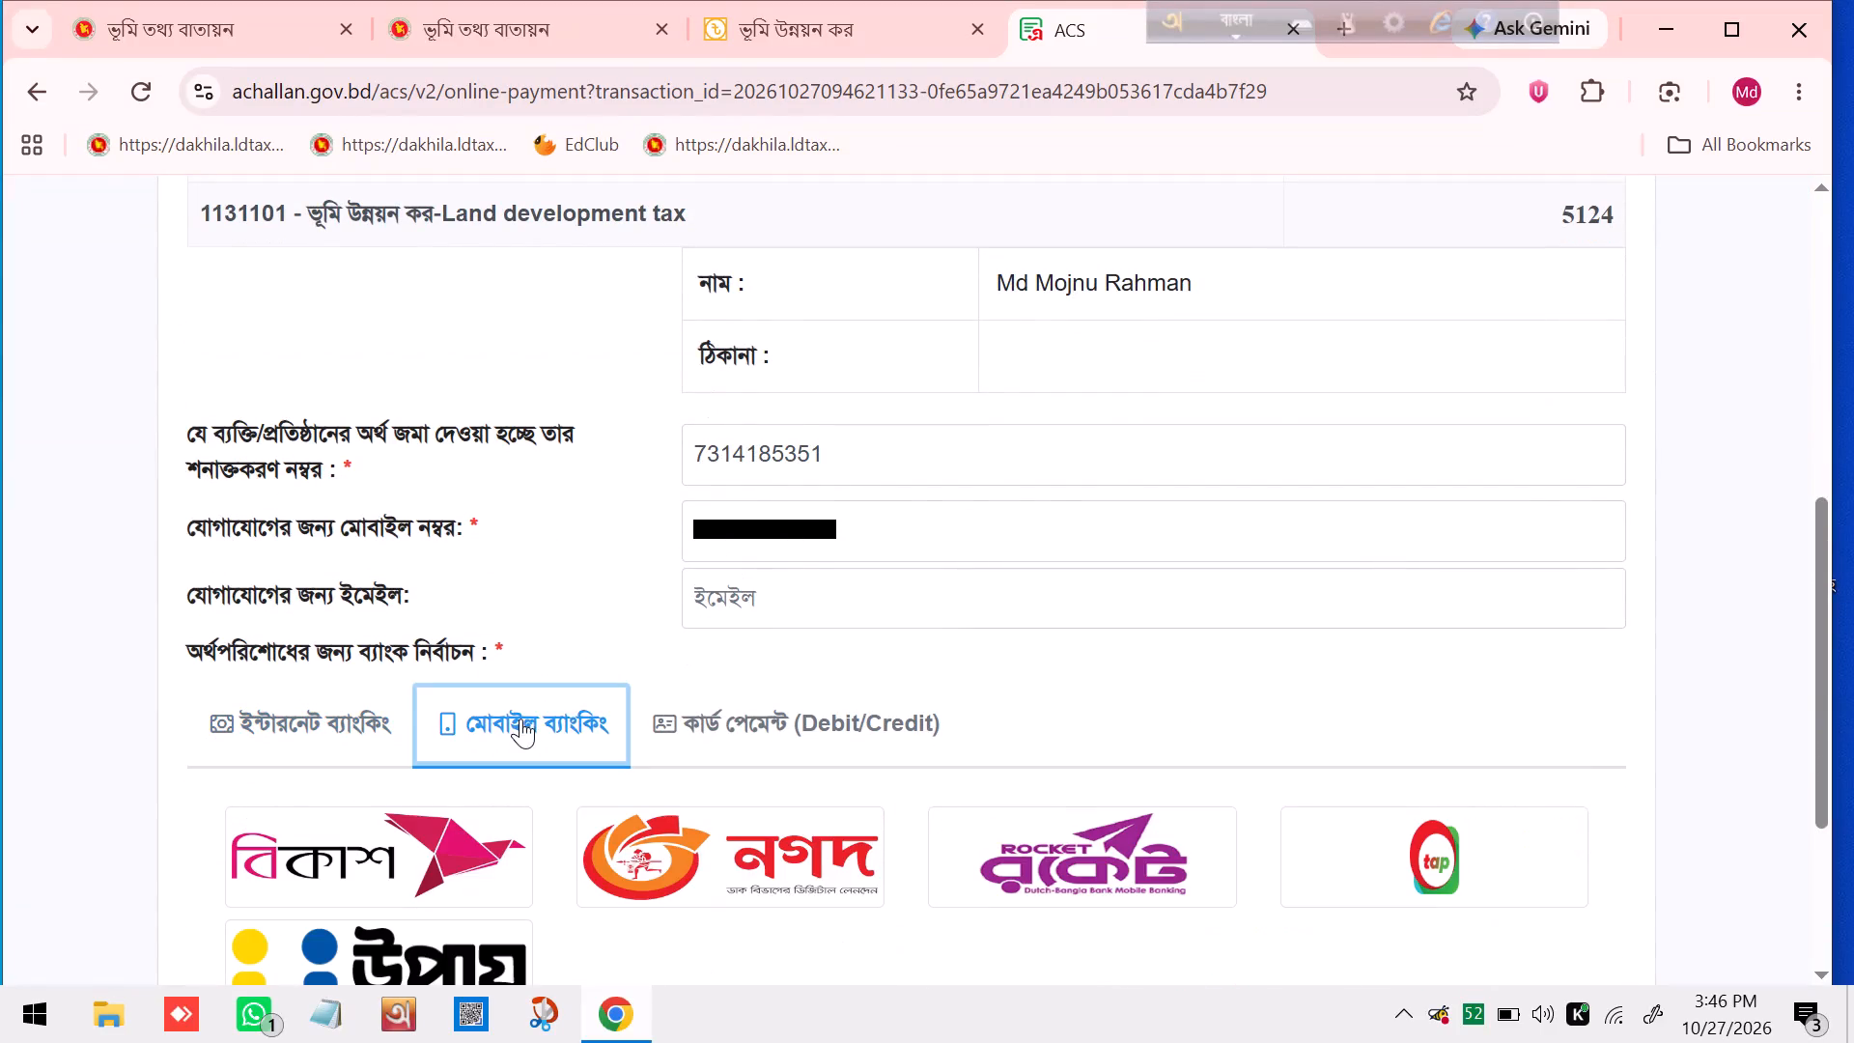
scroll(874, 573, "down", 1)
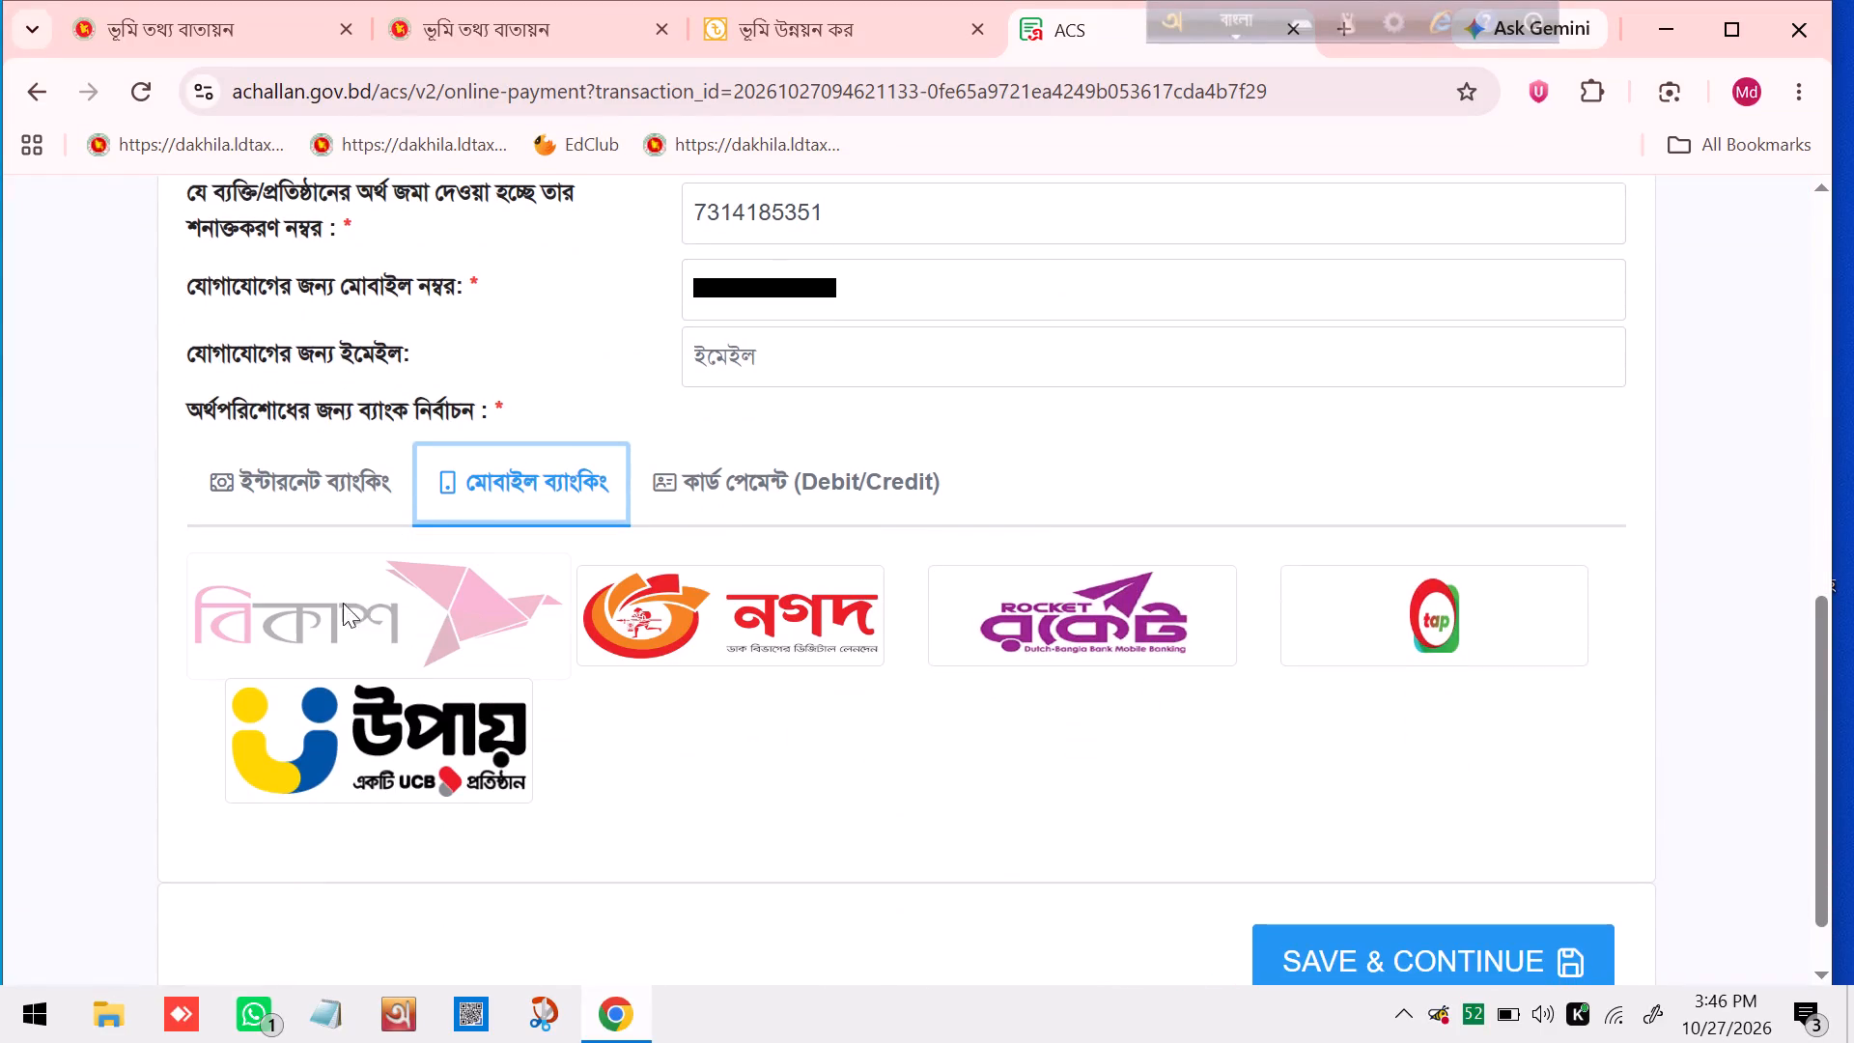
left_click(328, 623)
left_click(1328, 956)
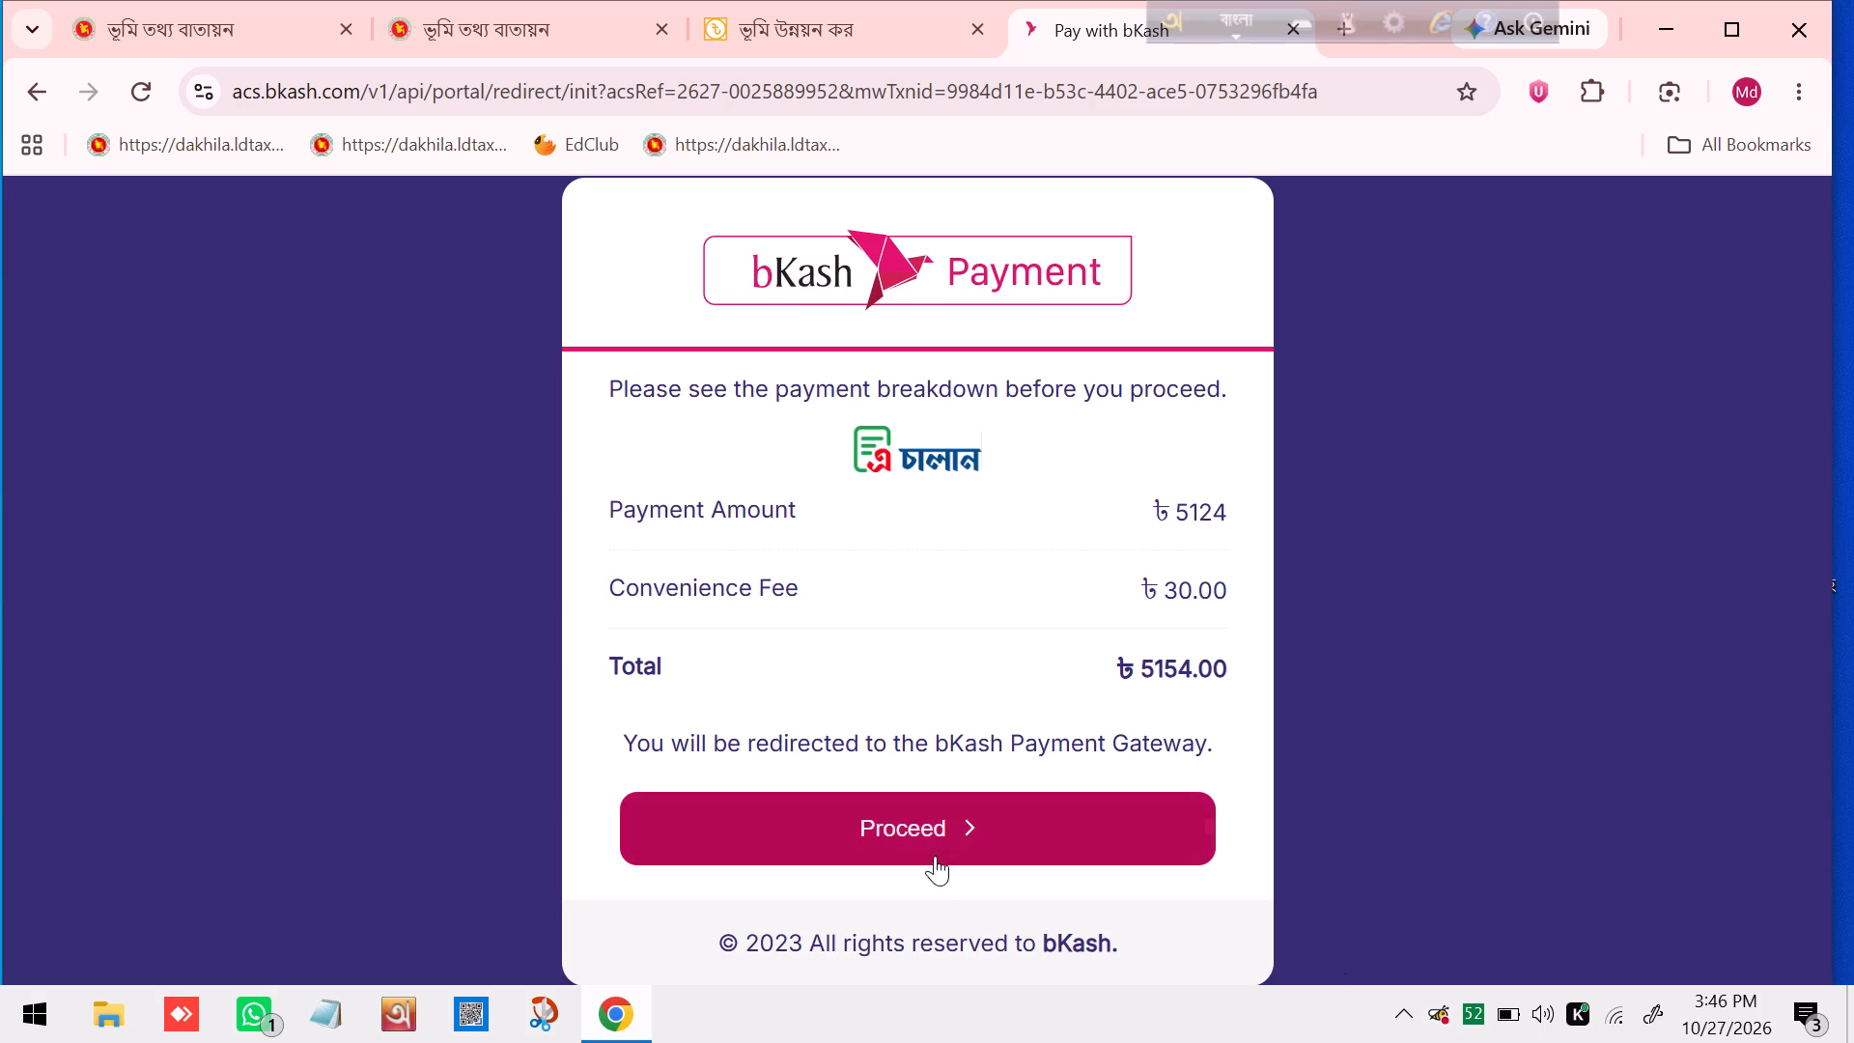
left_click(914, 827)
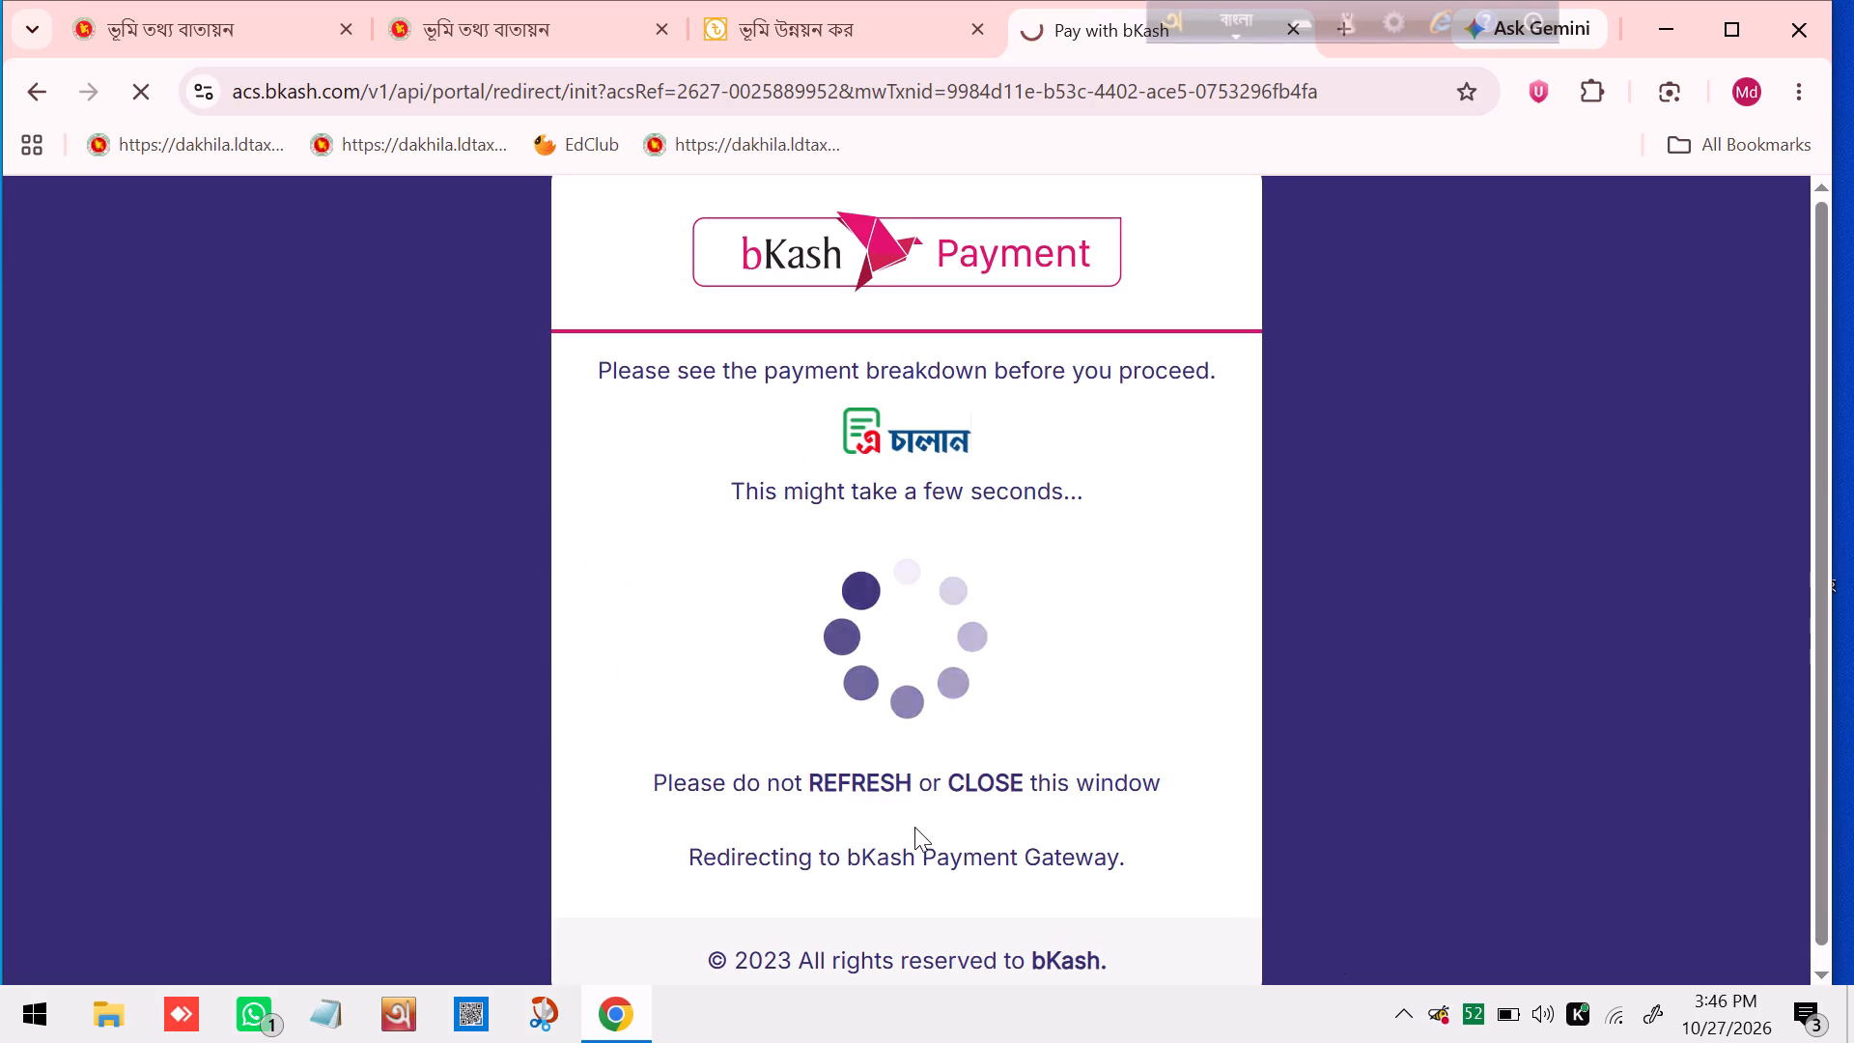
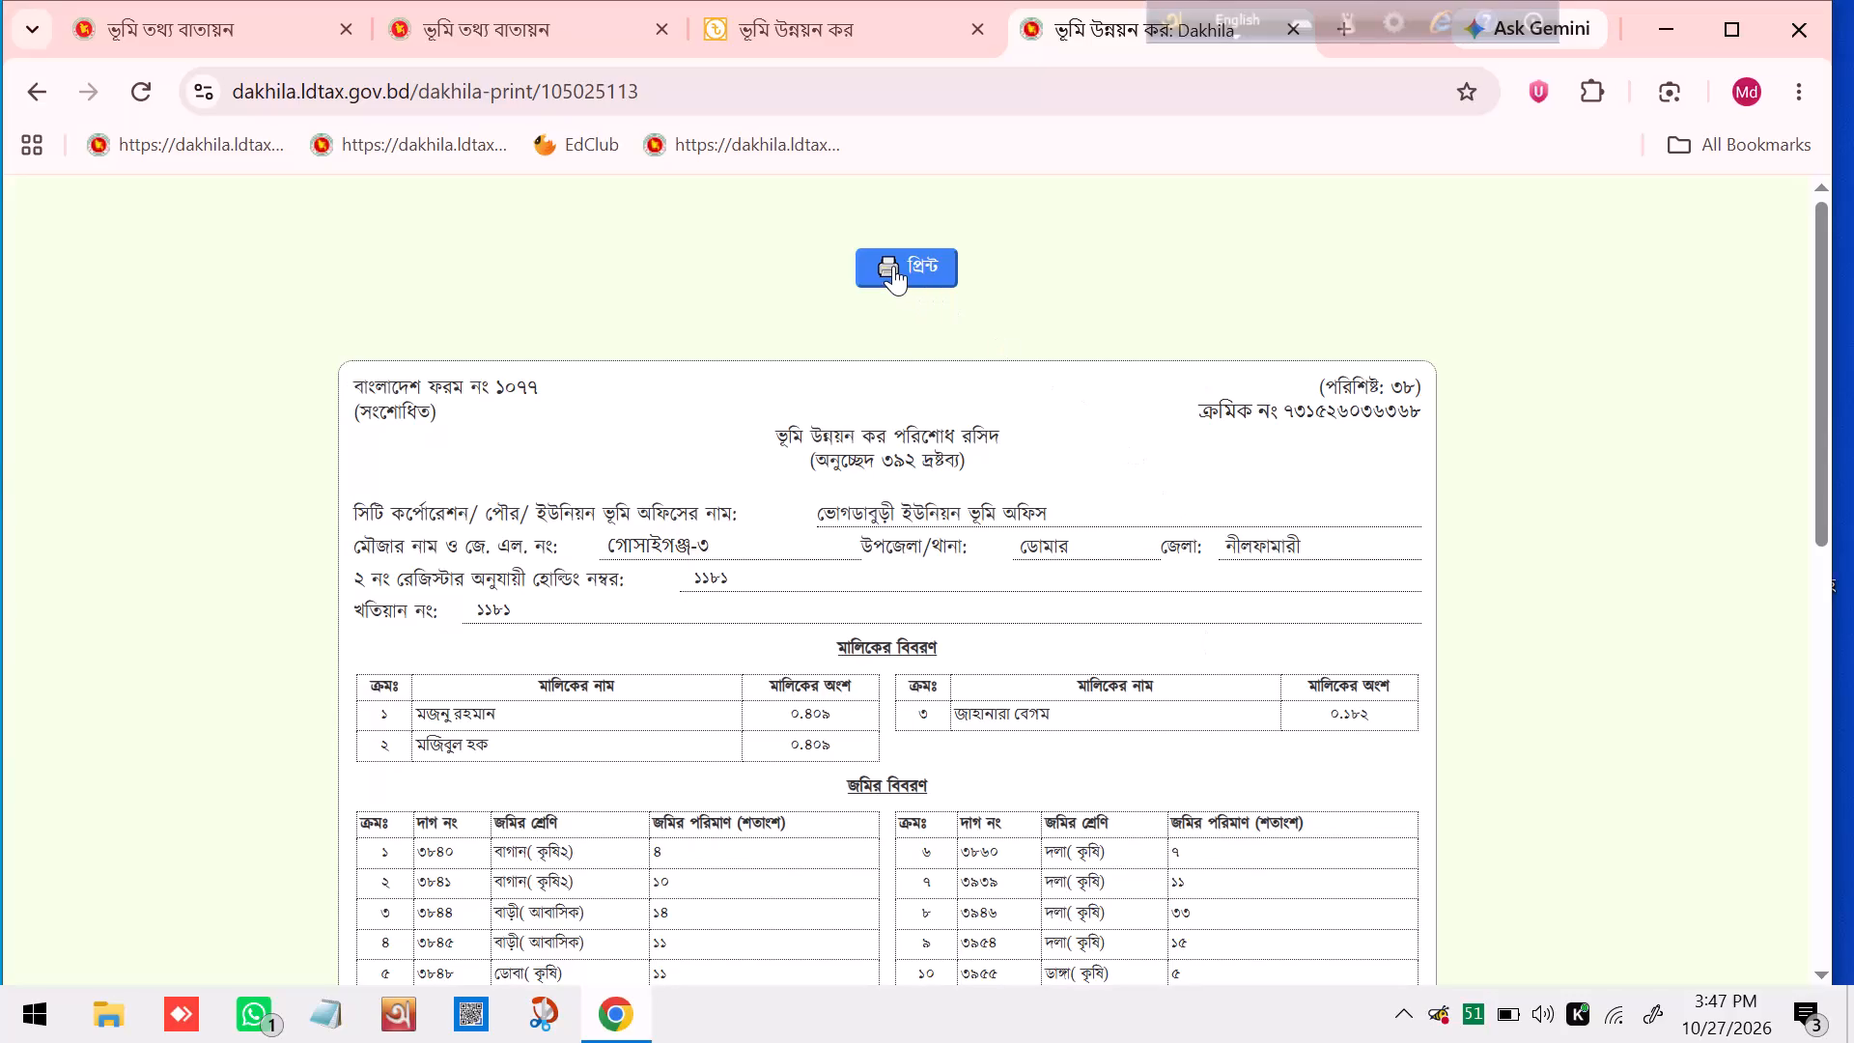
left_click(893, 266)
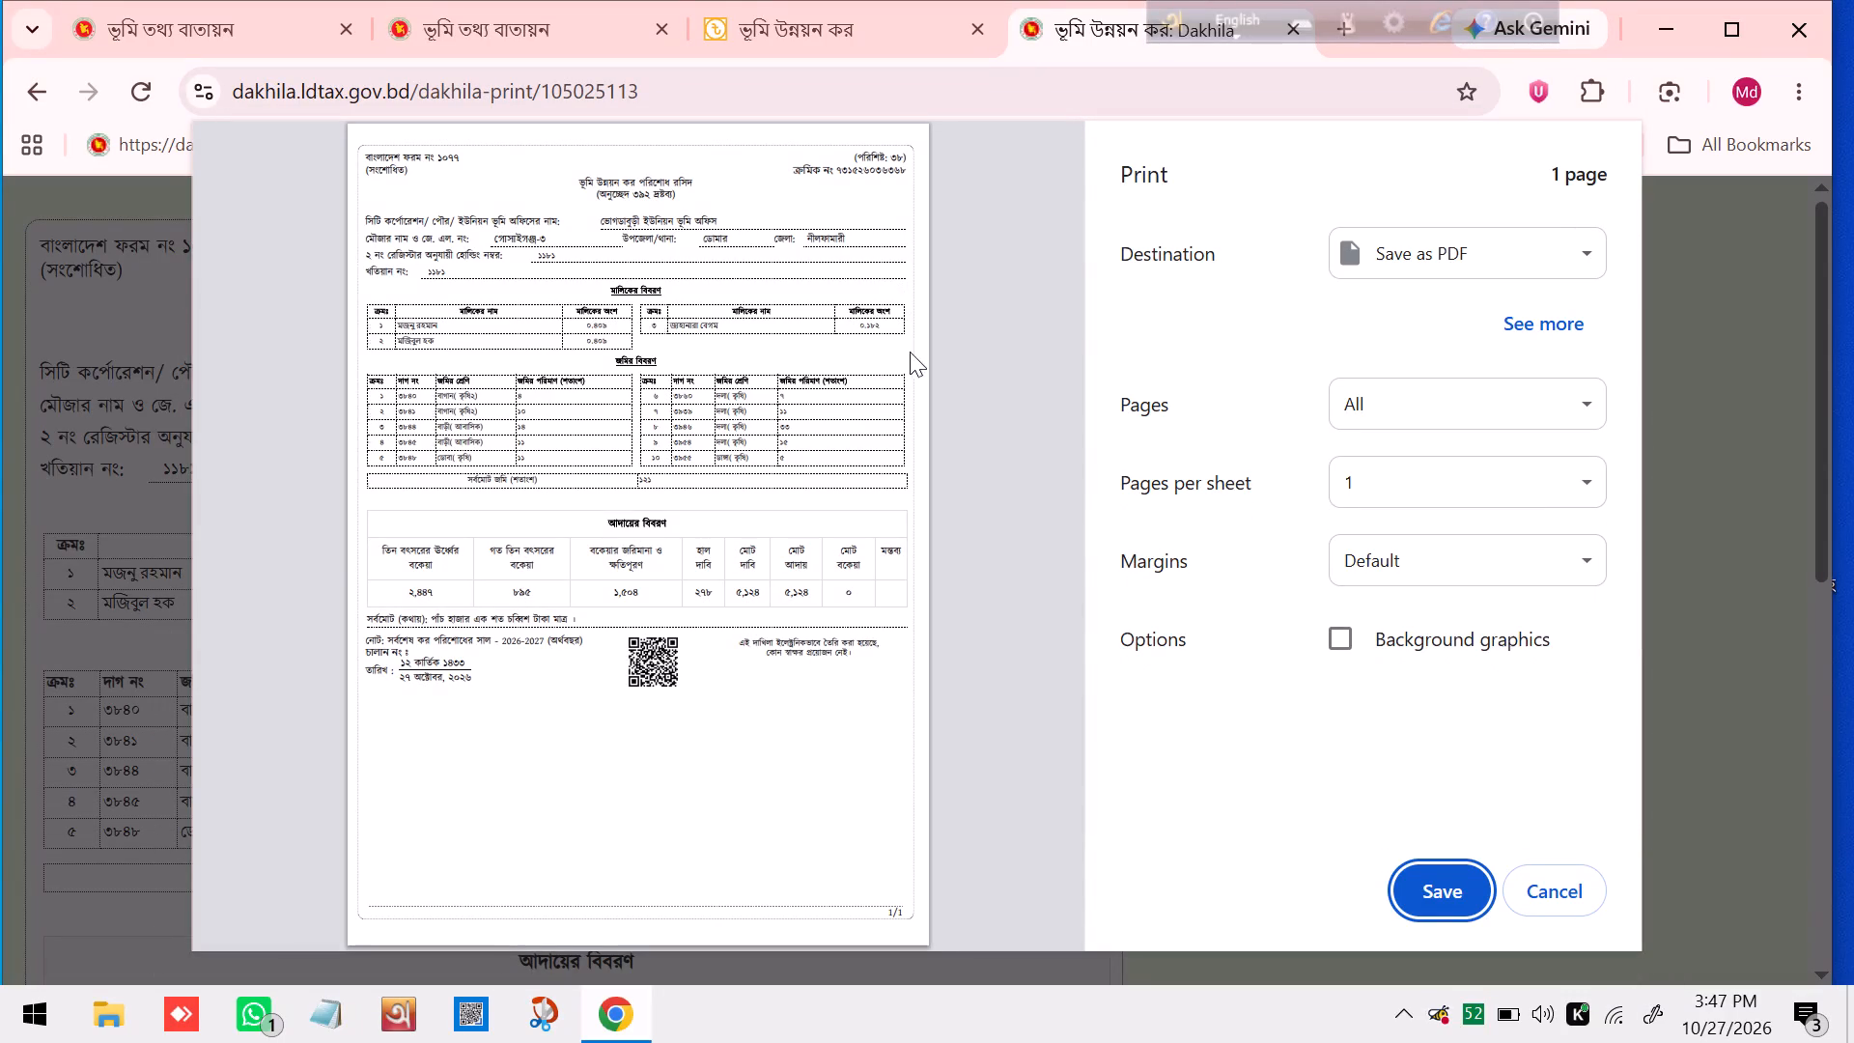
left_click(1440, 896)
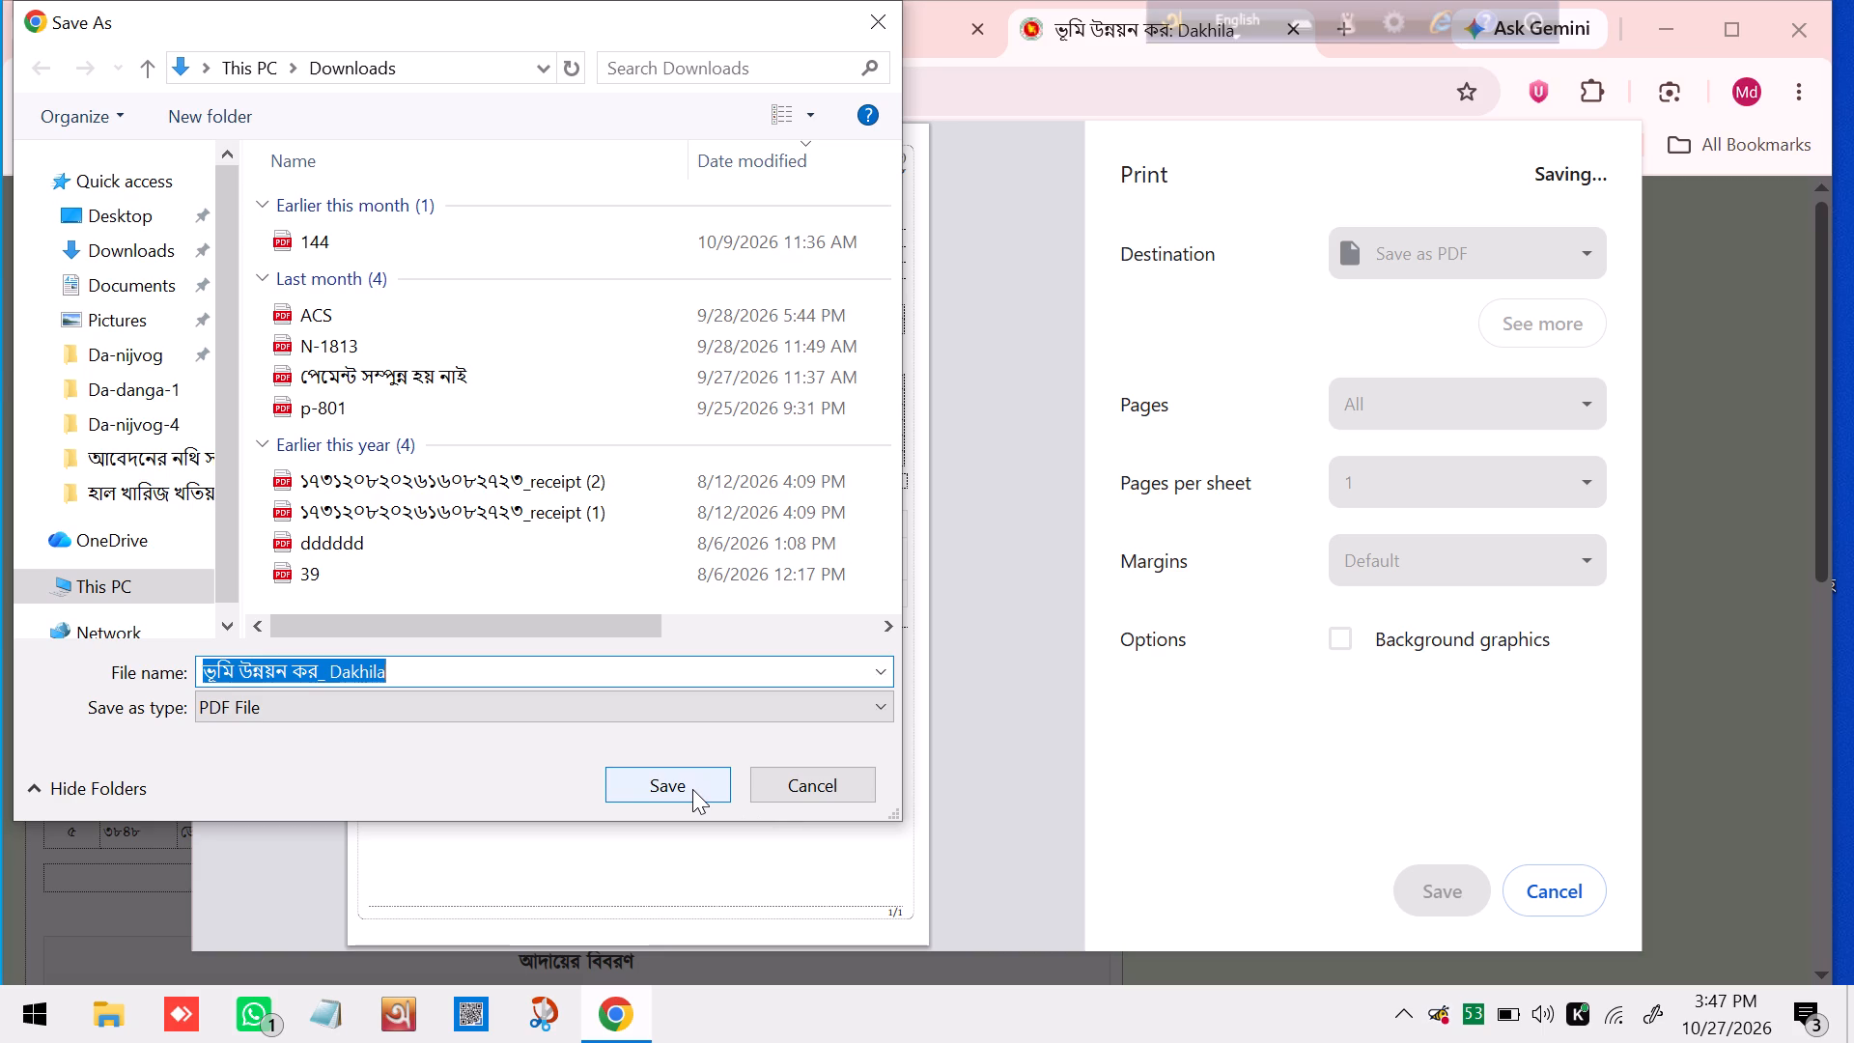
key("BackSpace")
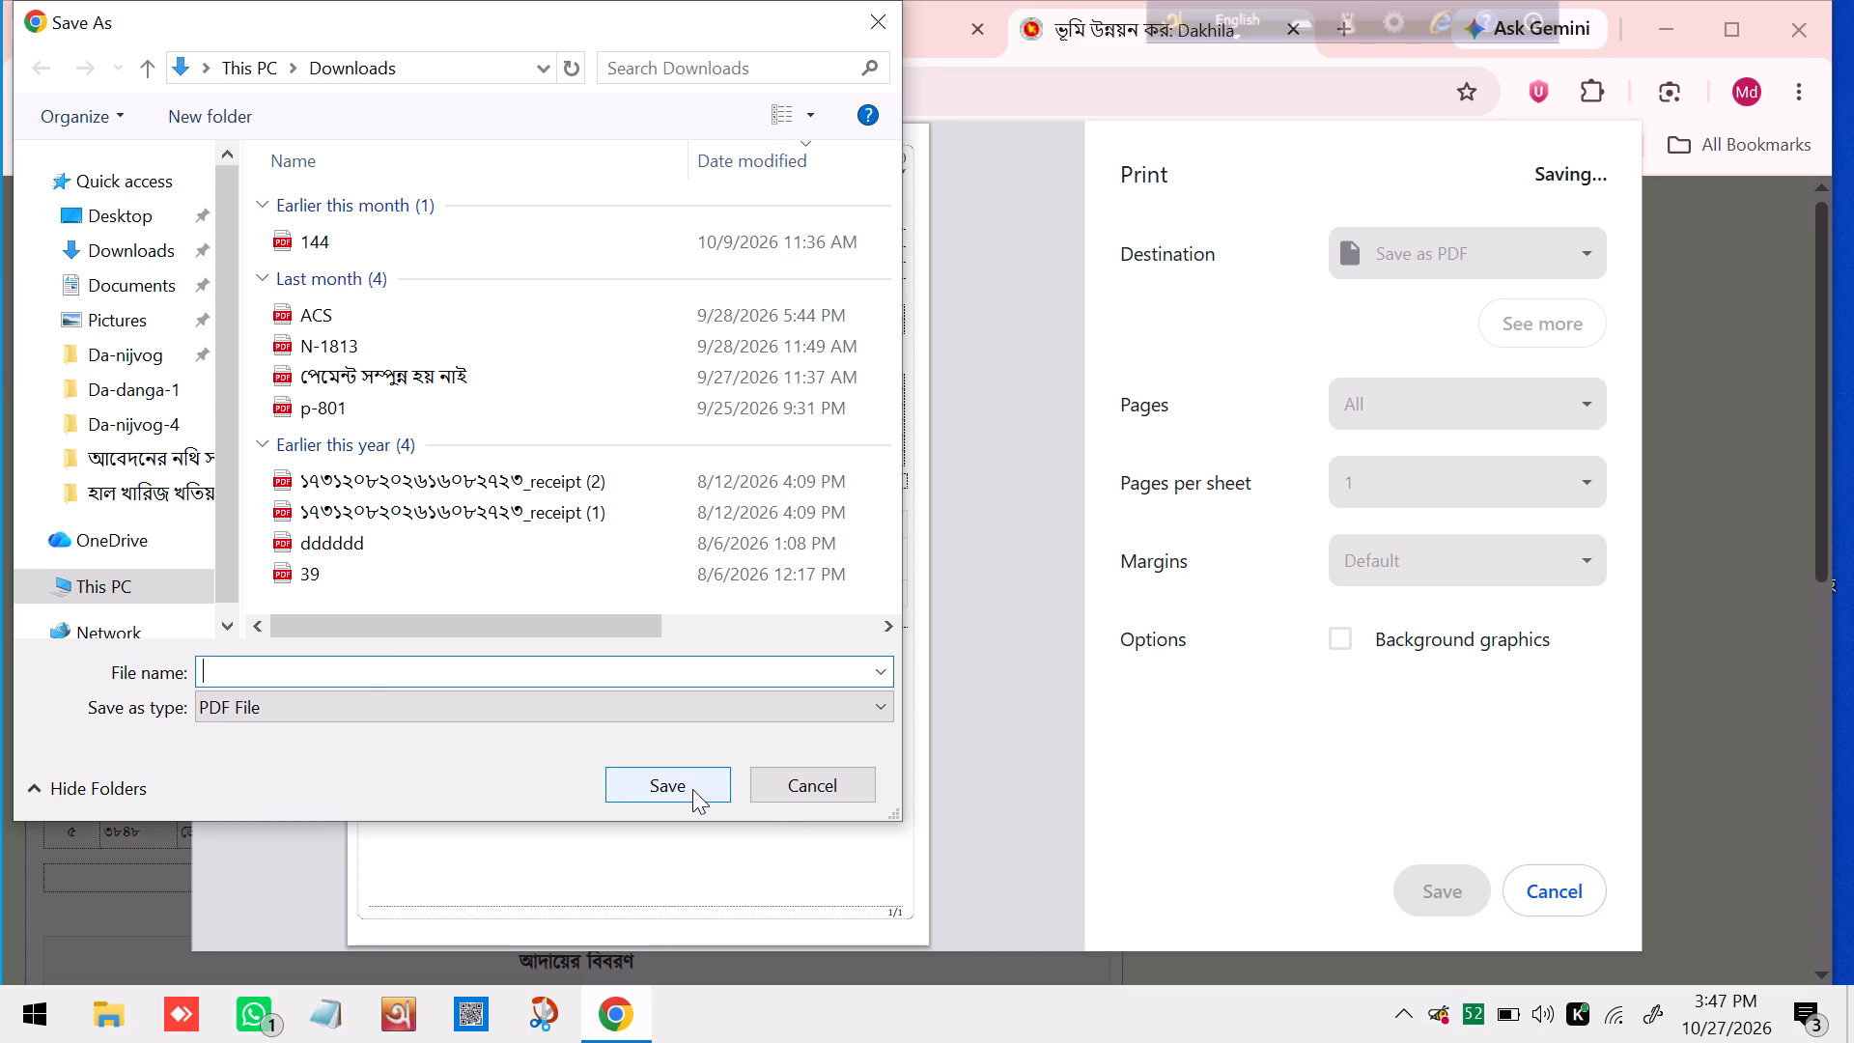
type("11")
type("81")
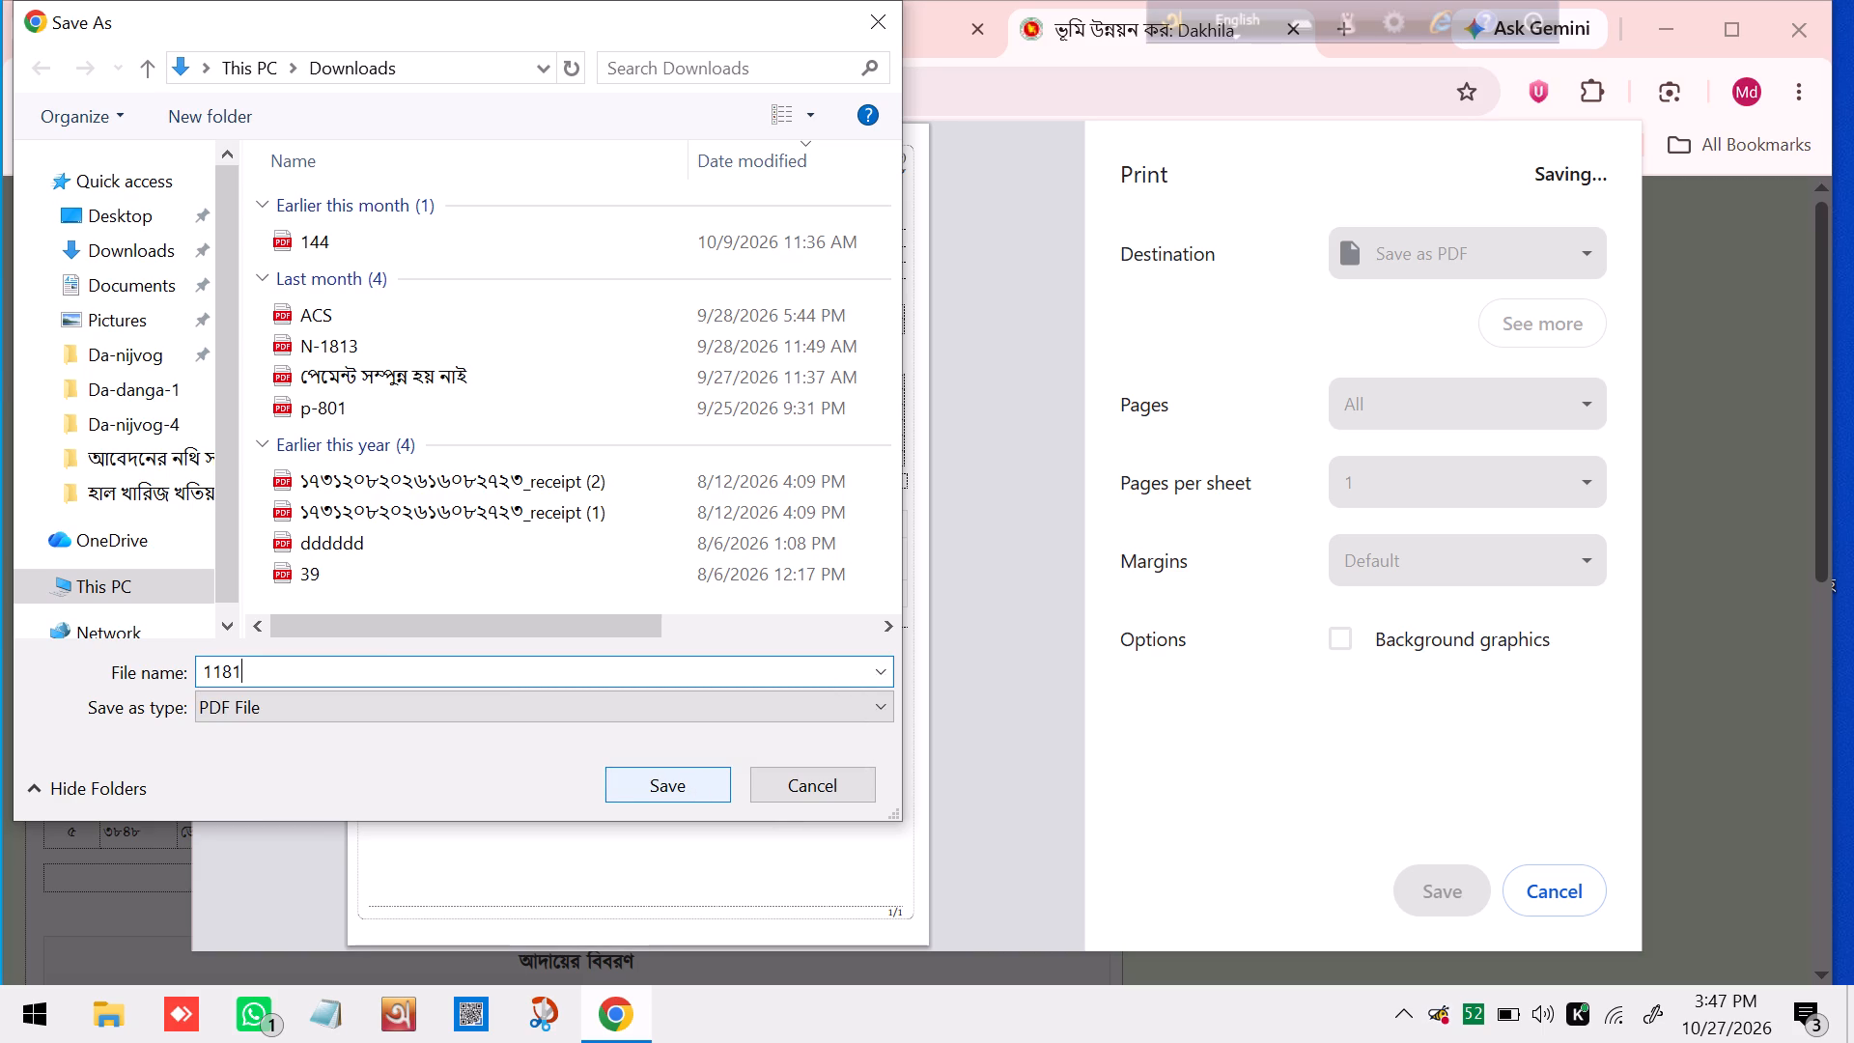
left_click(692, 783)
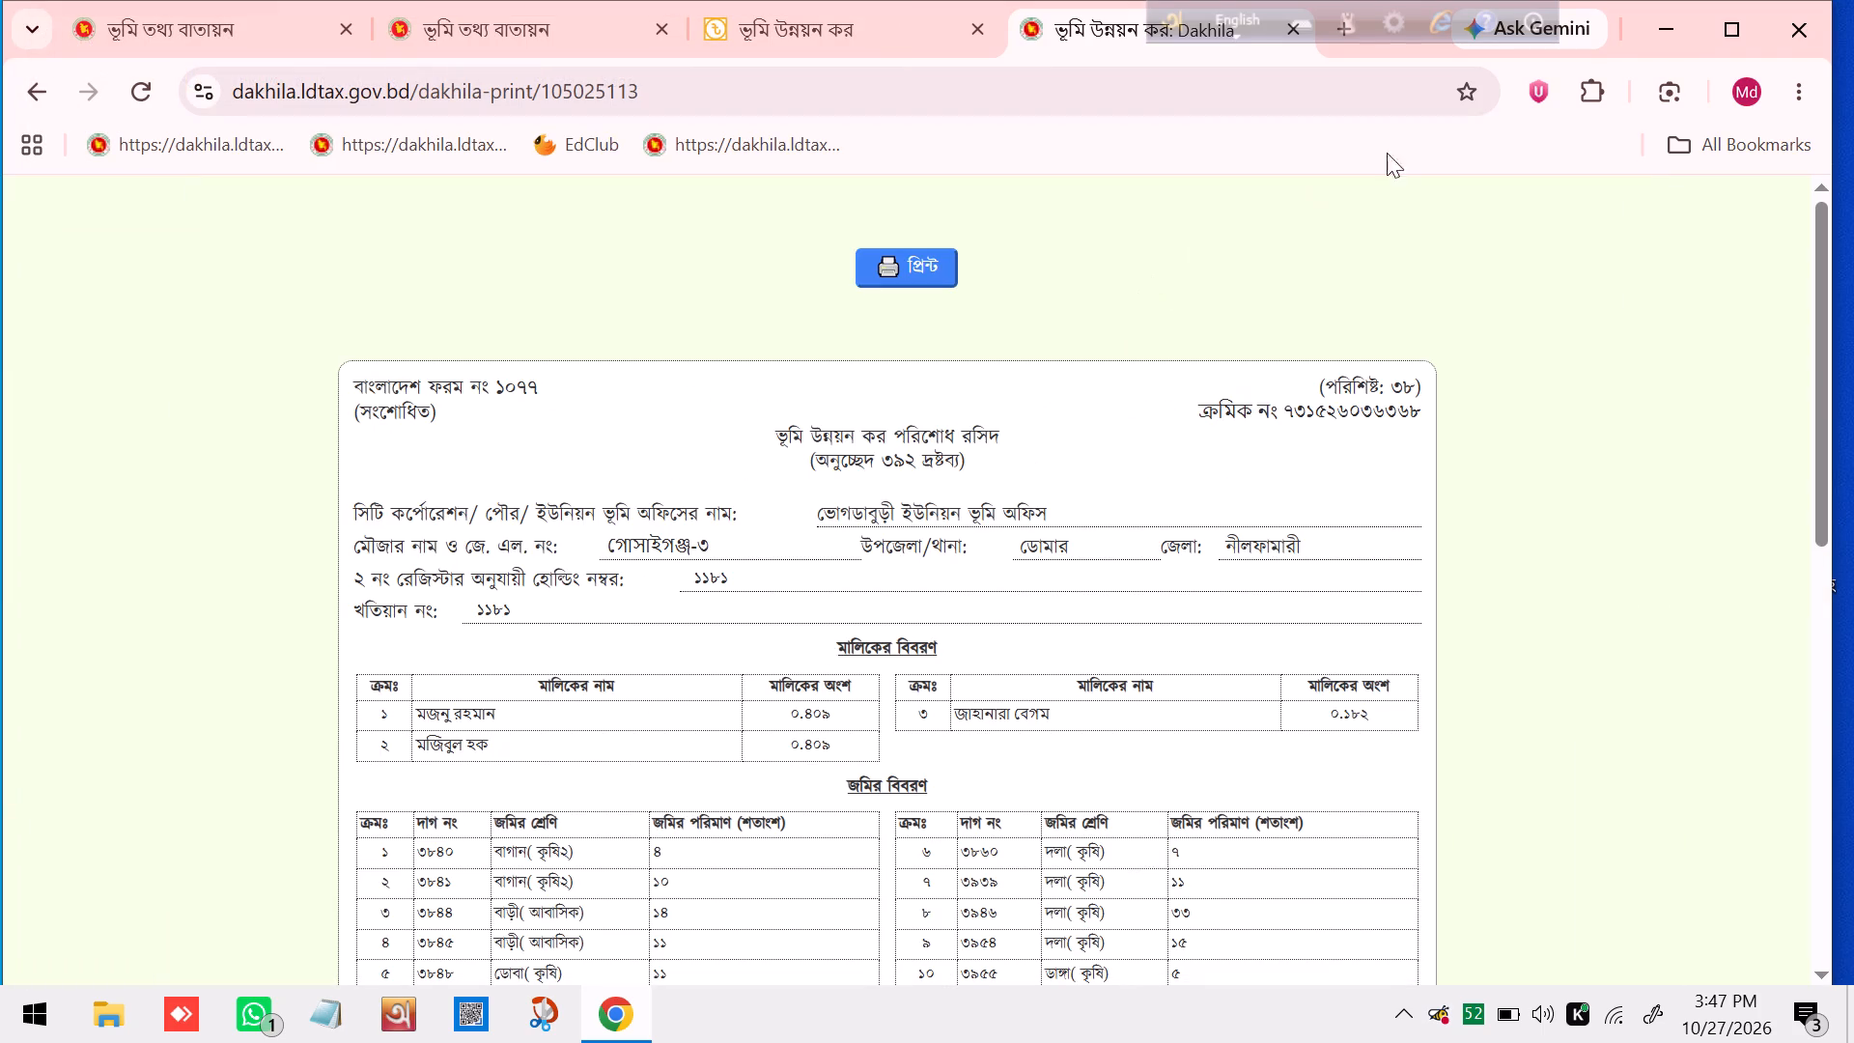
Leave the browser for the desktop and switch to WhatsApp.
left_click(1670, 29)
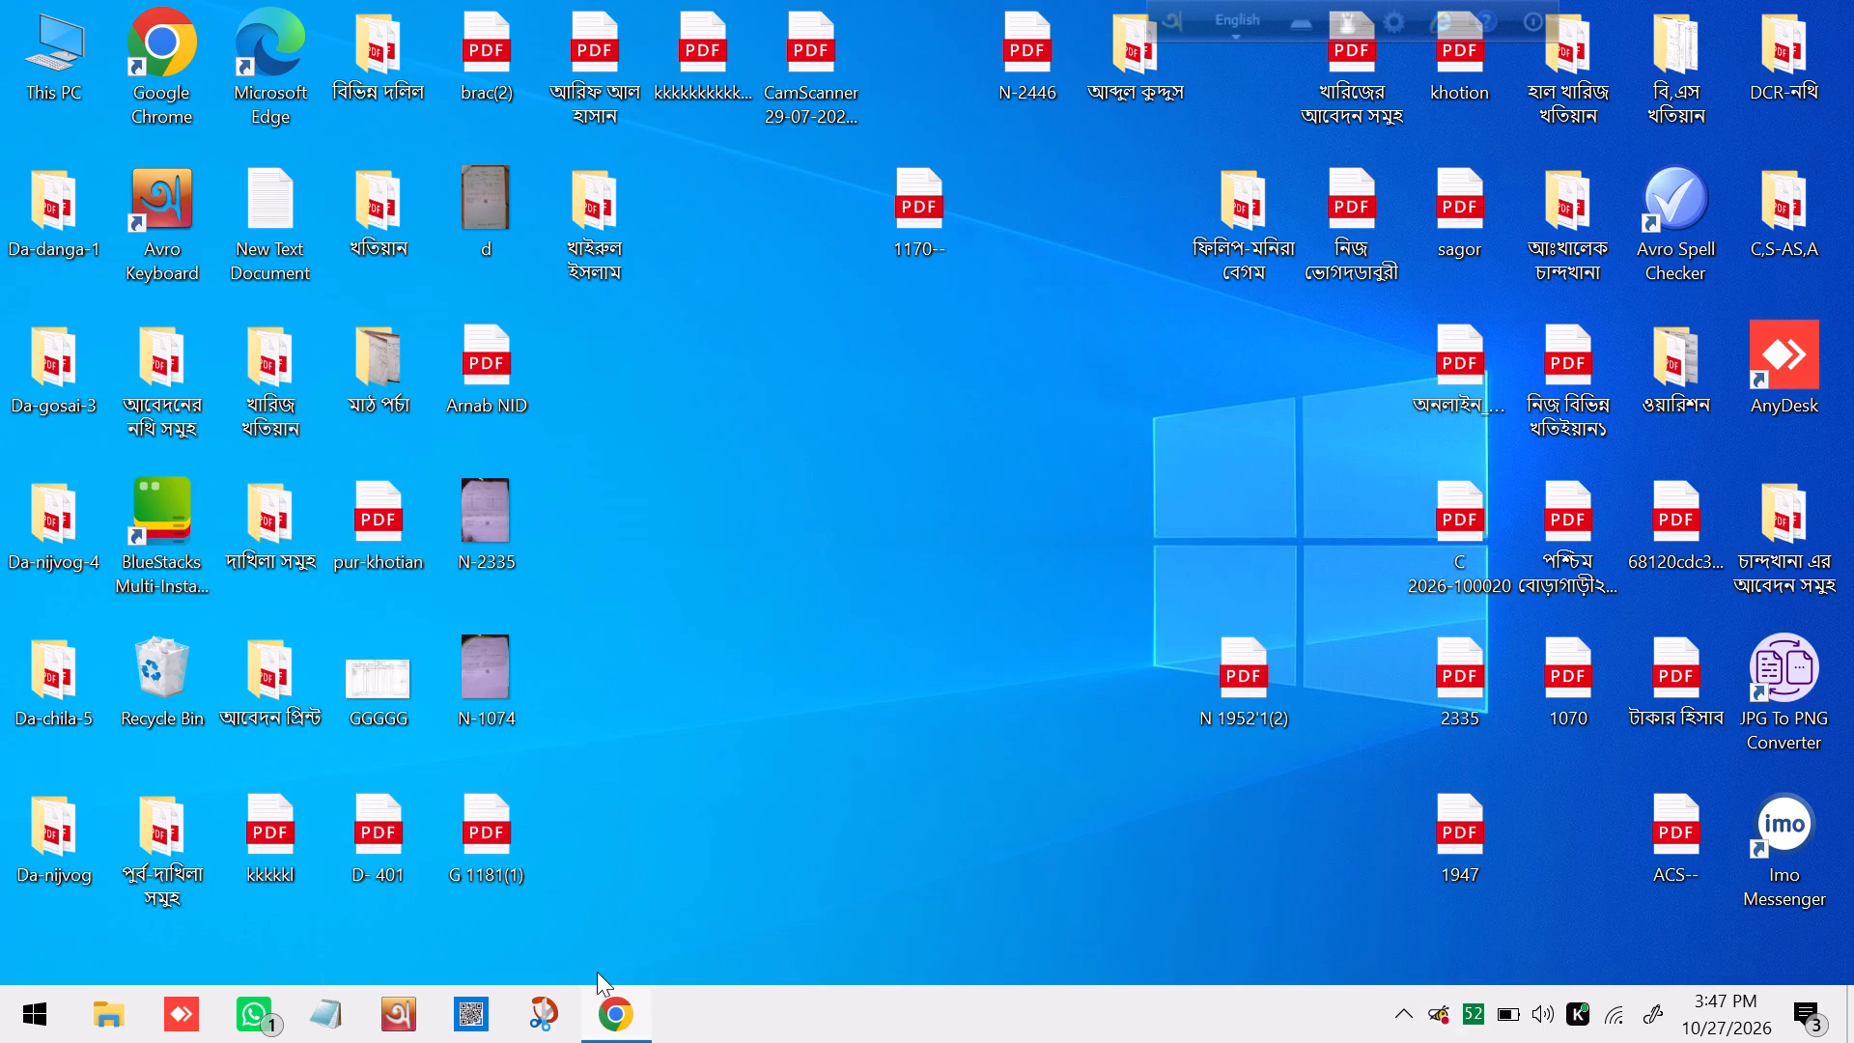
left_click(248, 1005)
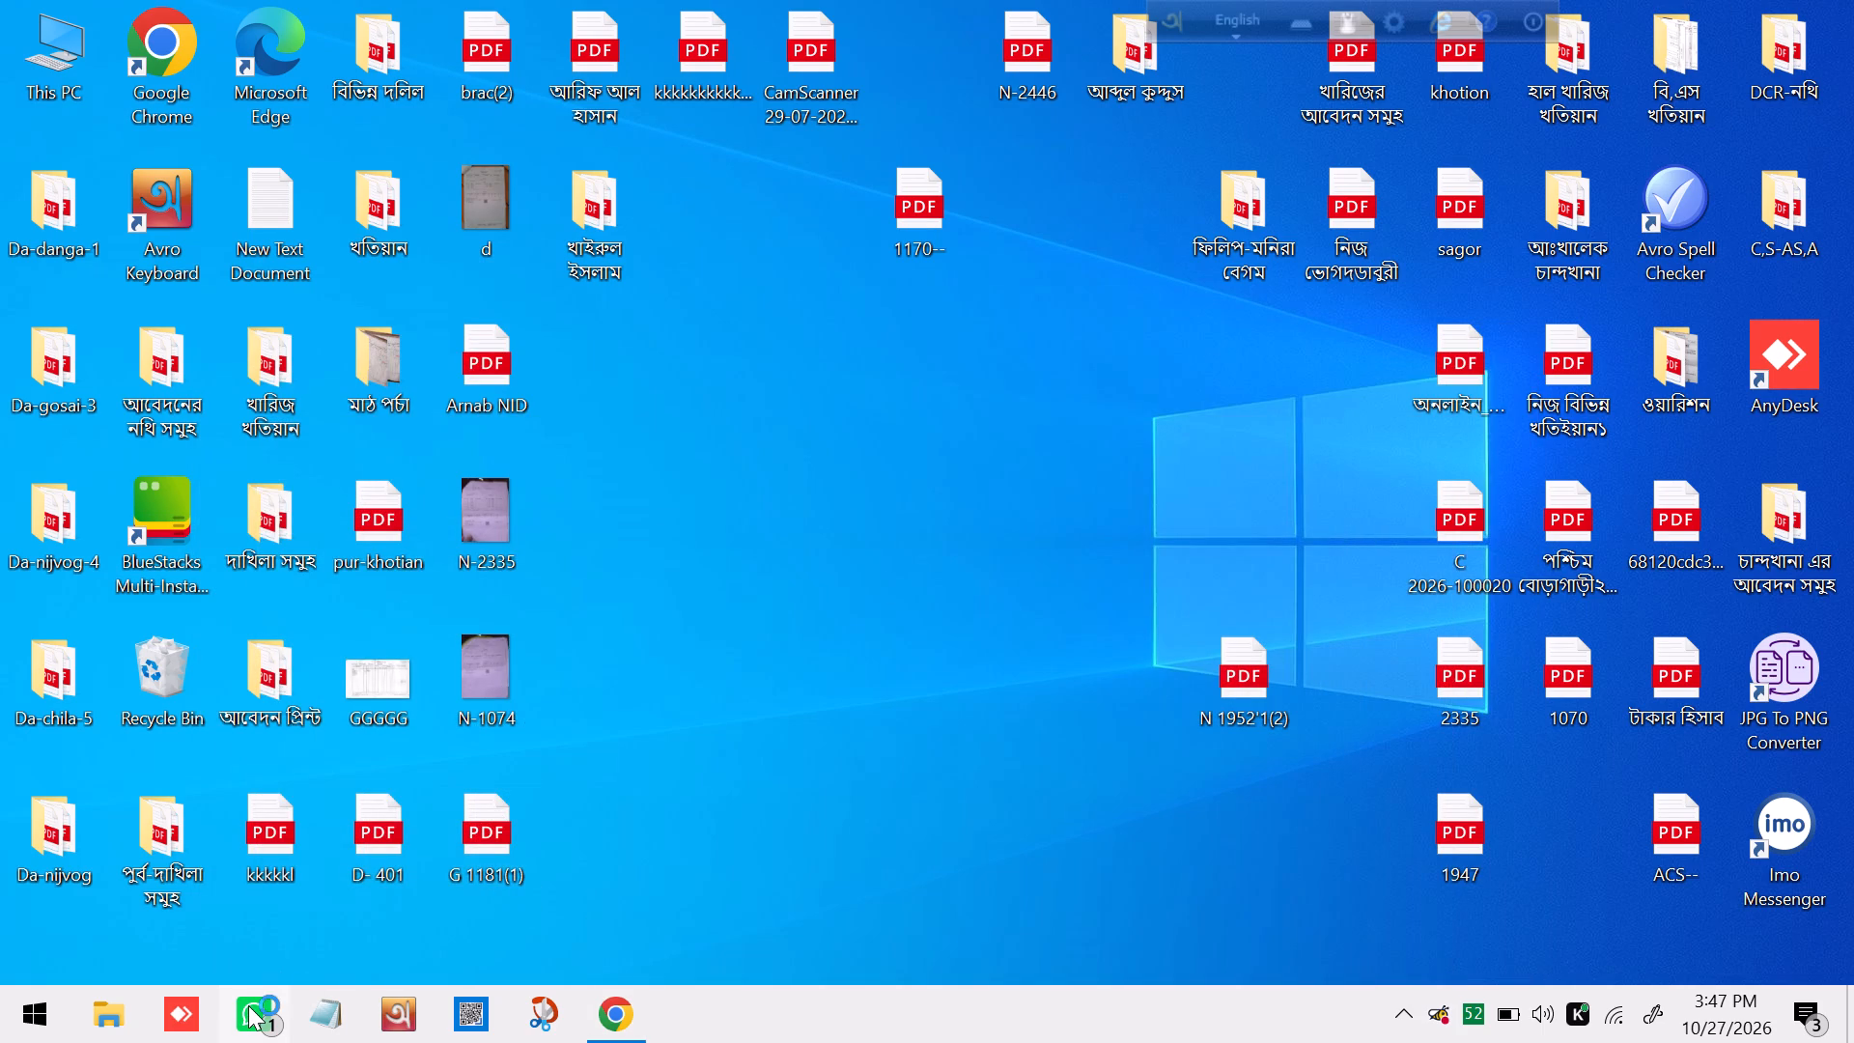